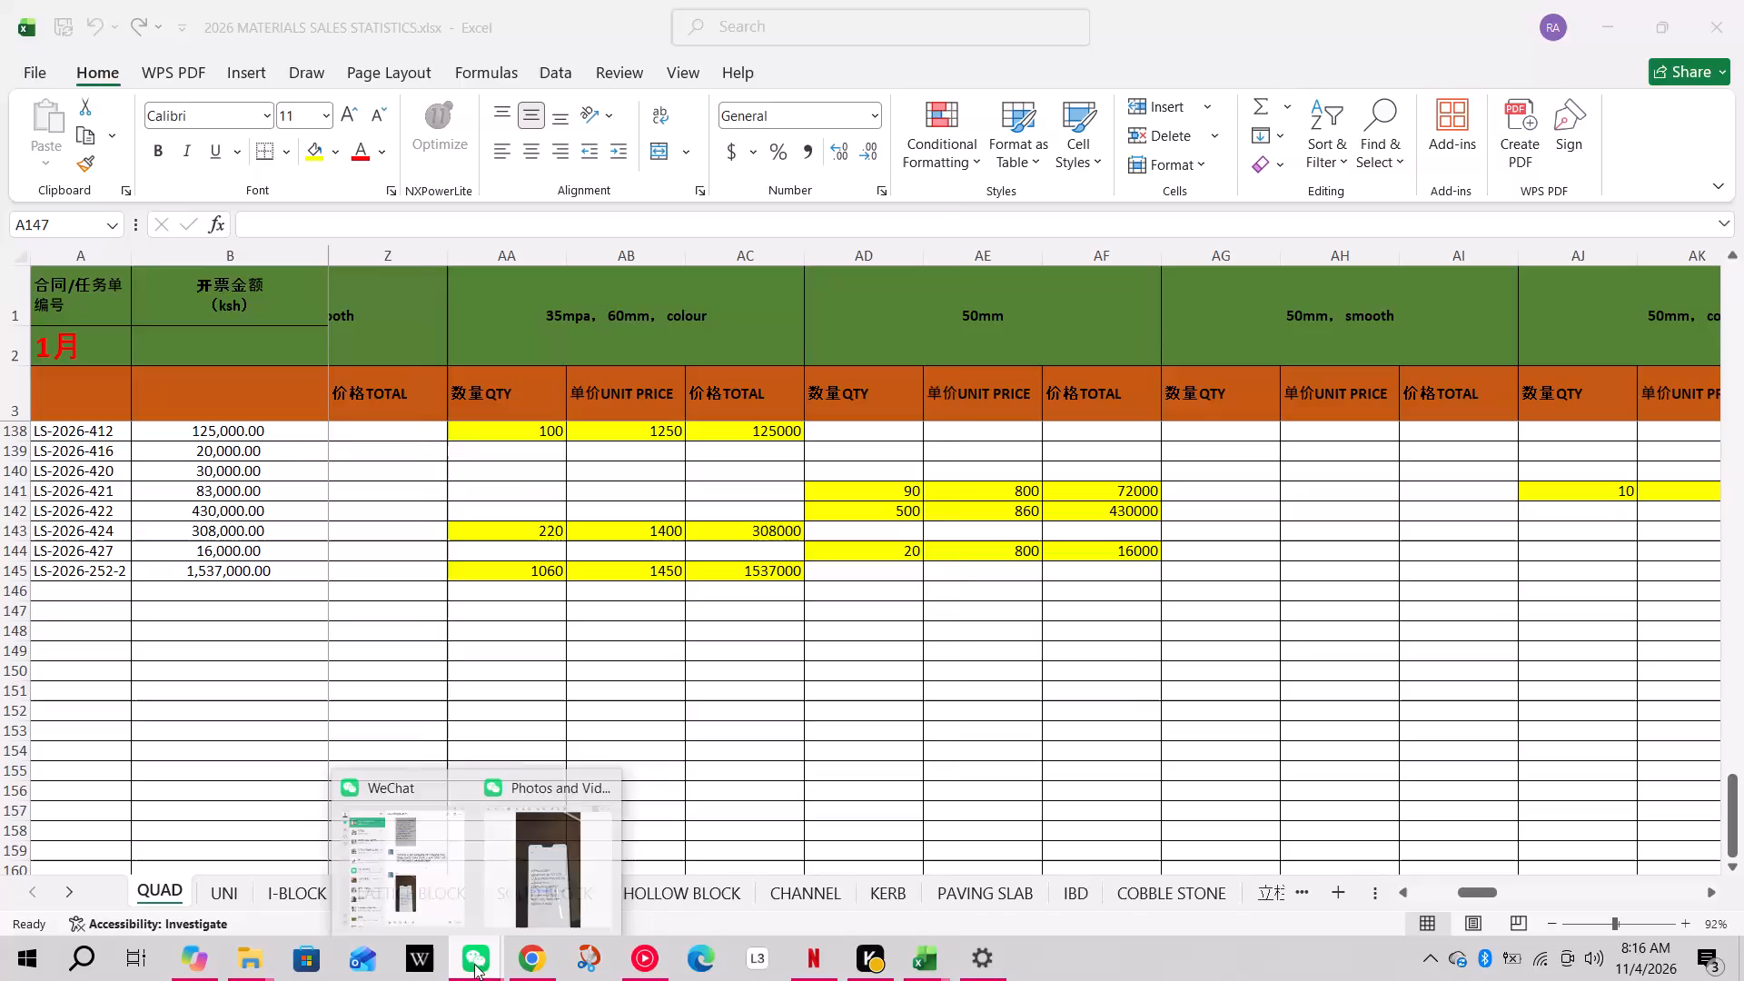
Switch to WeChat, find the Asher. conversation in the chat list and review its recent payment confirmation messages.
click(421, 887)
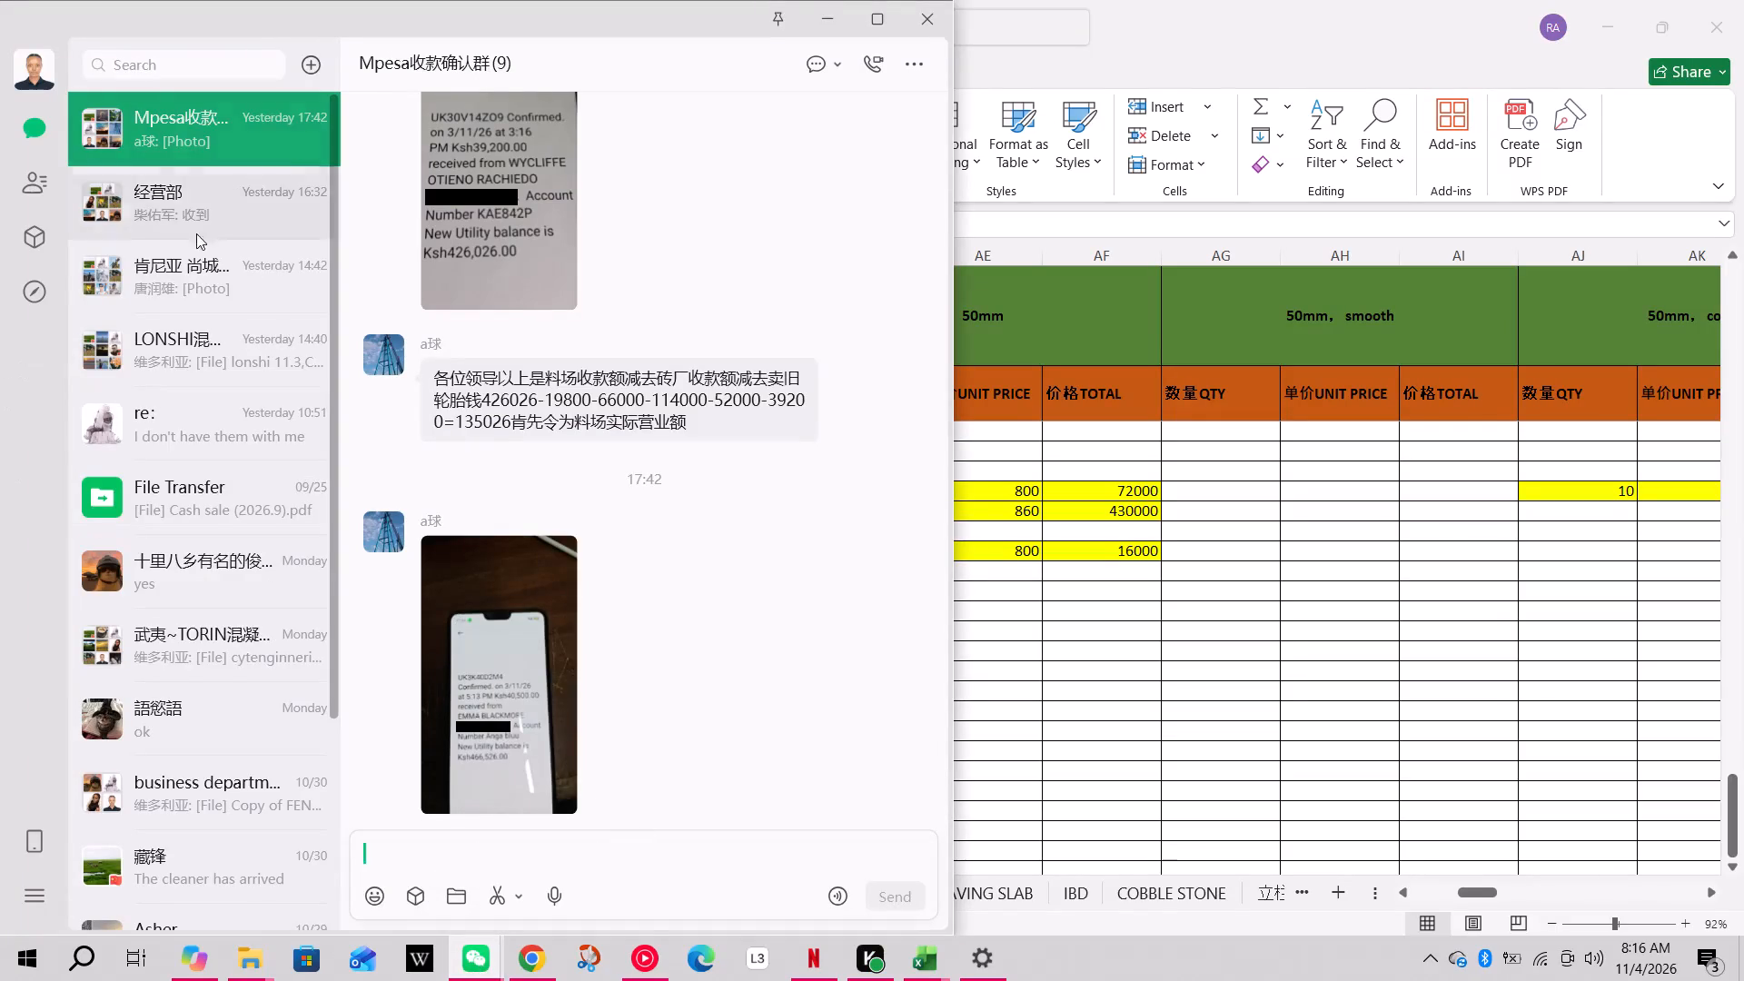
scroll(244, 321, up, 7)
scroll(244, 321, down, 6)
scroll(244, 321, up, 6)
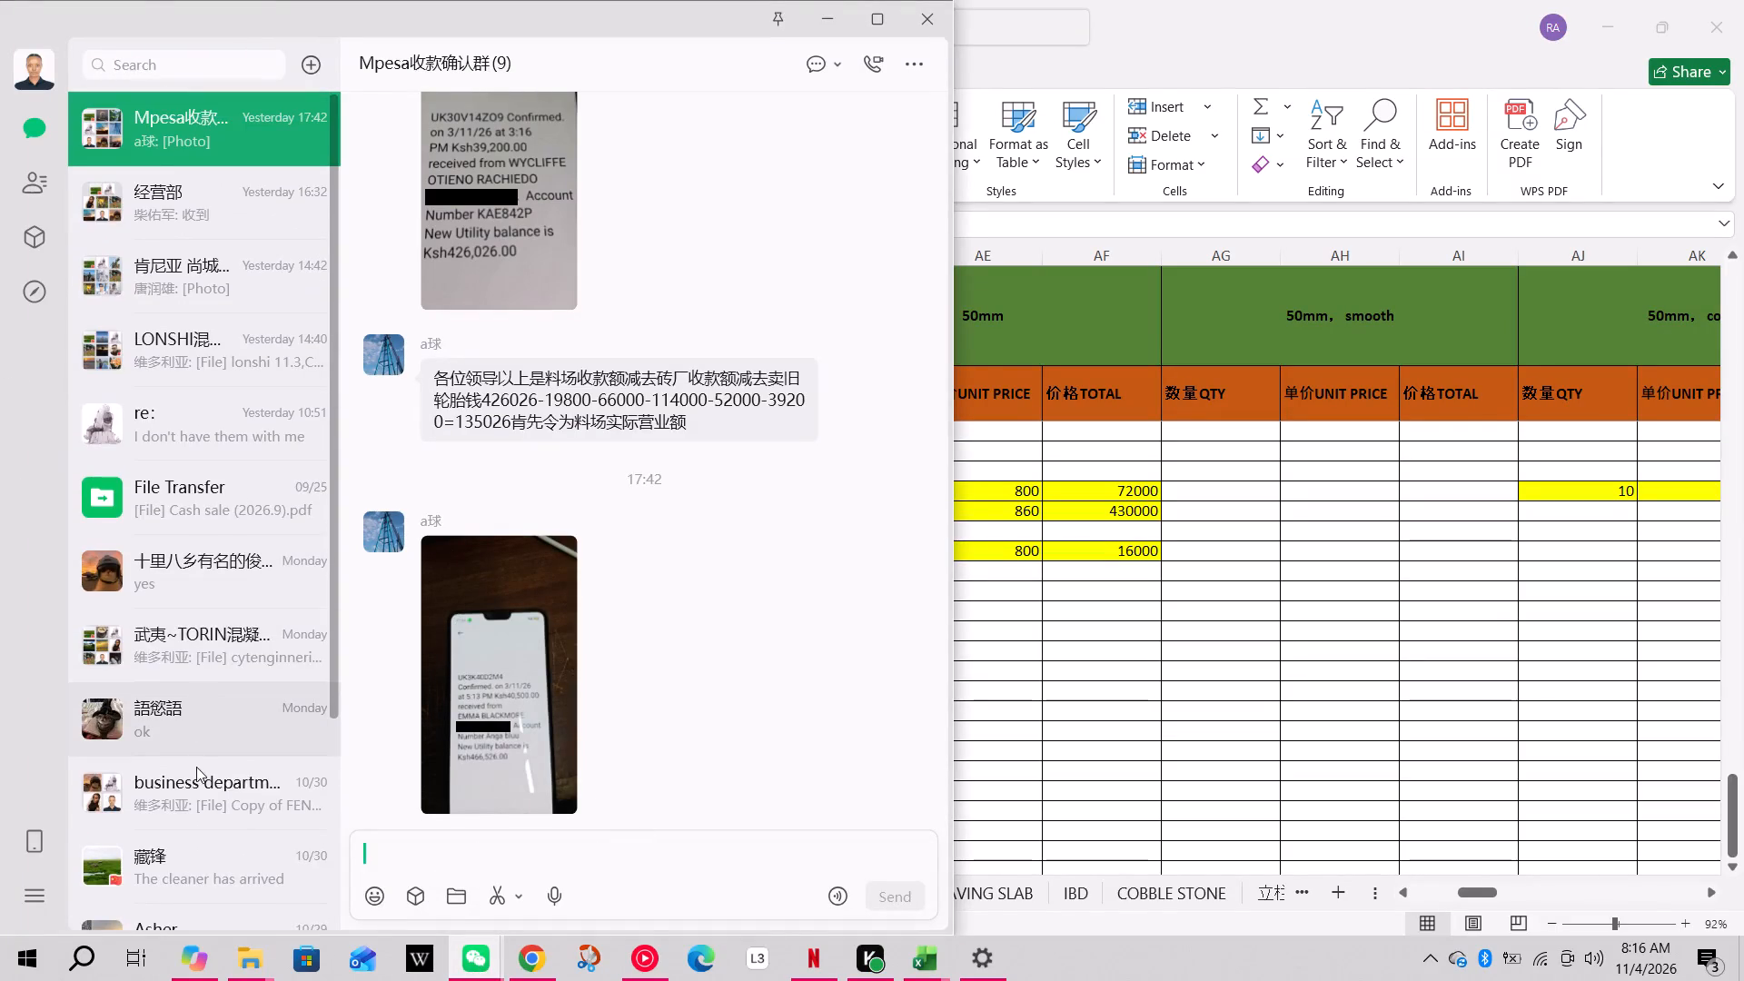
scroll(196, 778, down, 1)
scroll(196, 778, up, 3)
scroll(197, 760, down, 8)
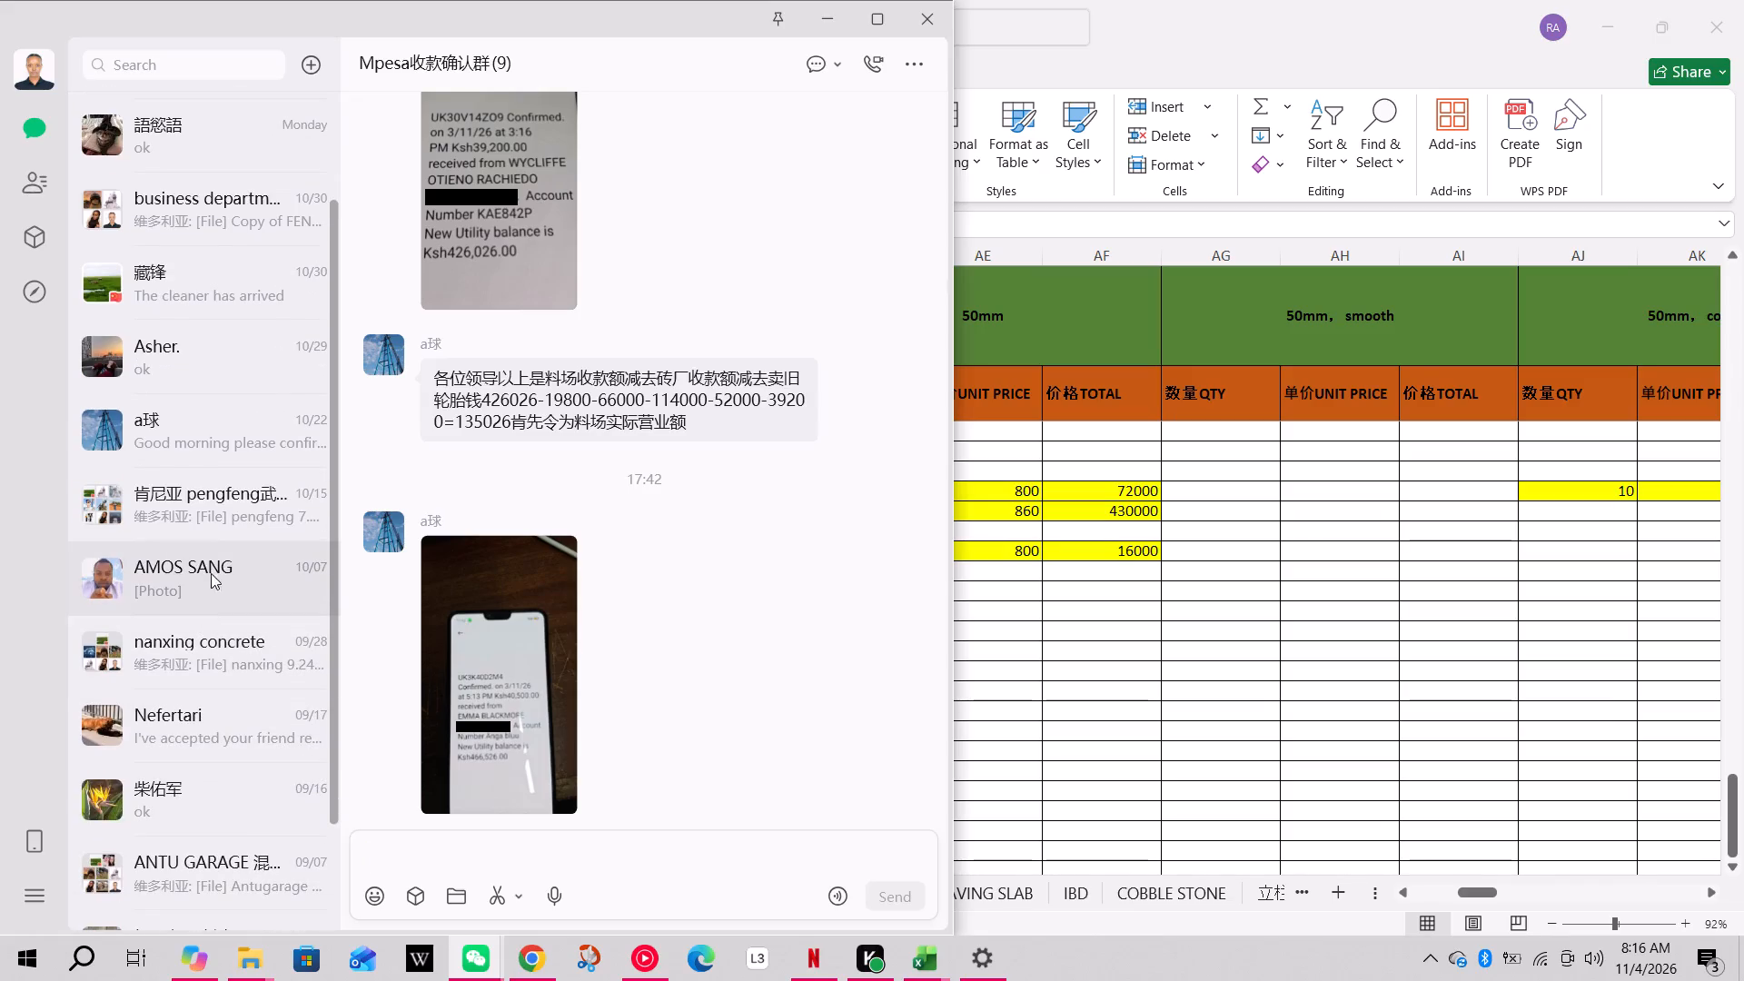
click(212, 377)
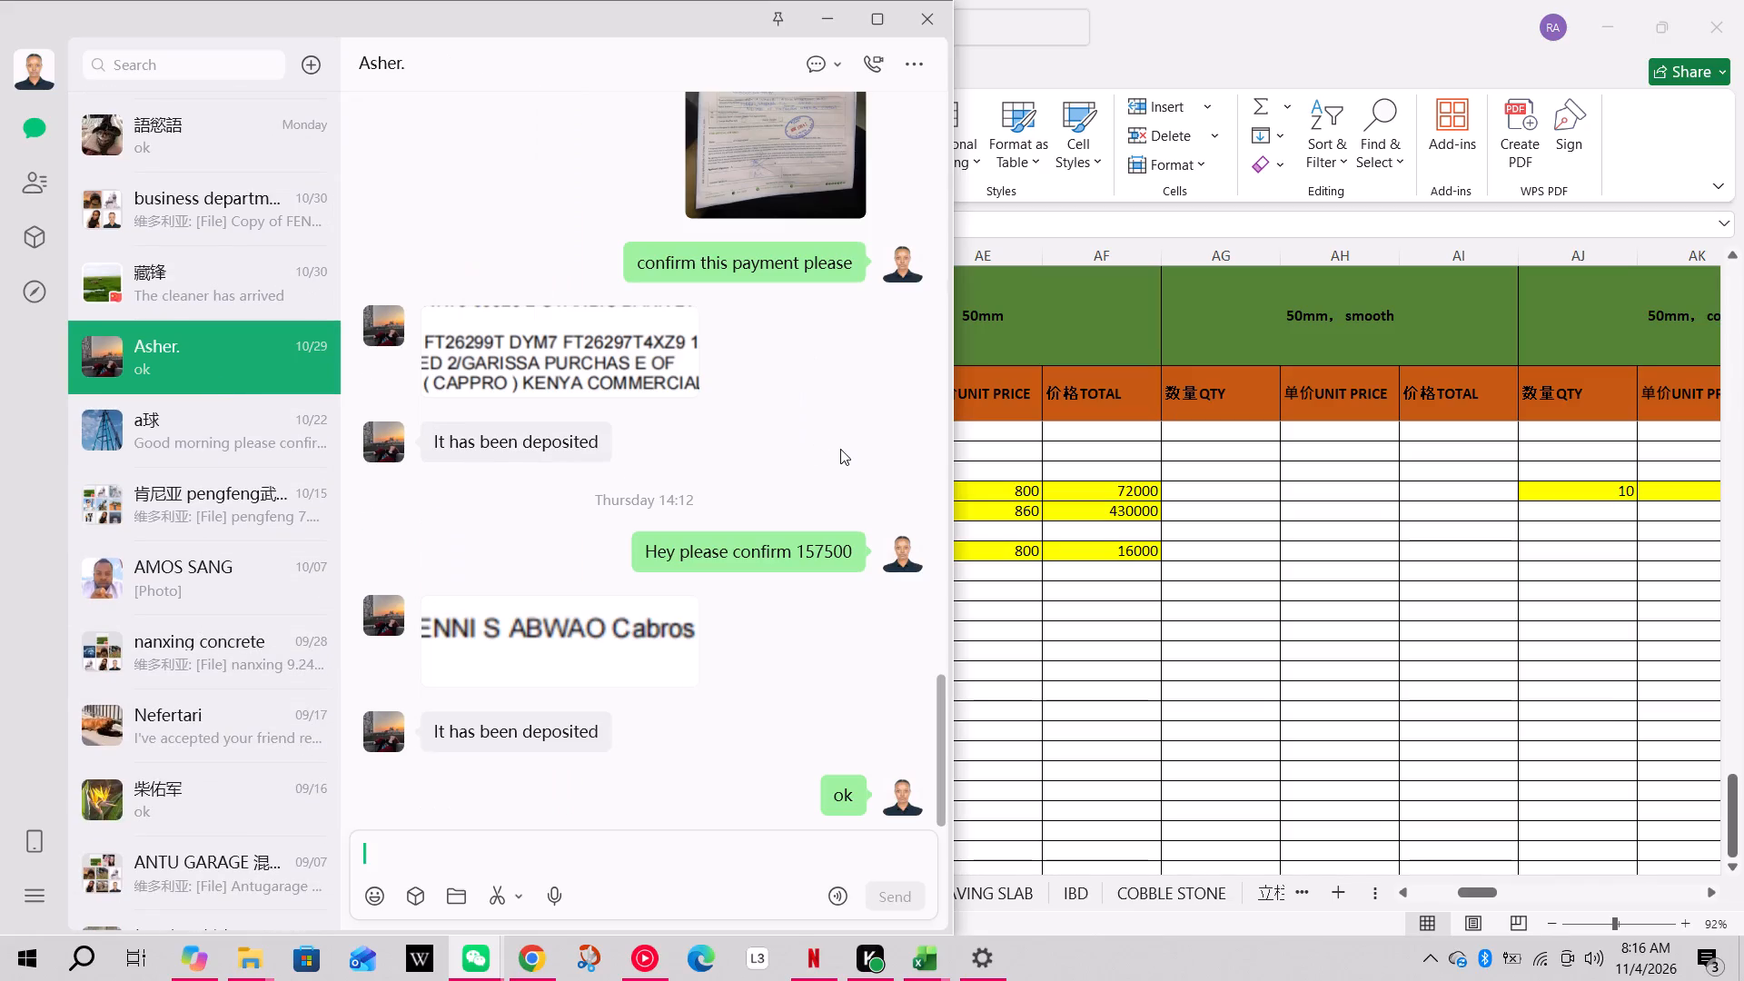
scroll(840, 449, down, 7)
scroll(841, 450, up, 2)
Open the message options for the Asher. conversation.
click(825, 60)
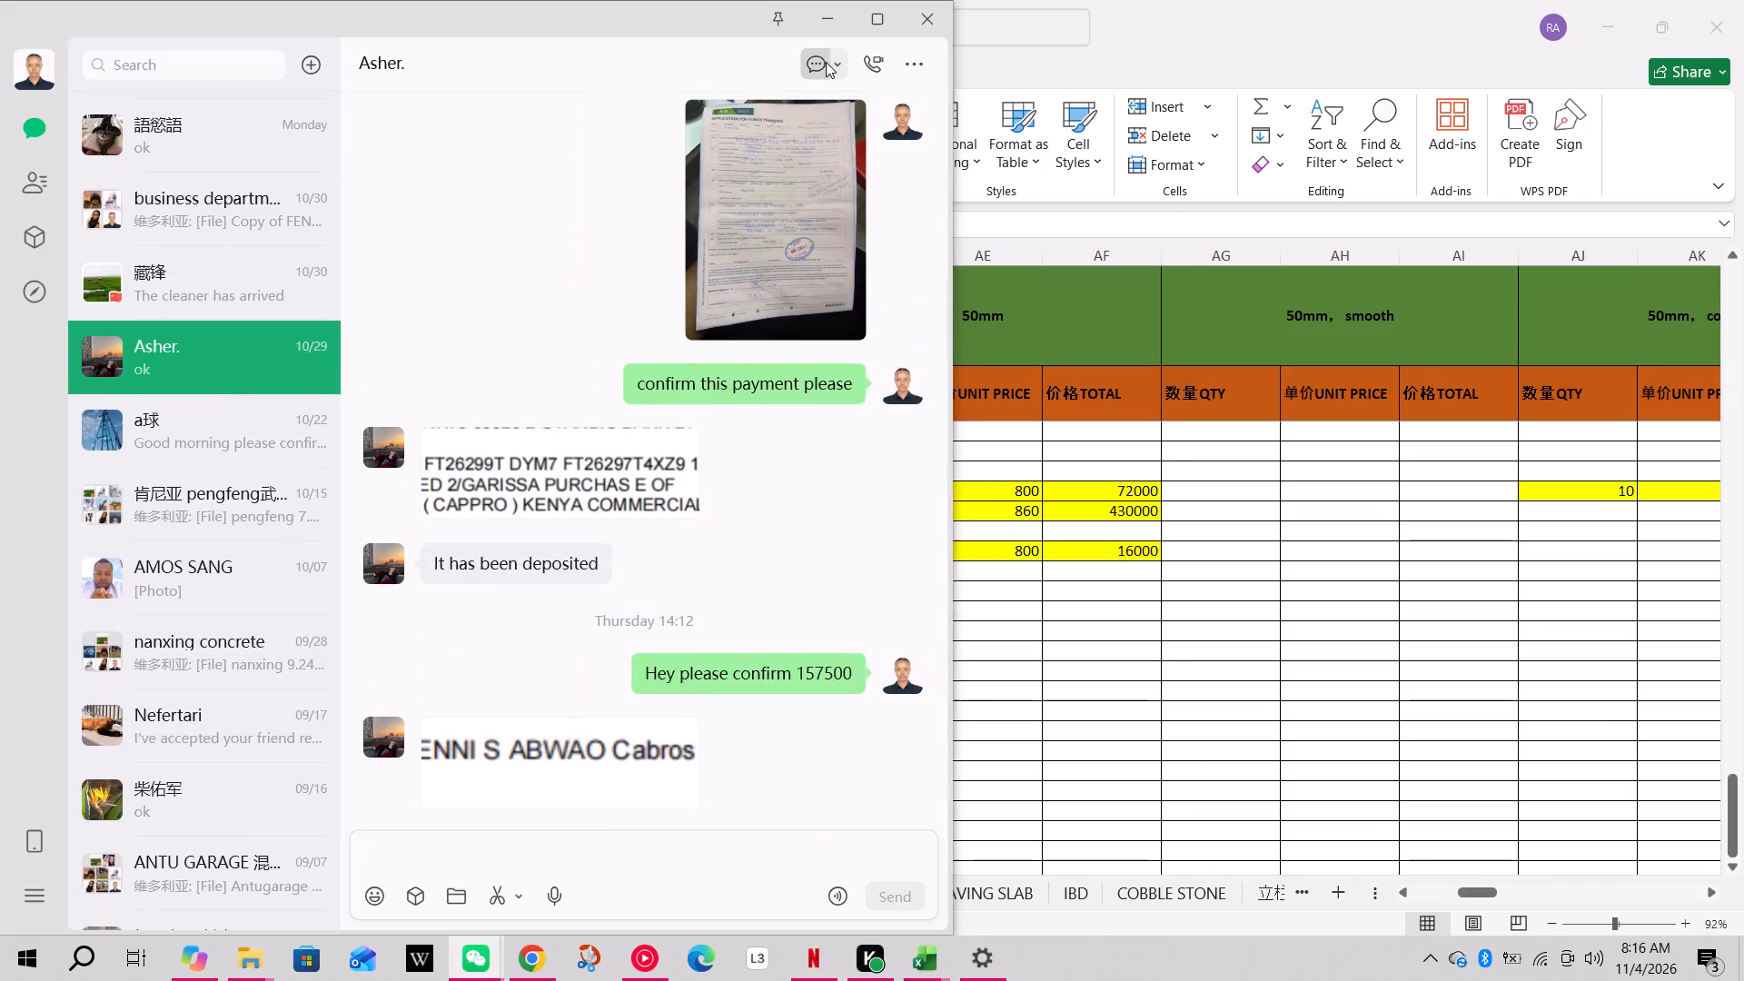
click(1170, 90)
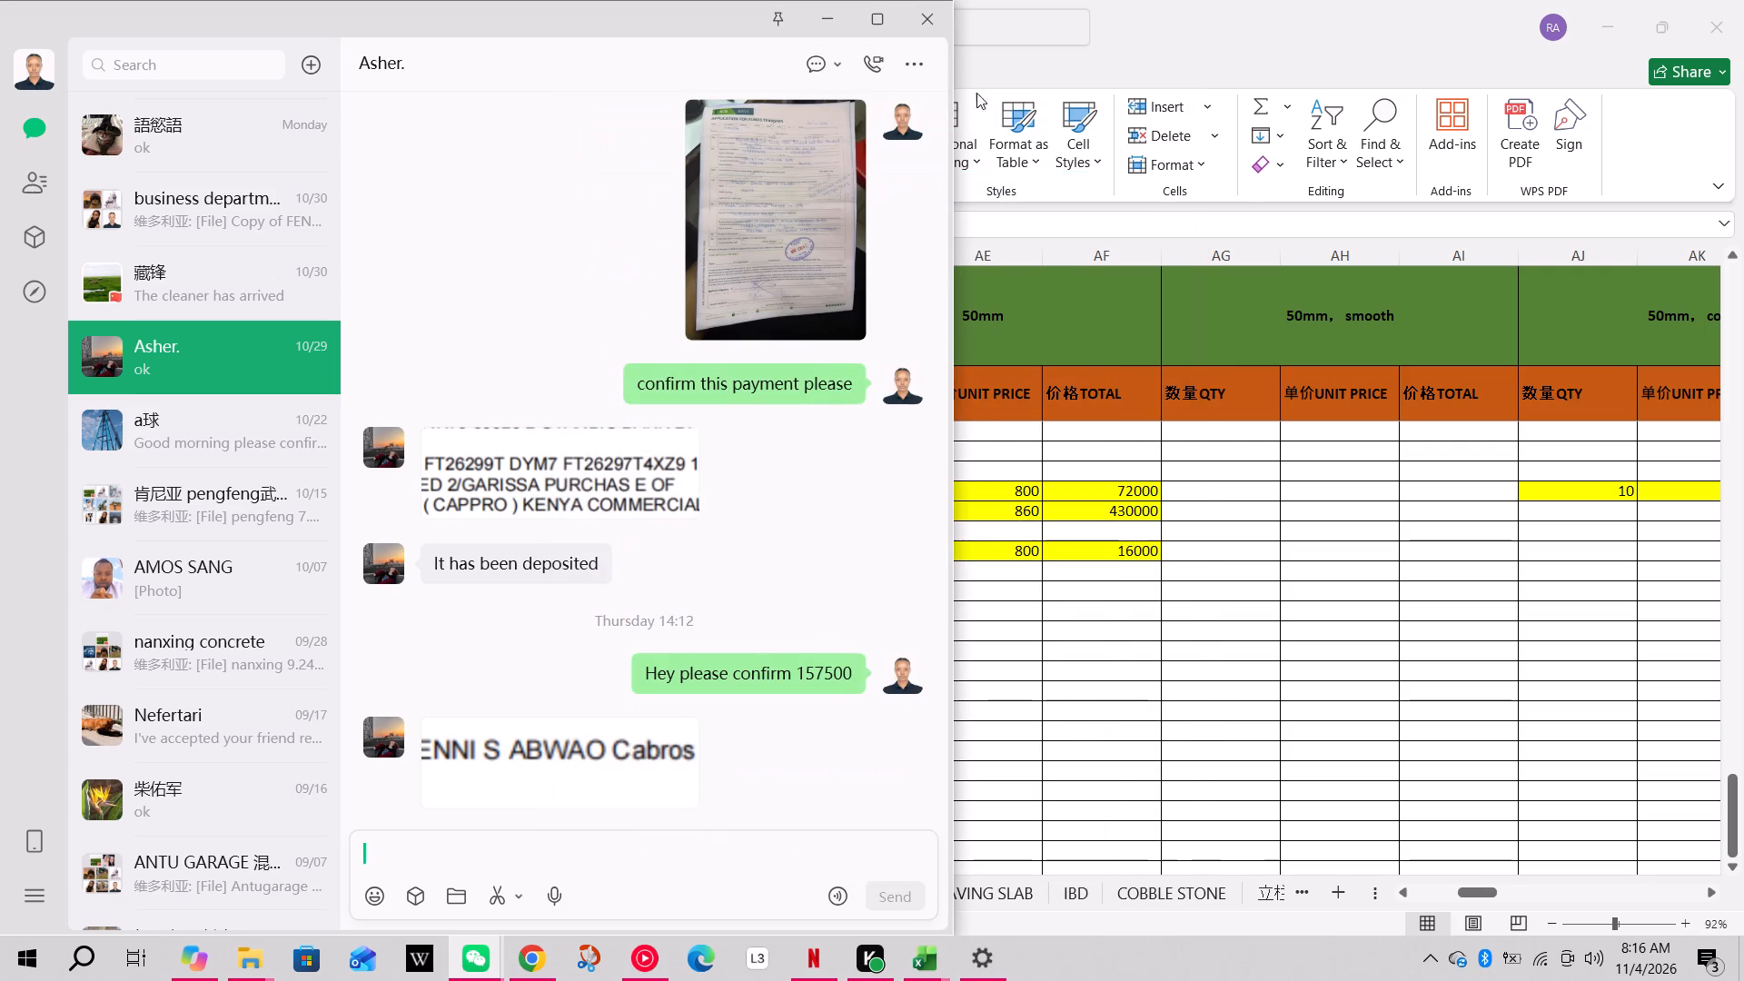
click(837, 66)
click(825, 109)
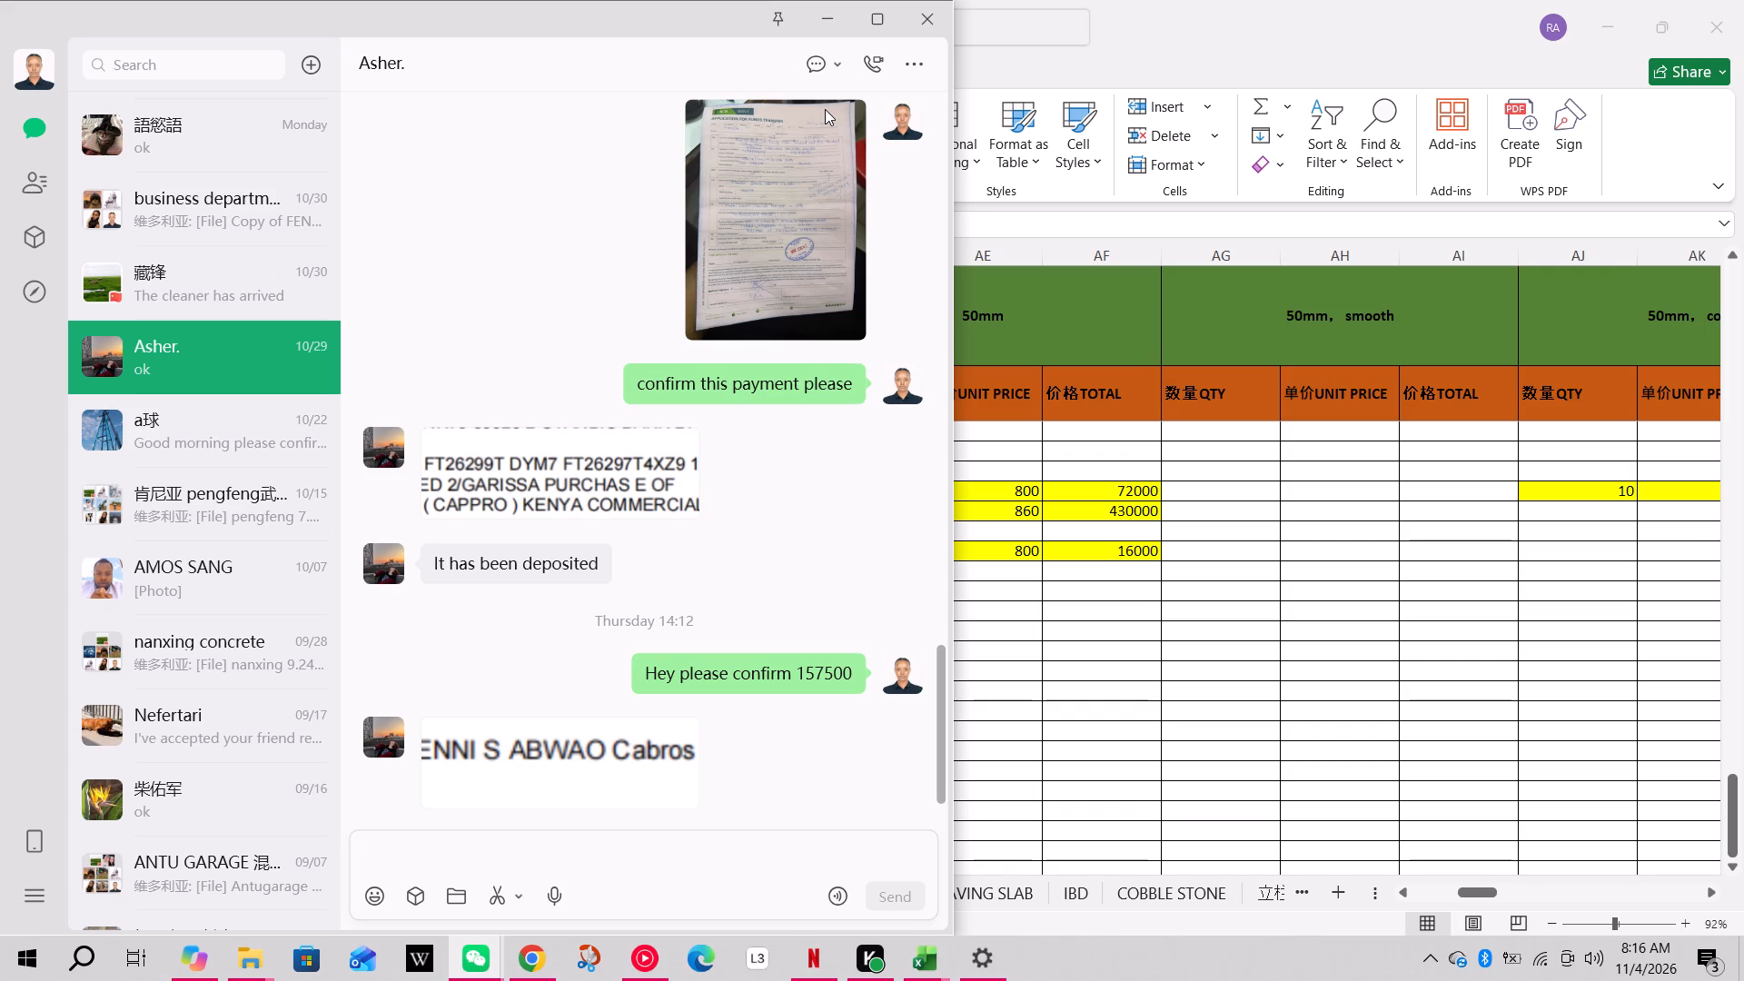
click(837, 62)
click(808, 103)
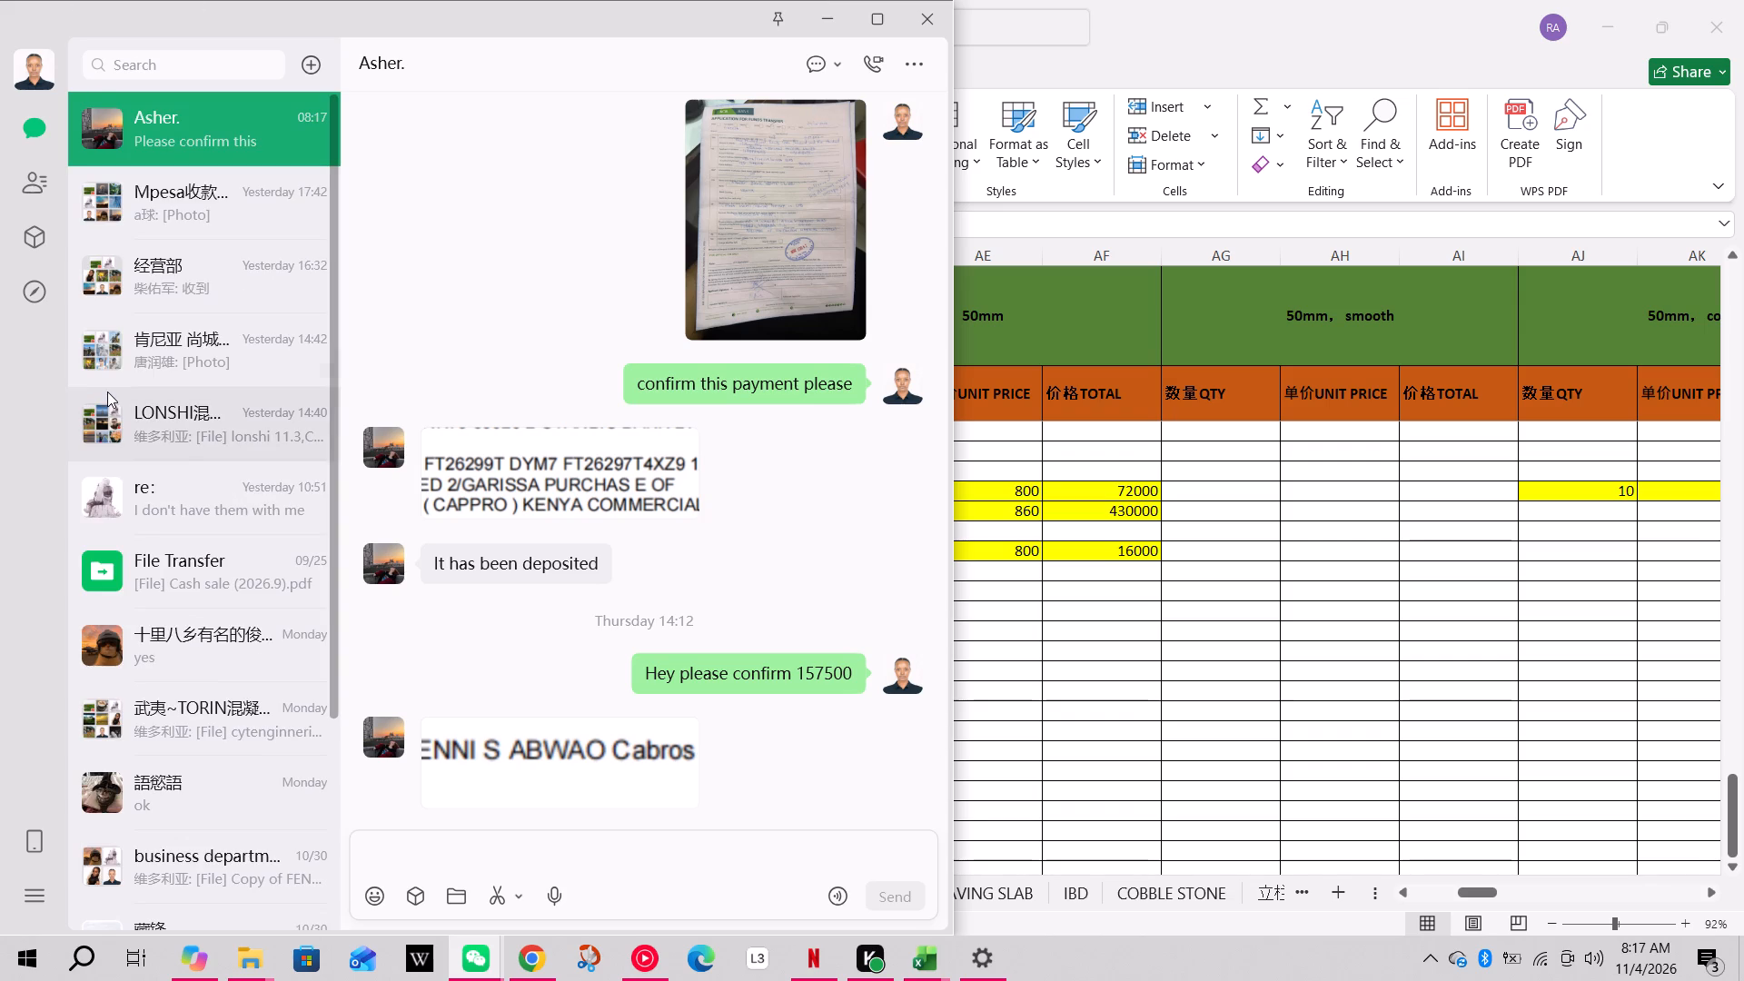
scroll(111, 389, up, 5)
Switch to the Chrome browser window.
click(524, 952)
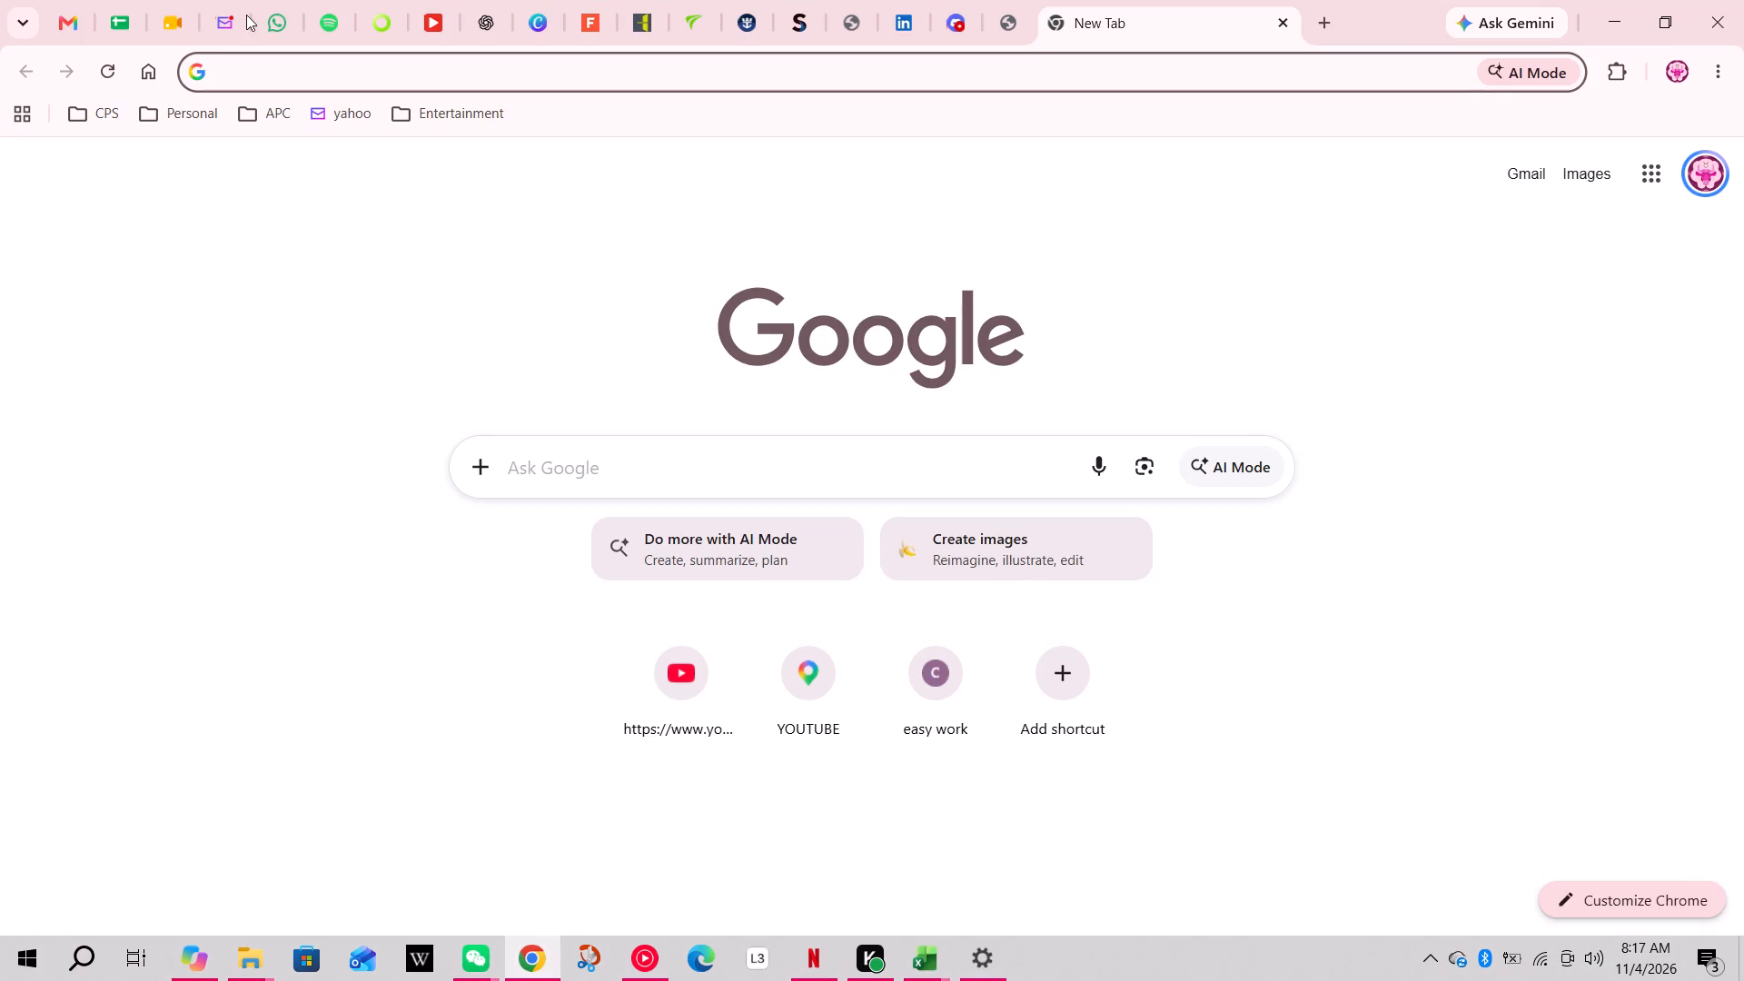
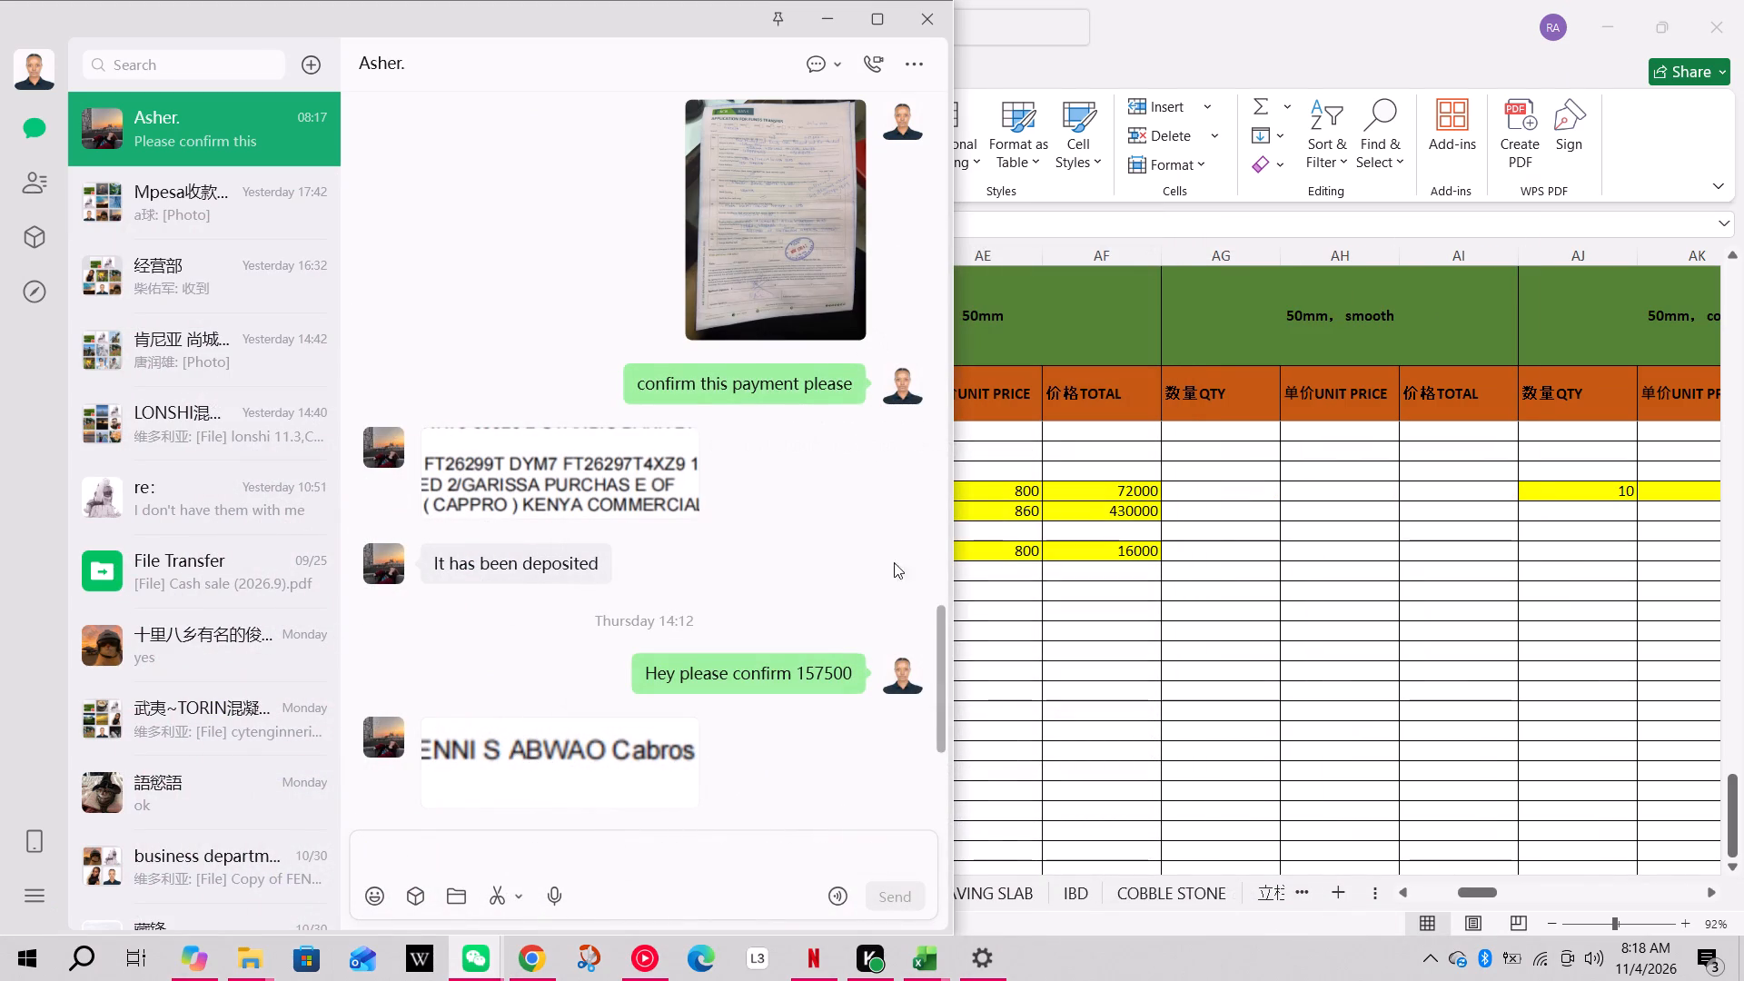
Check the newest messages at the end of the Asher. conversation and minimize the WeChat window to return to the sales spreadsheet.
scroll(791, 410, down, 2)
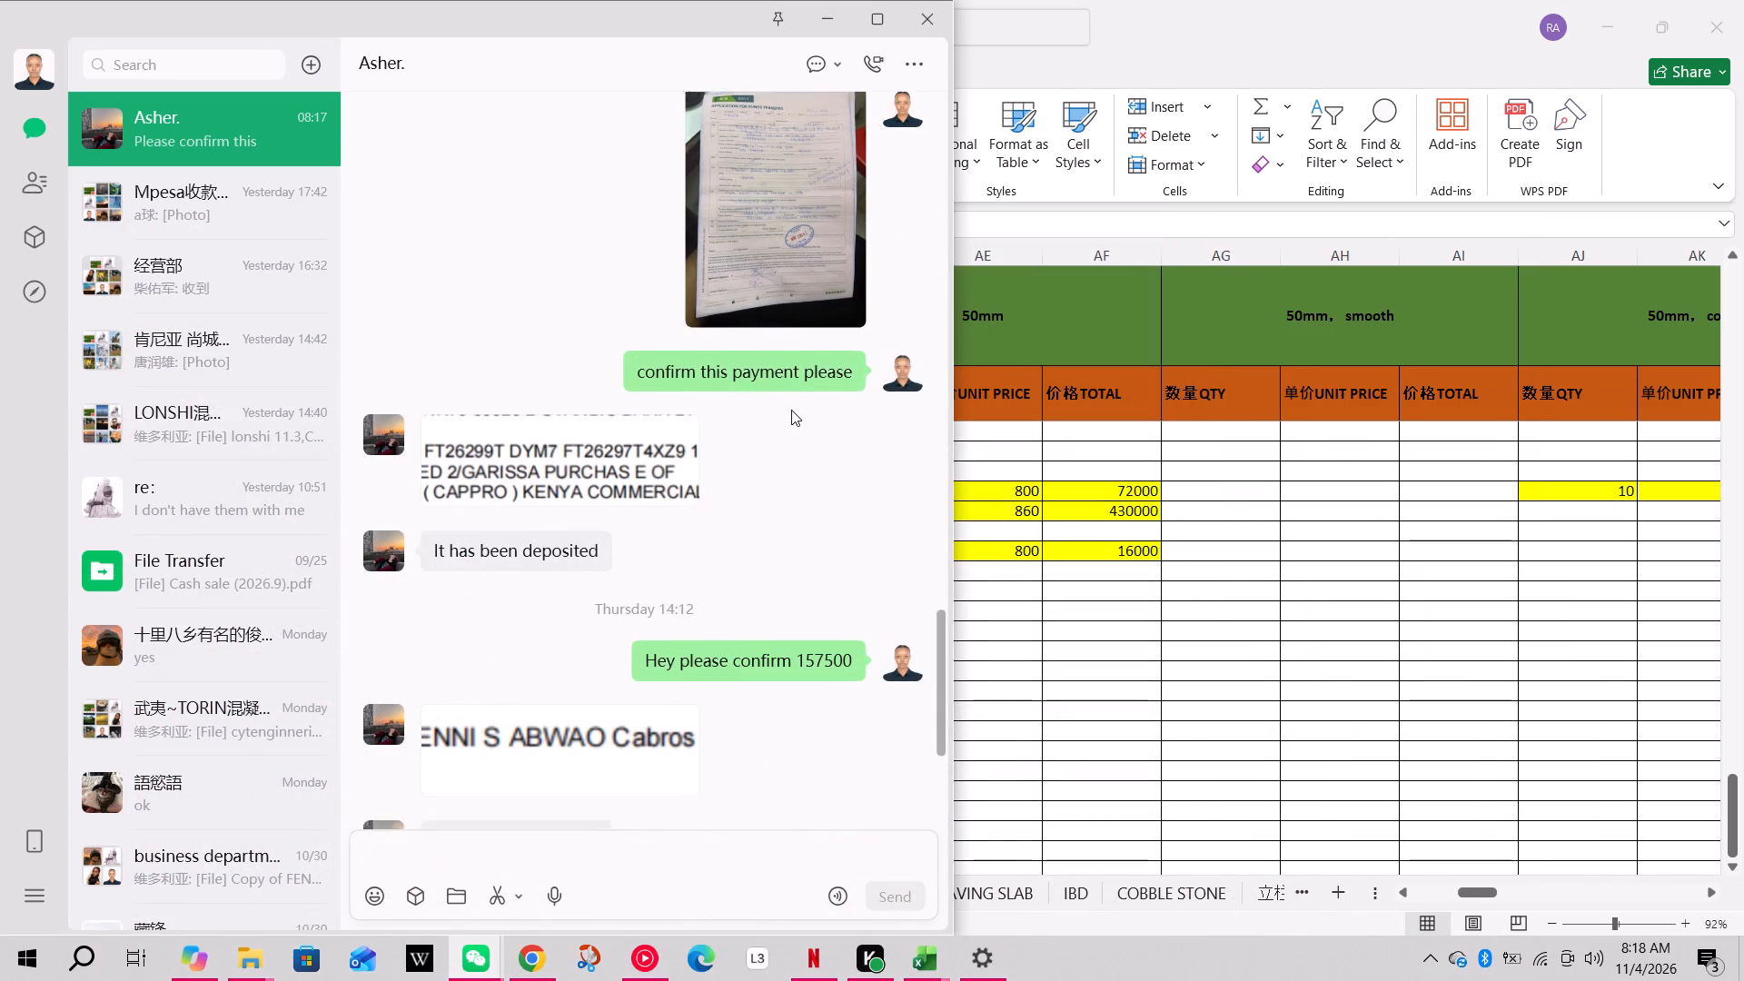
scroll(791, 410, down, 10)
click(832, 31)
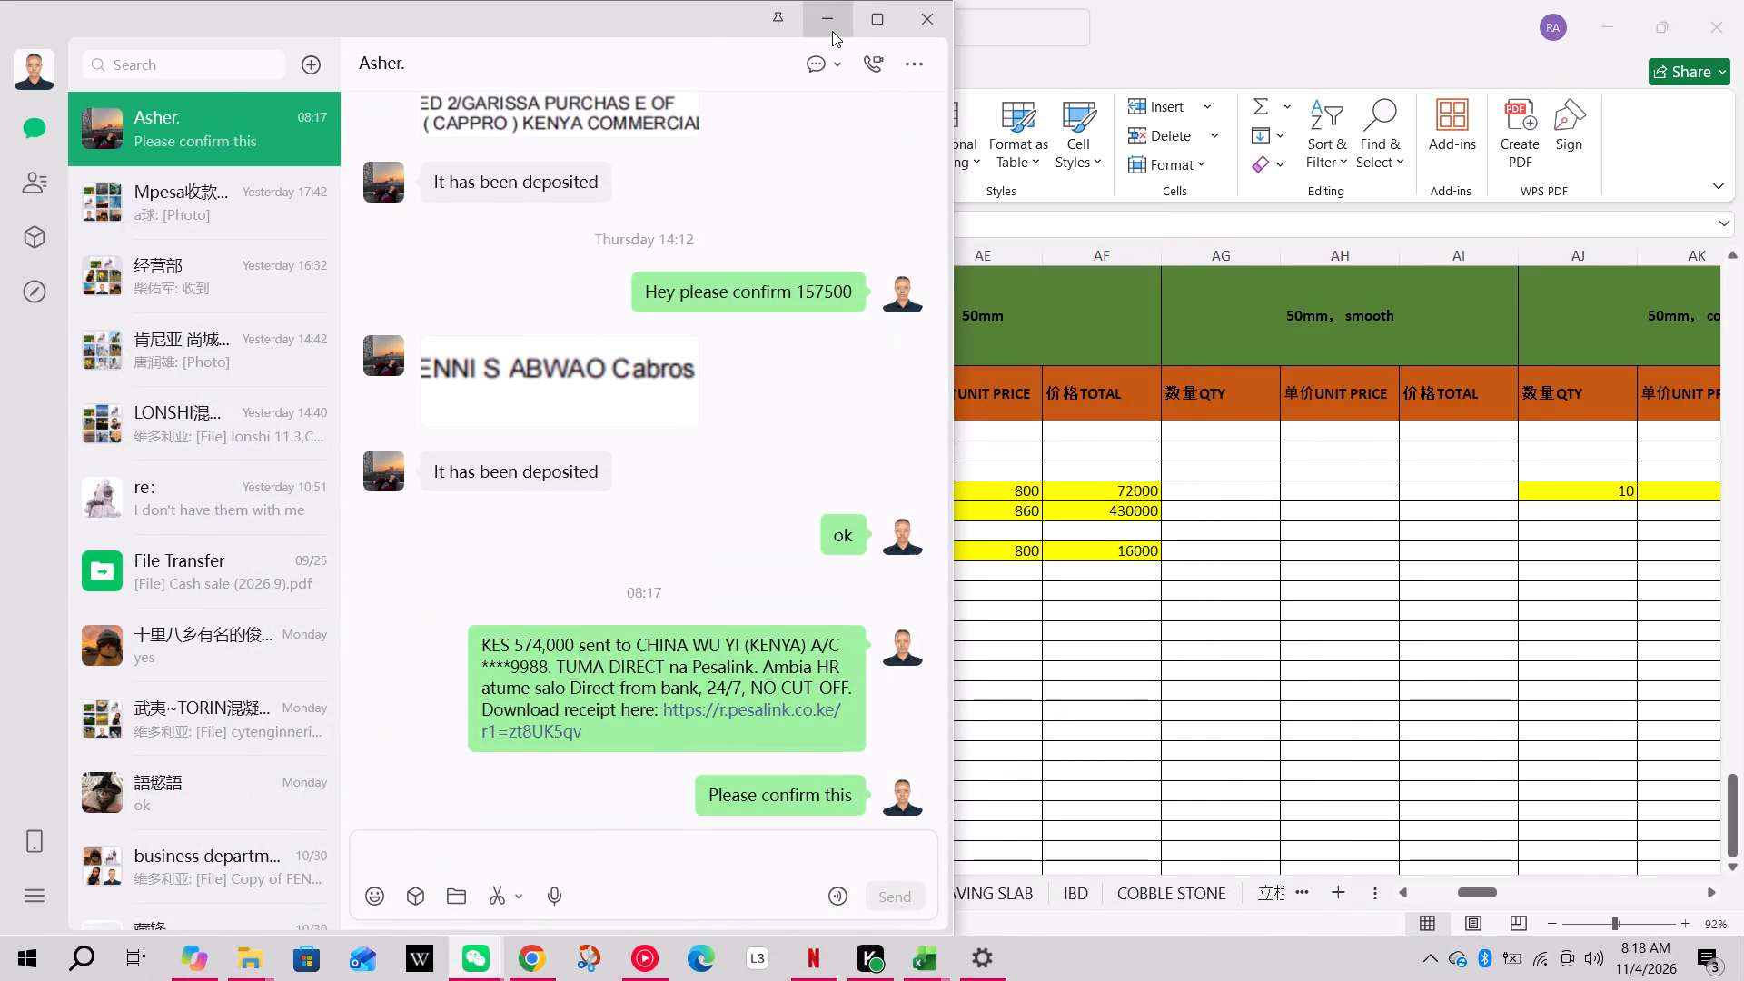
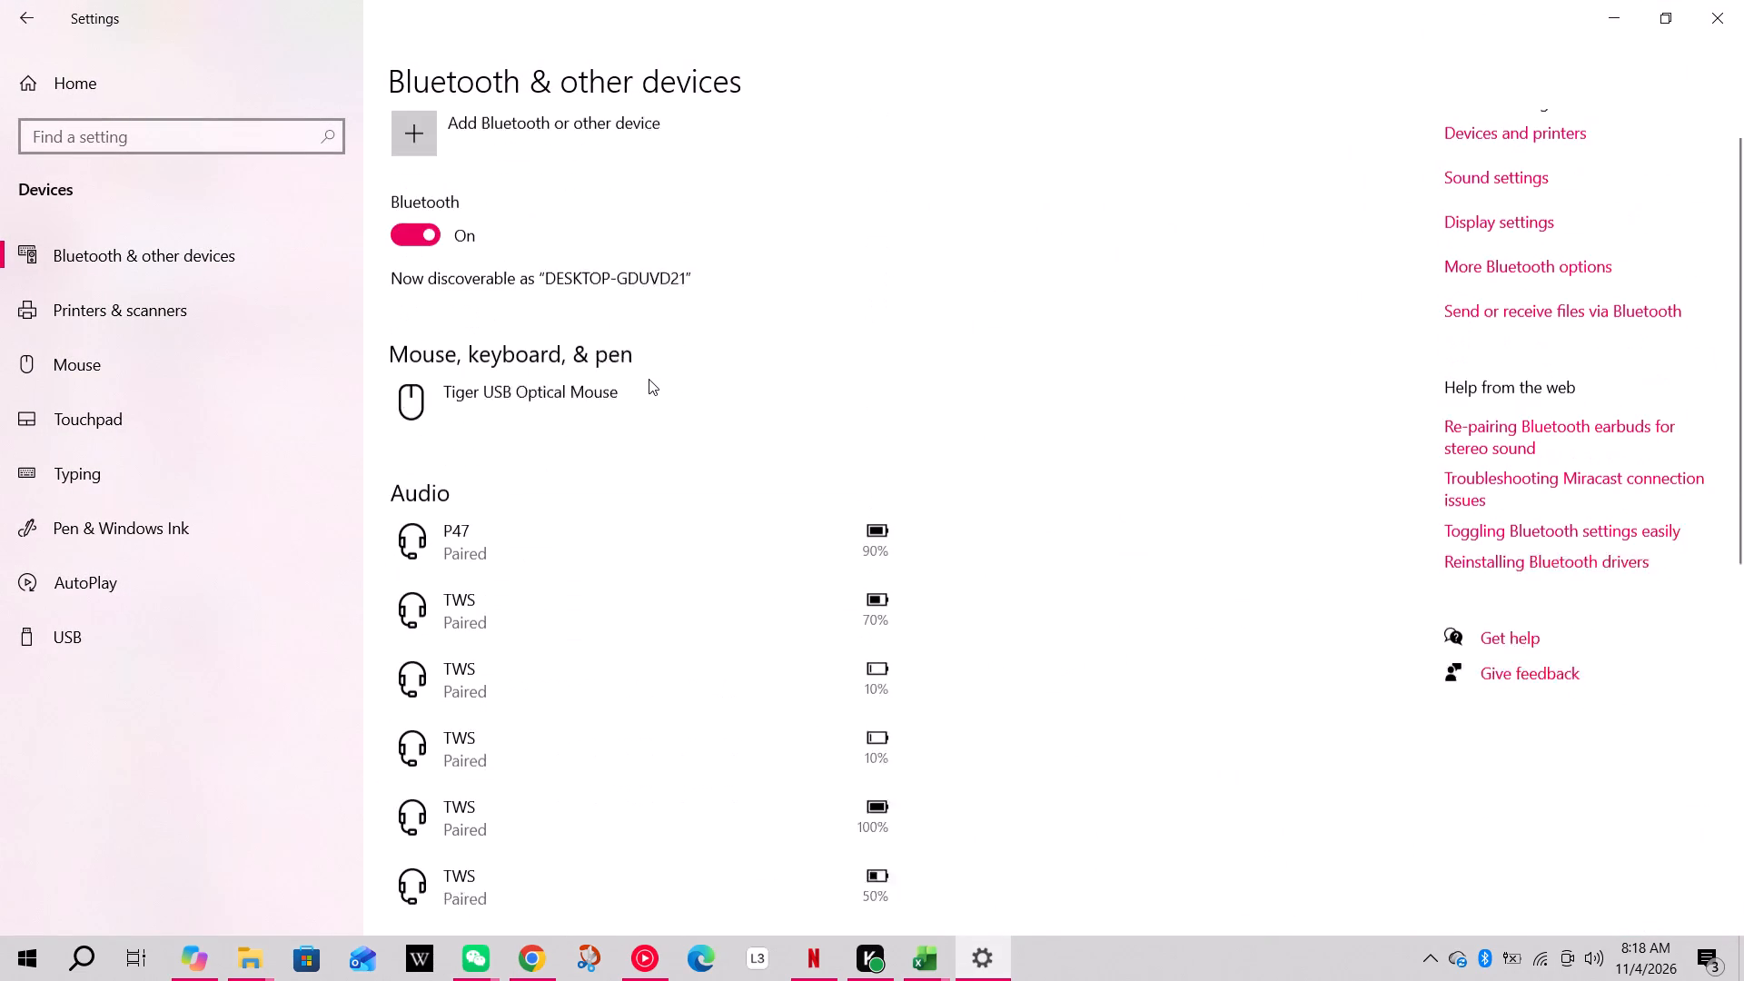
Start adding a new device from the Bluetooth & other devices settings.
scroll(649, 379, up, 2)
click(430, 177)
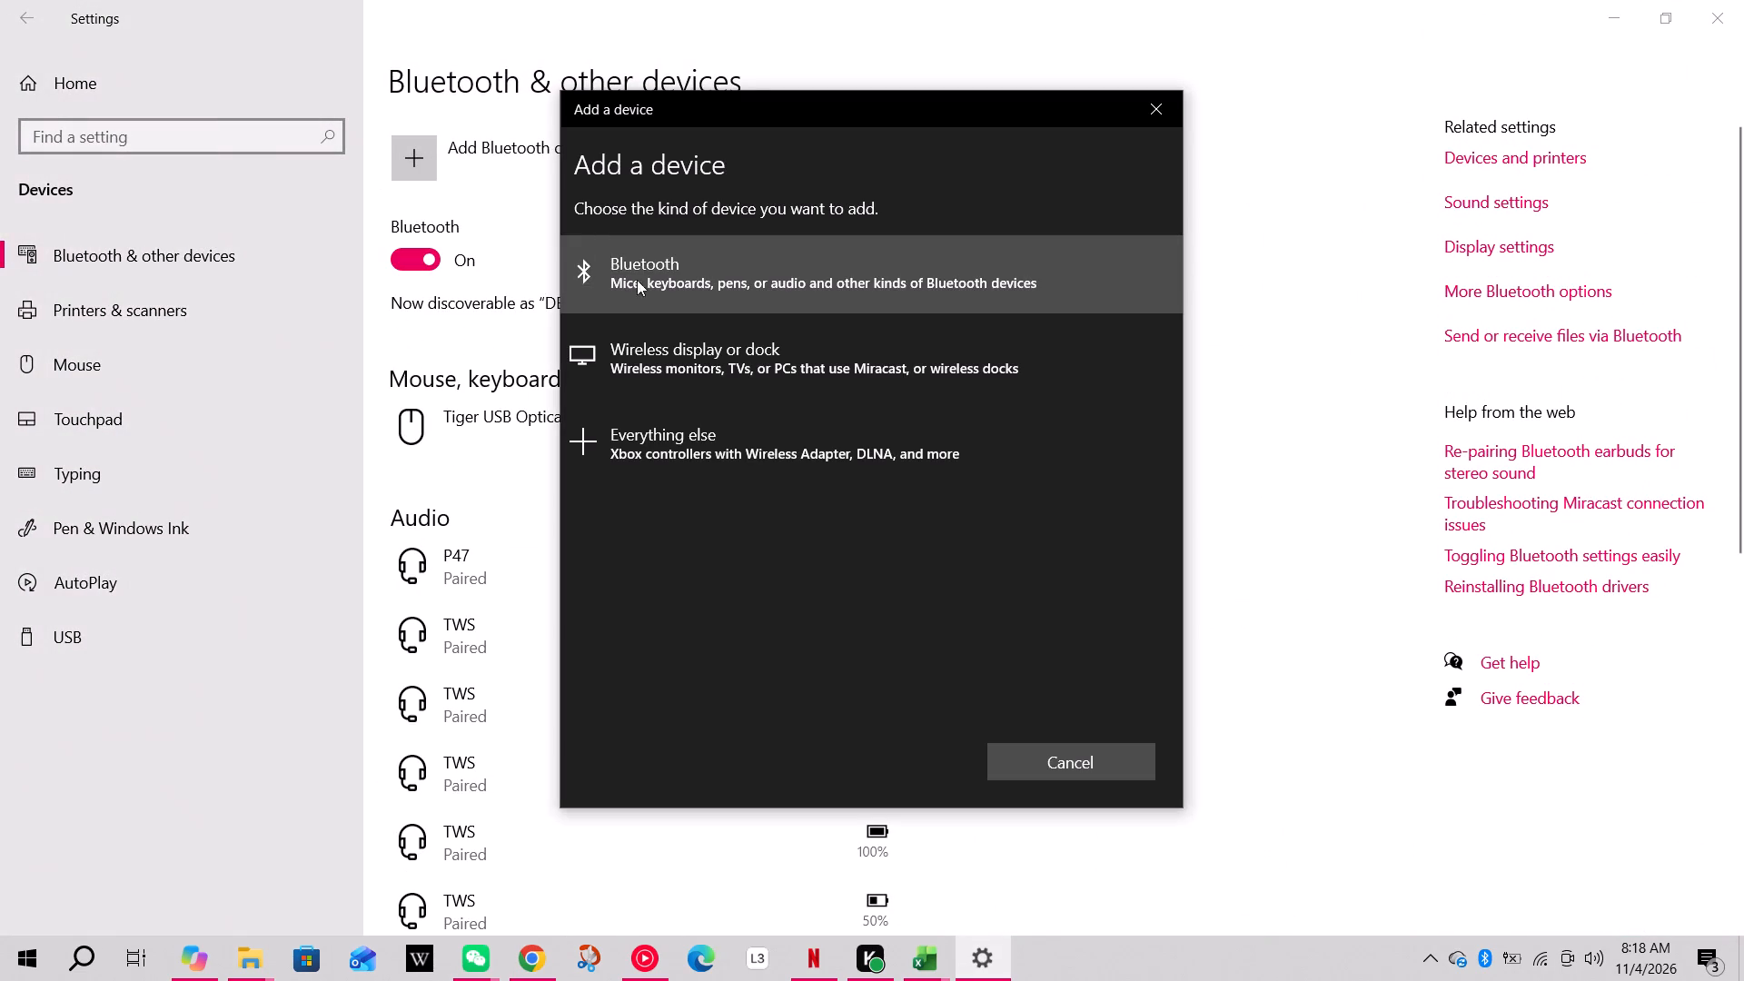
Add the TWS headset as a Bluetooth device, connect it and close the device-adding dialog.
click(639, 280)
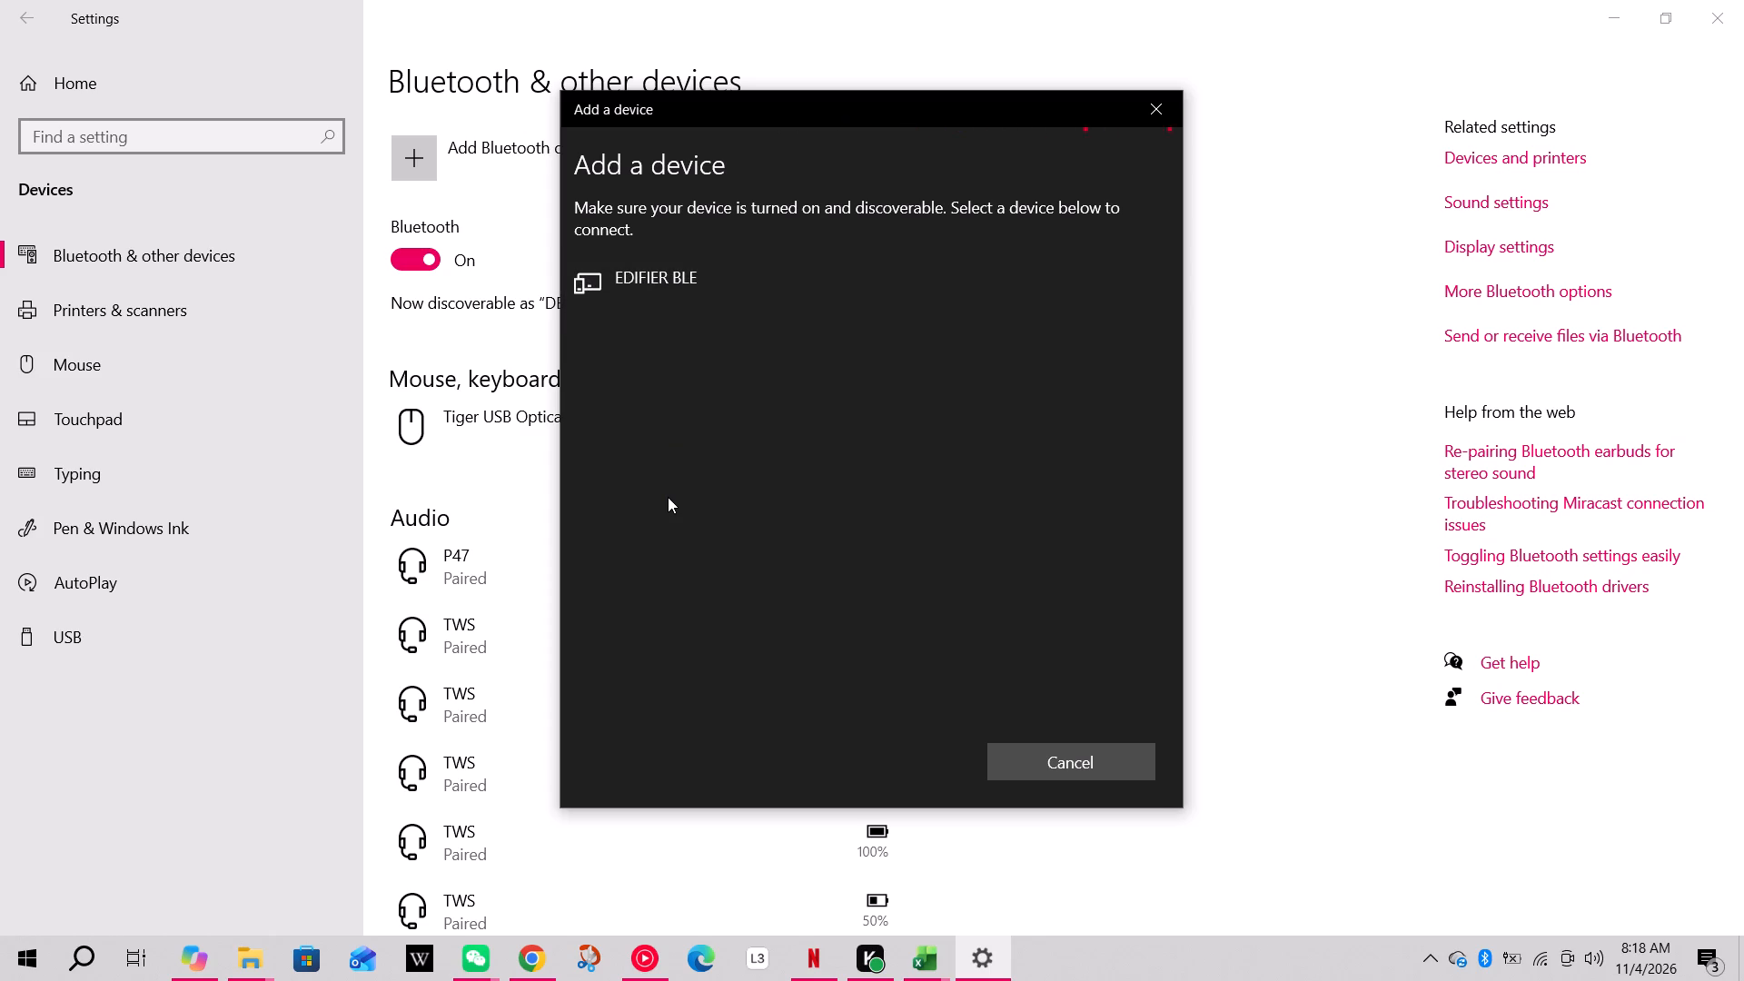
click(697, 361)
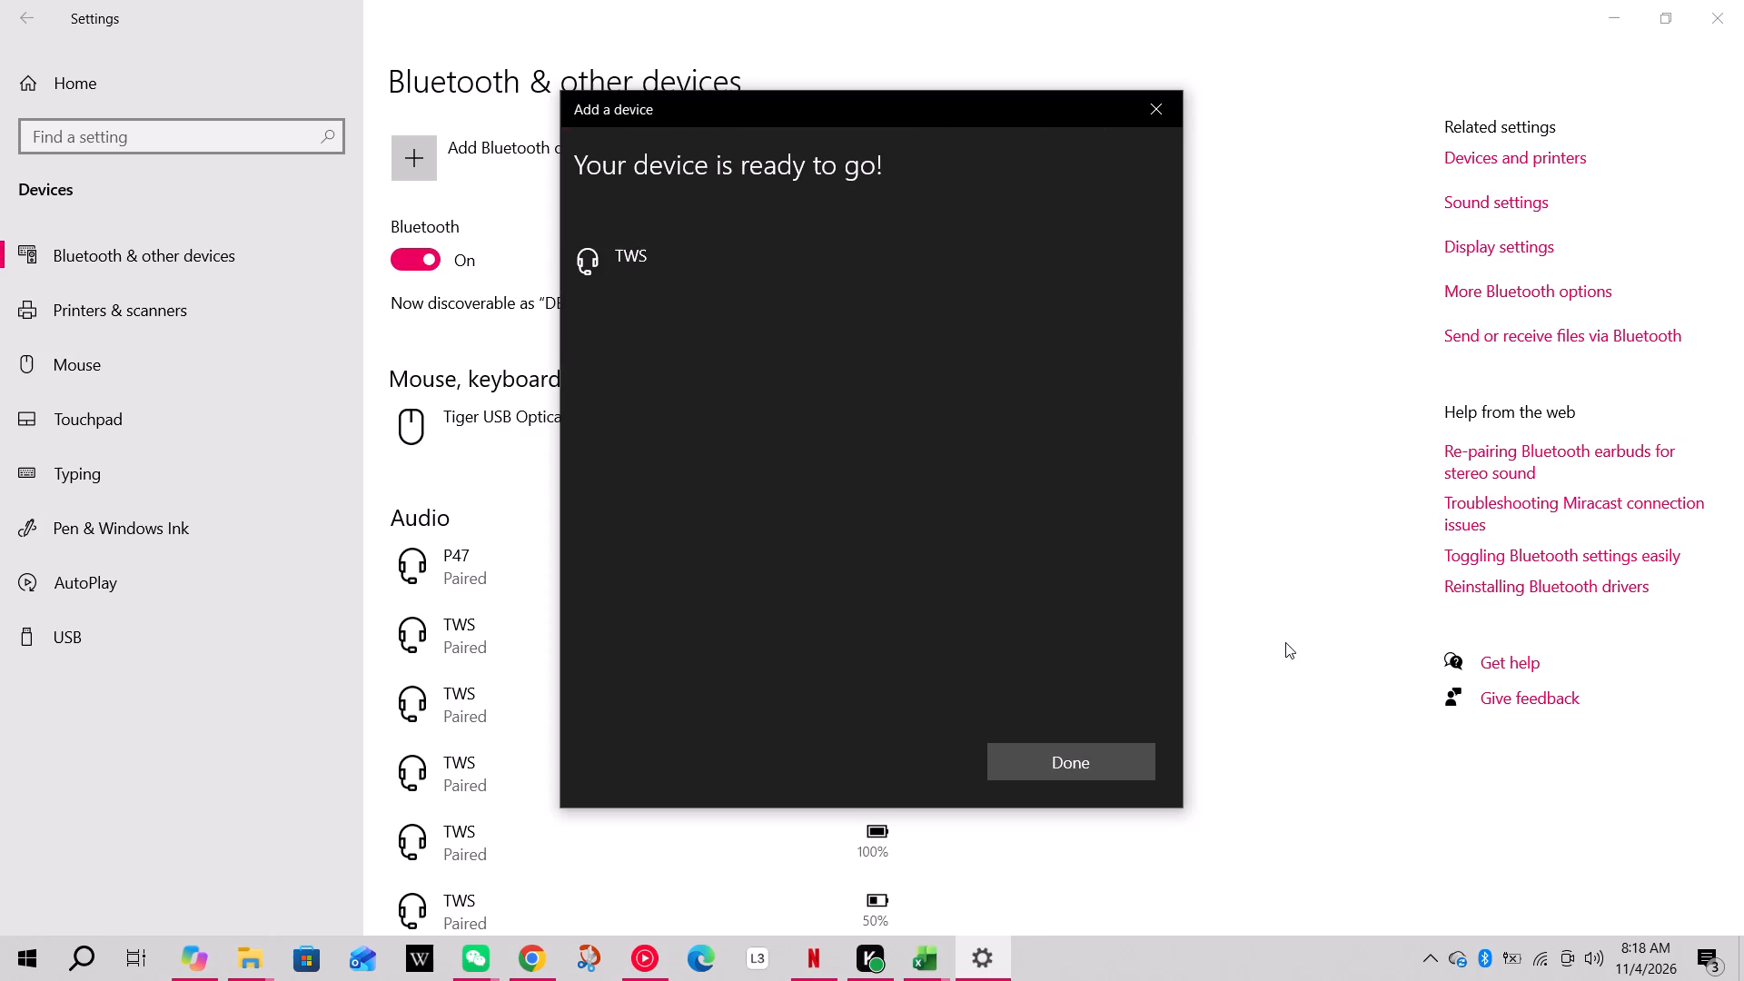
click(1260, 643)
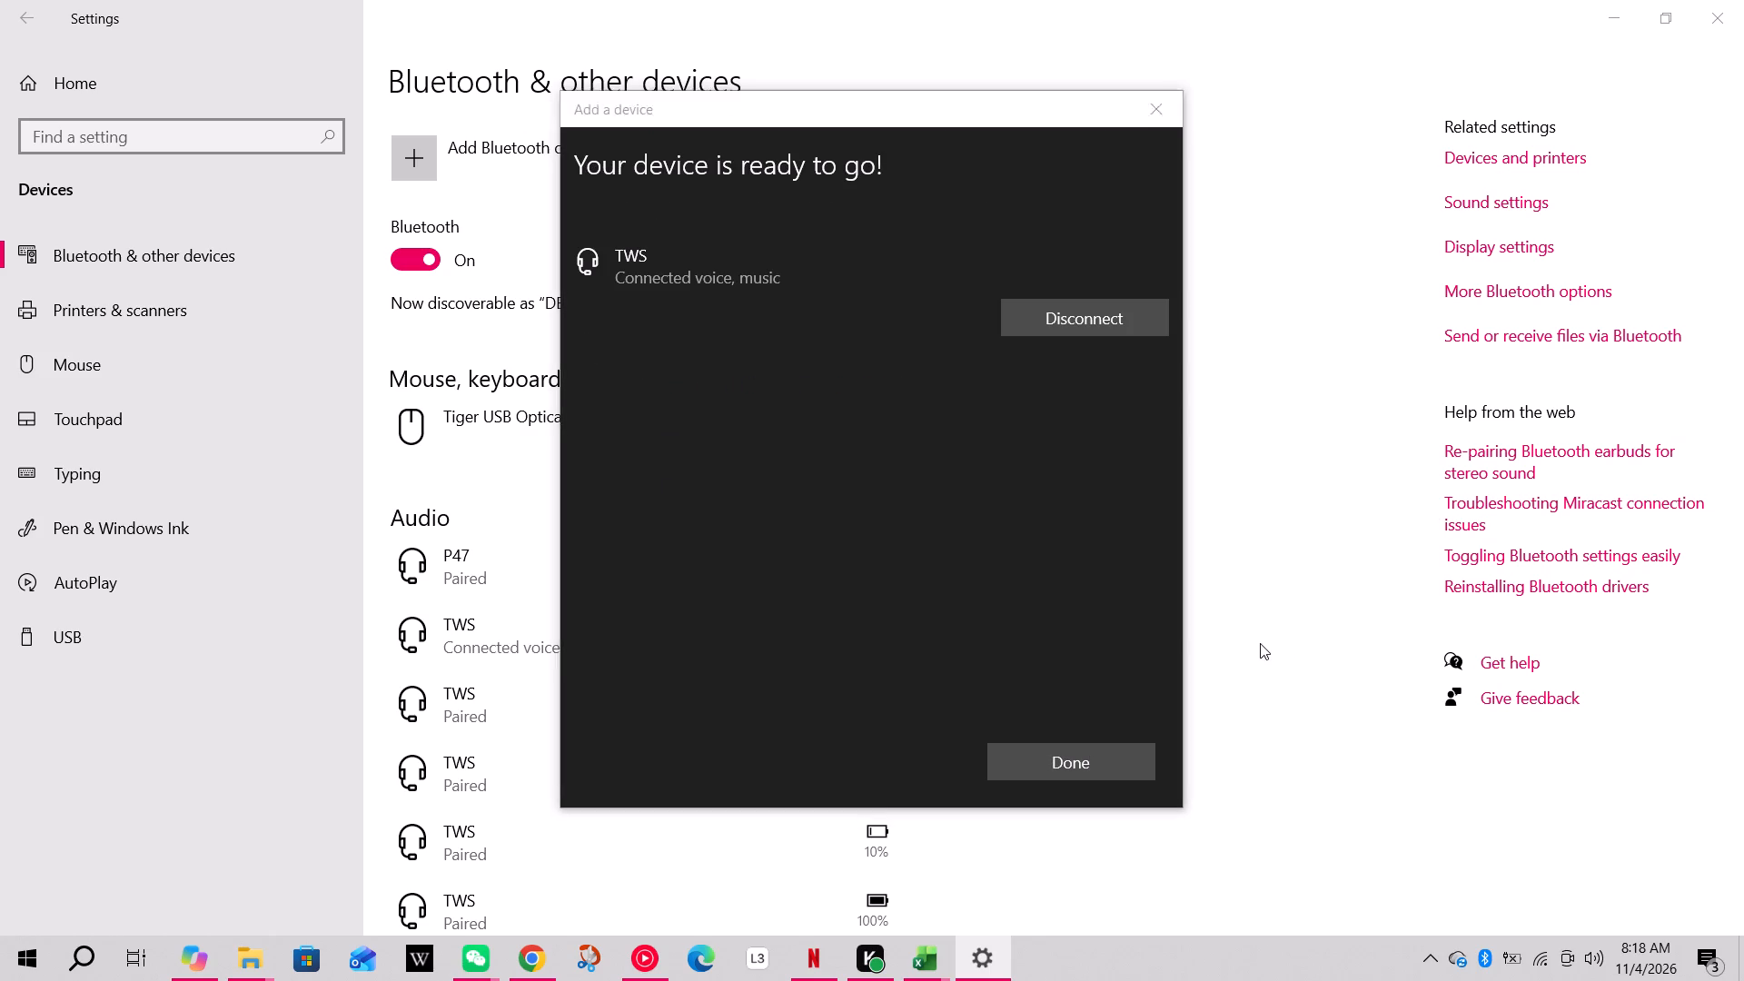
click(1158, 104)
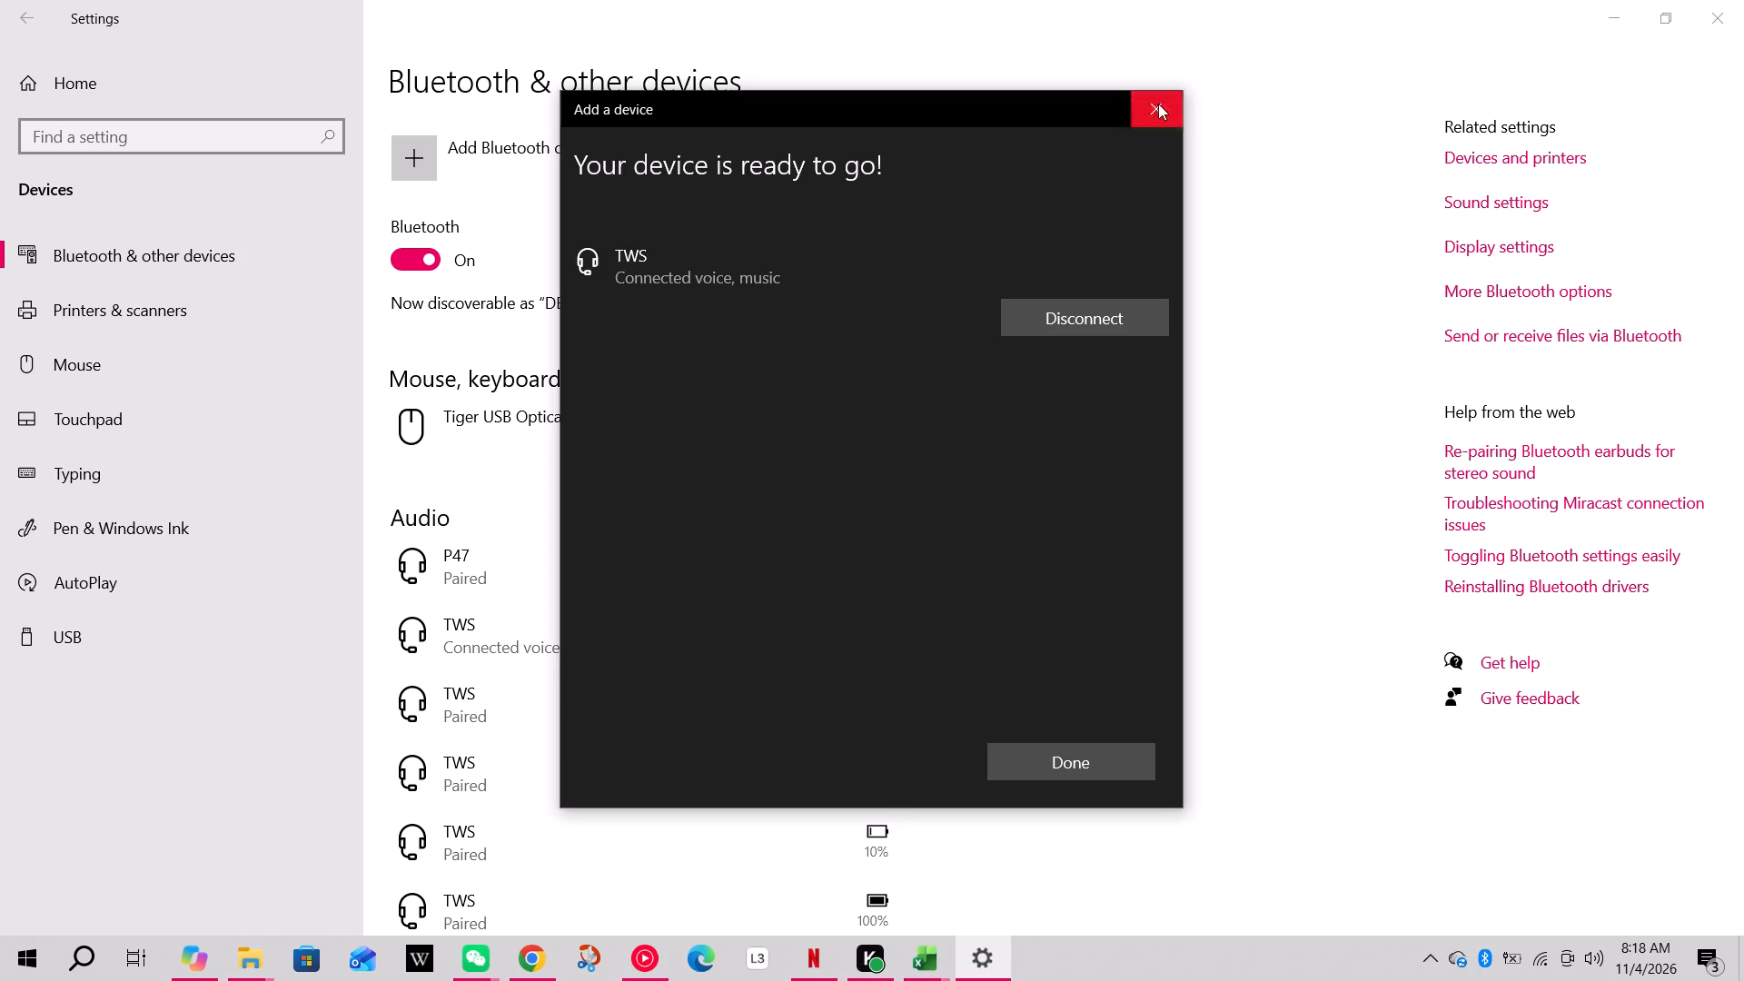
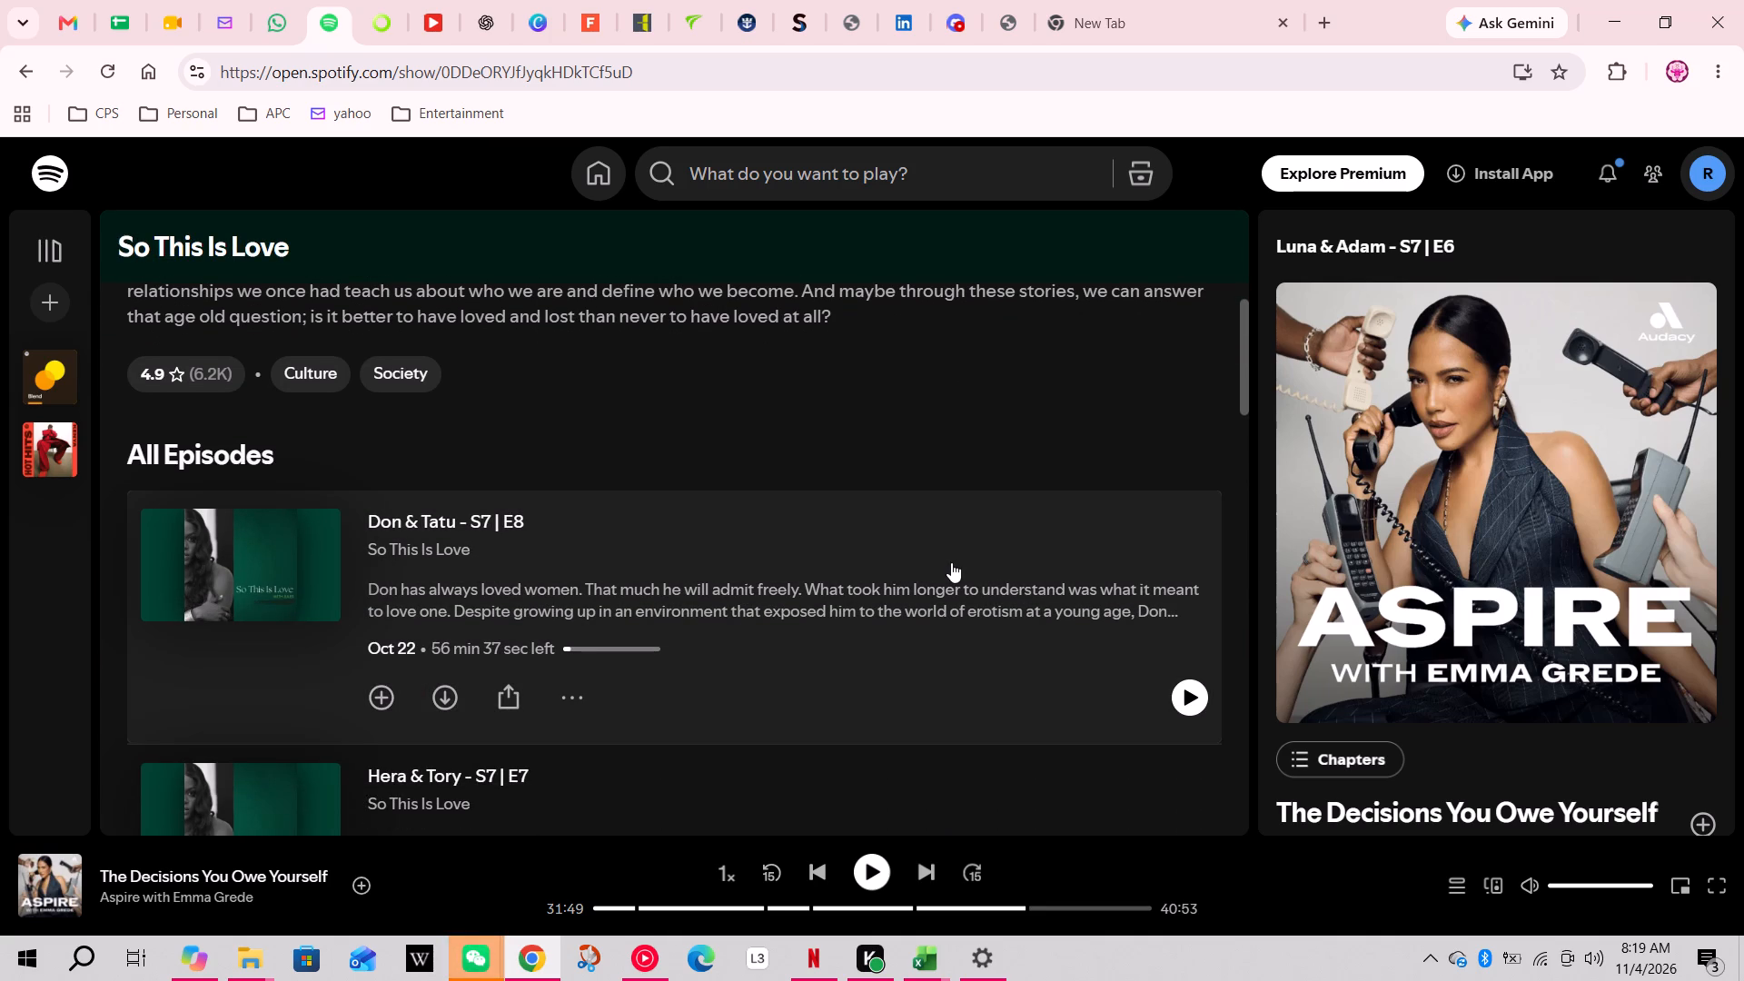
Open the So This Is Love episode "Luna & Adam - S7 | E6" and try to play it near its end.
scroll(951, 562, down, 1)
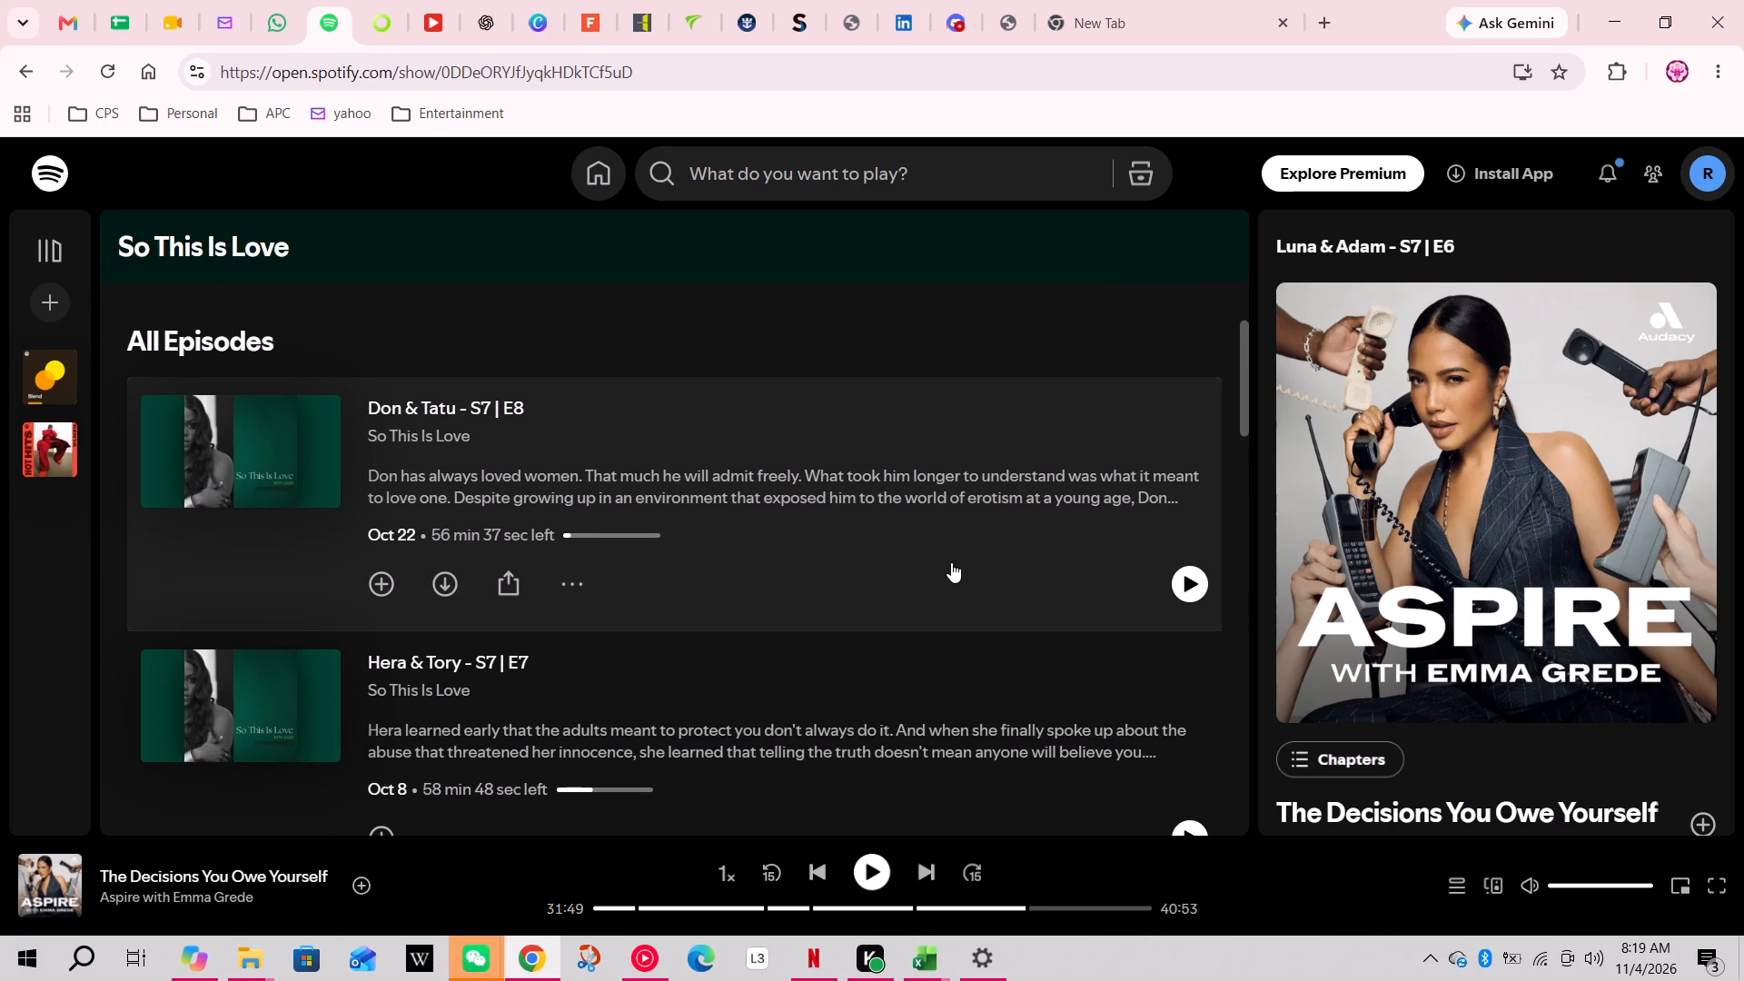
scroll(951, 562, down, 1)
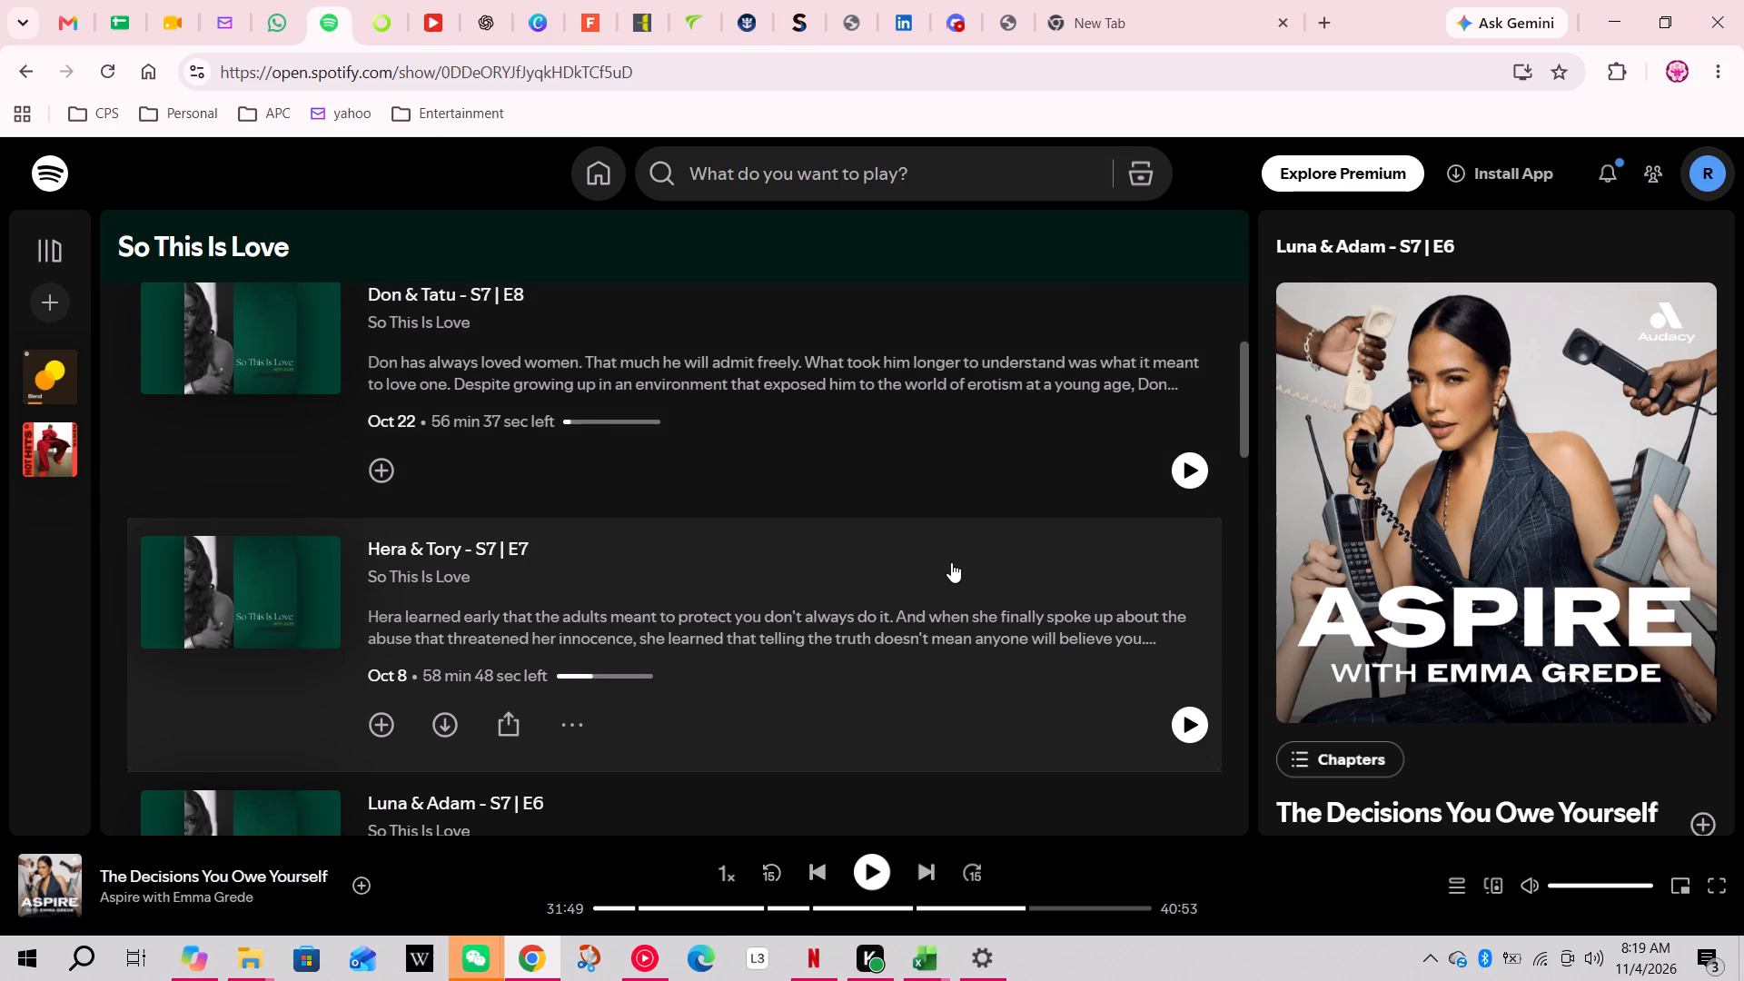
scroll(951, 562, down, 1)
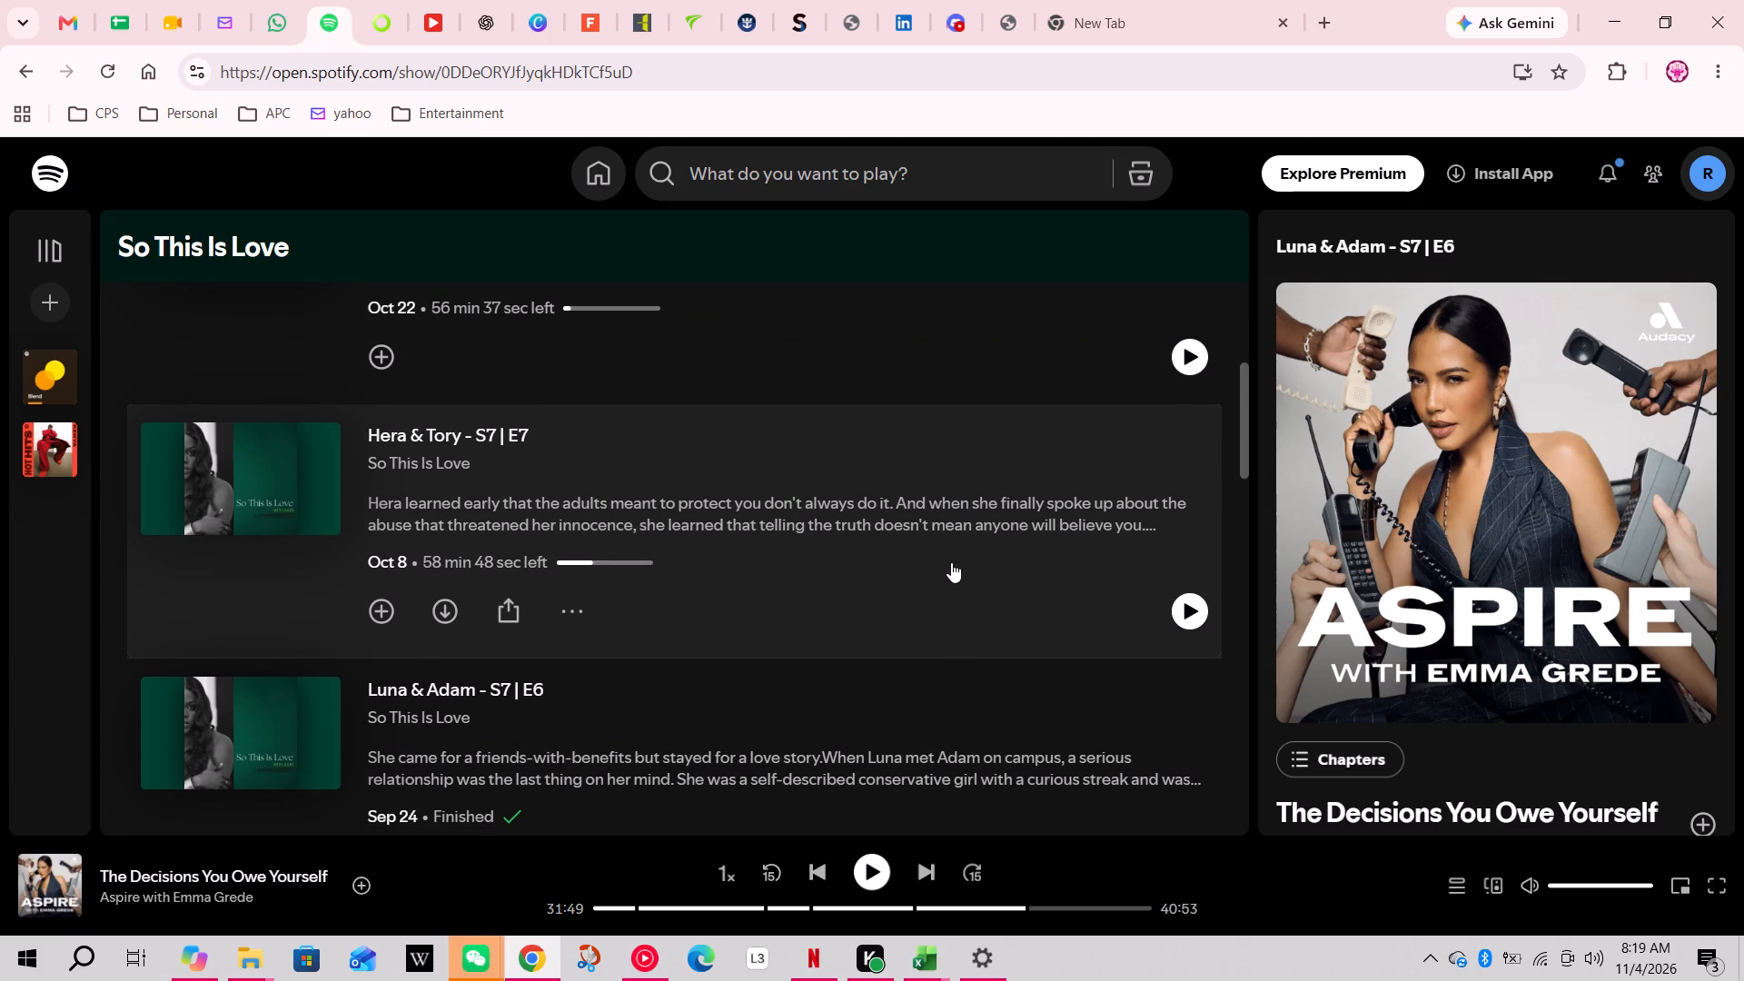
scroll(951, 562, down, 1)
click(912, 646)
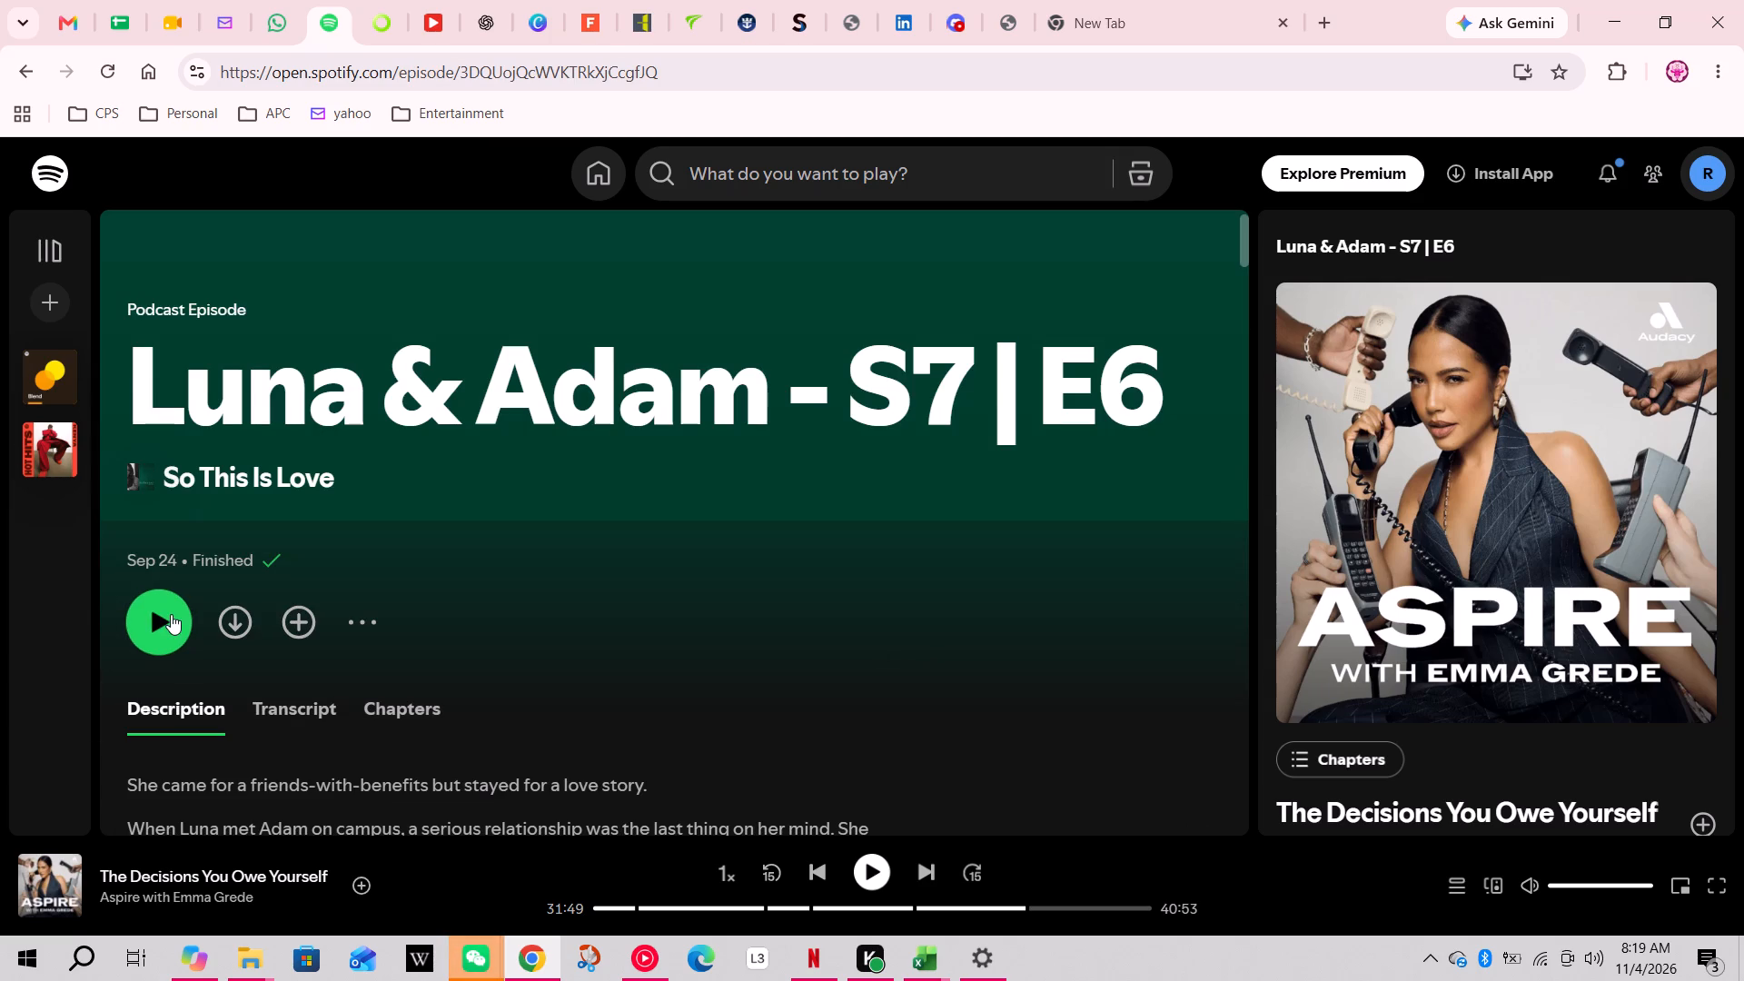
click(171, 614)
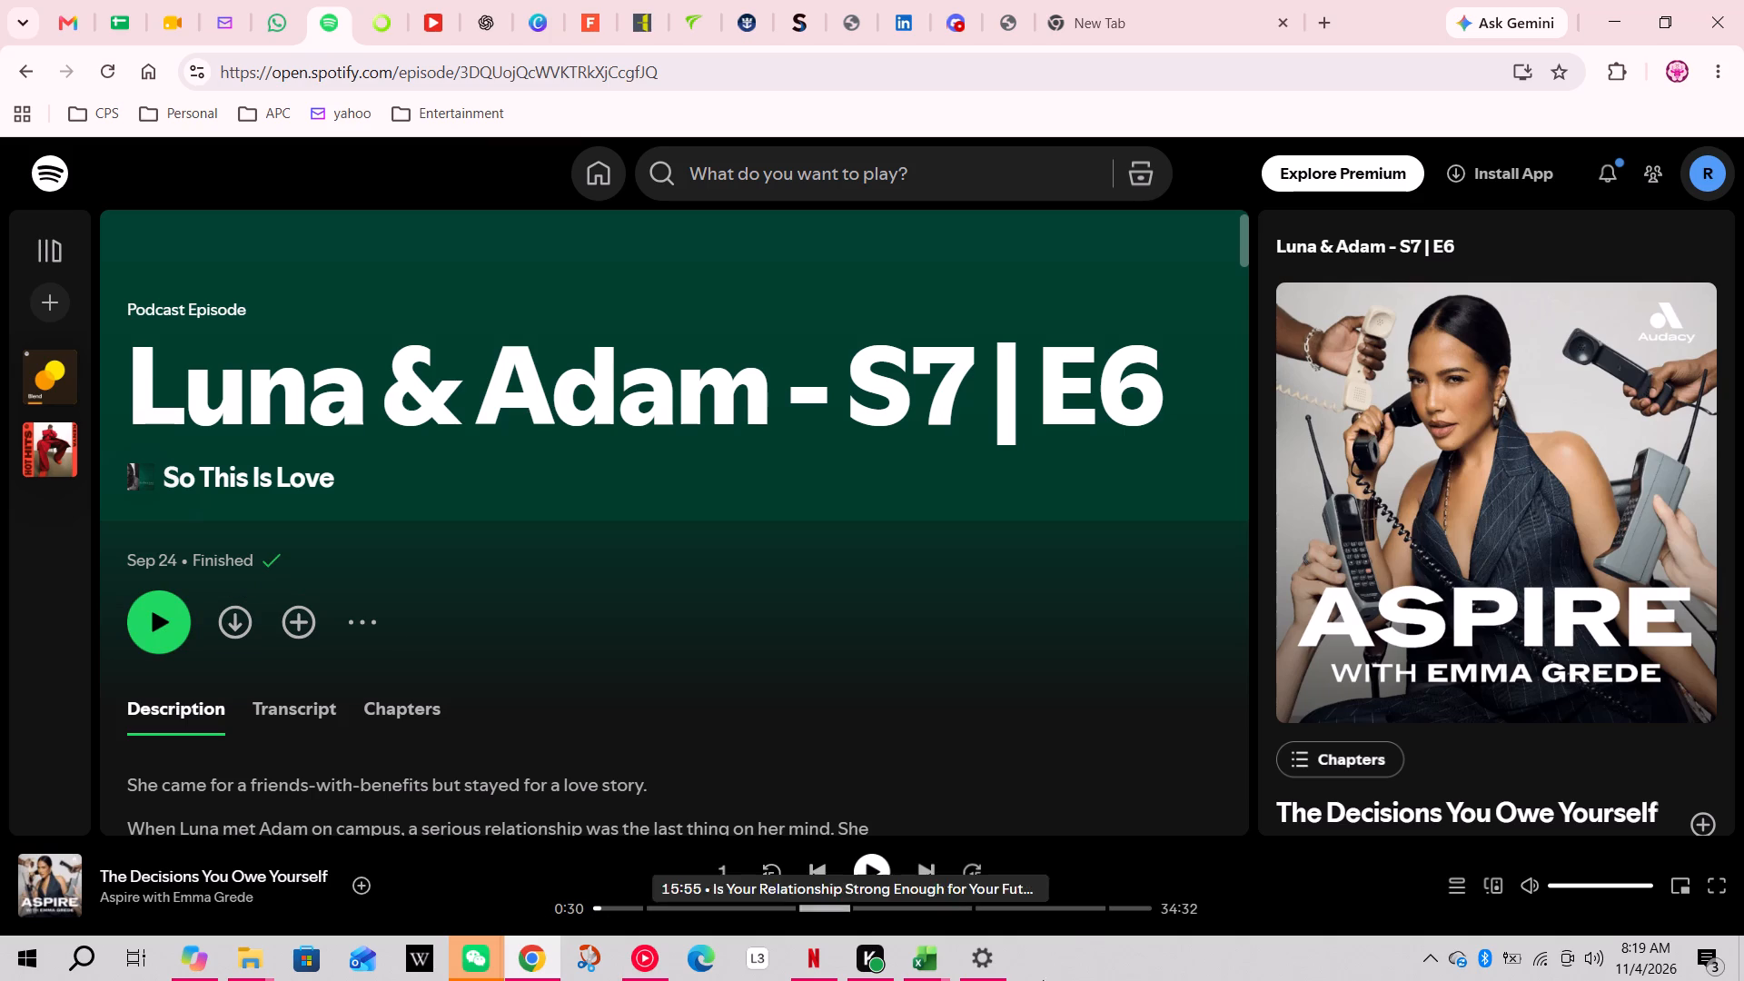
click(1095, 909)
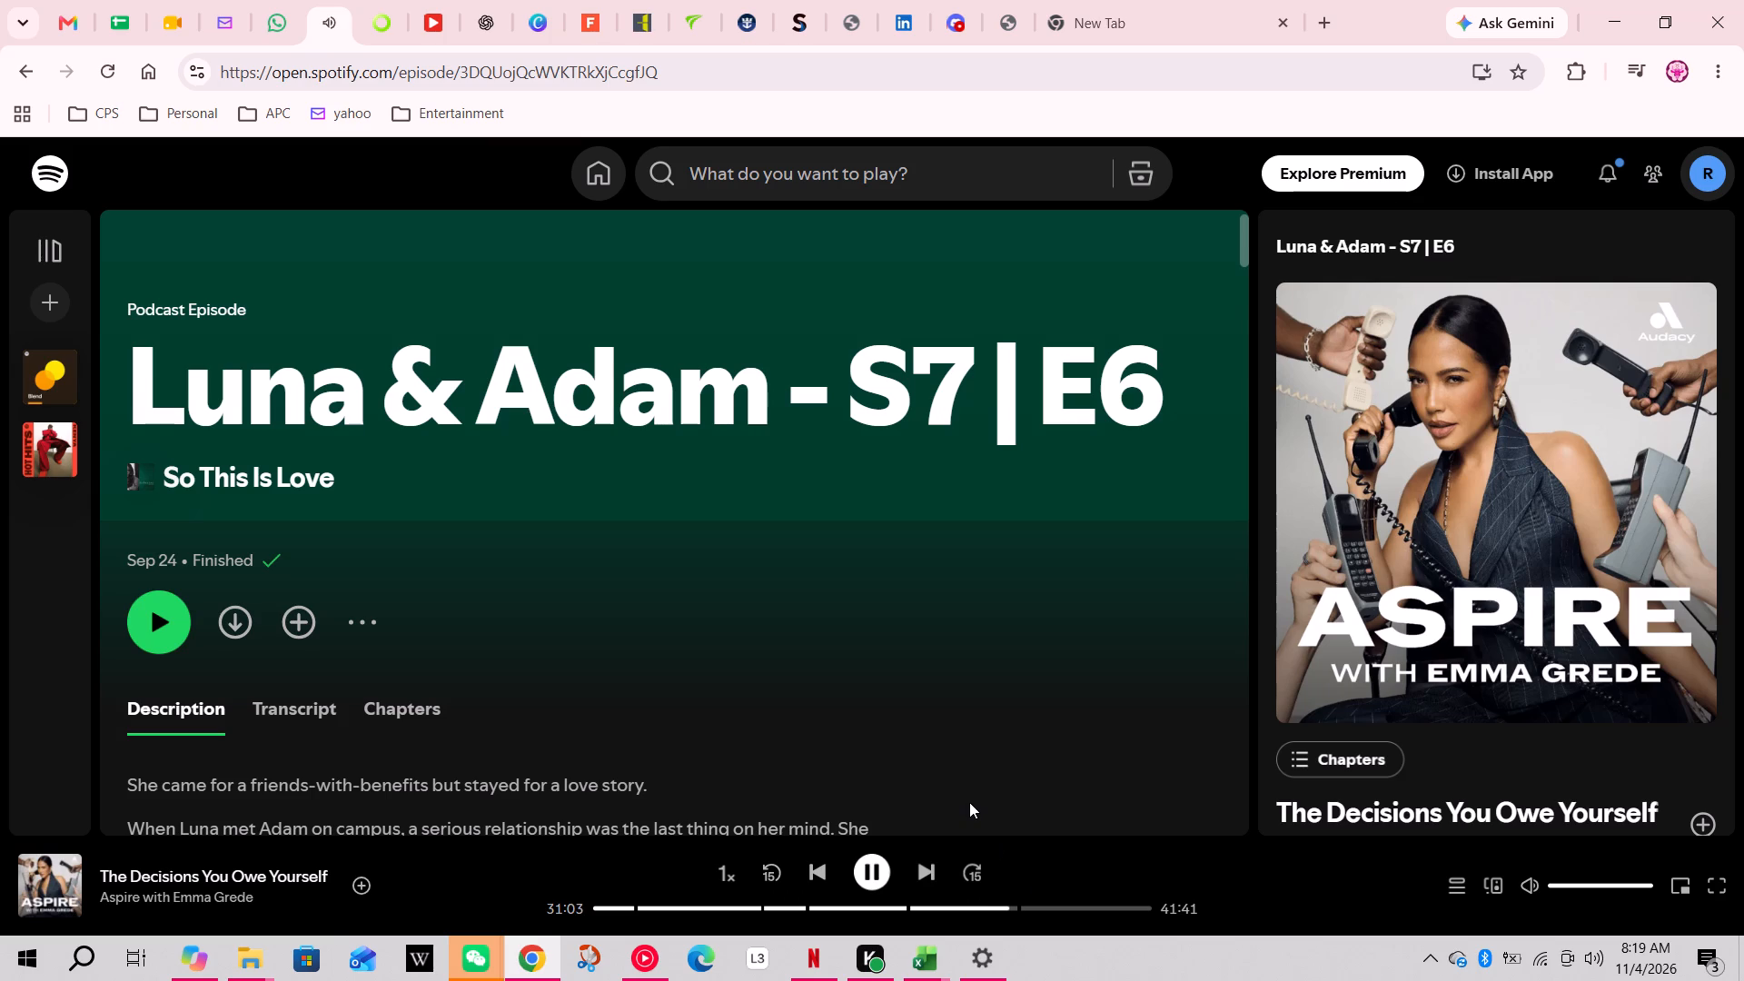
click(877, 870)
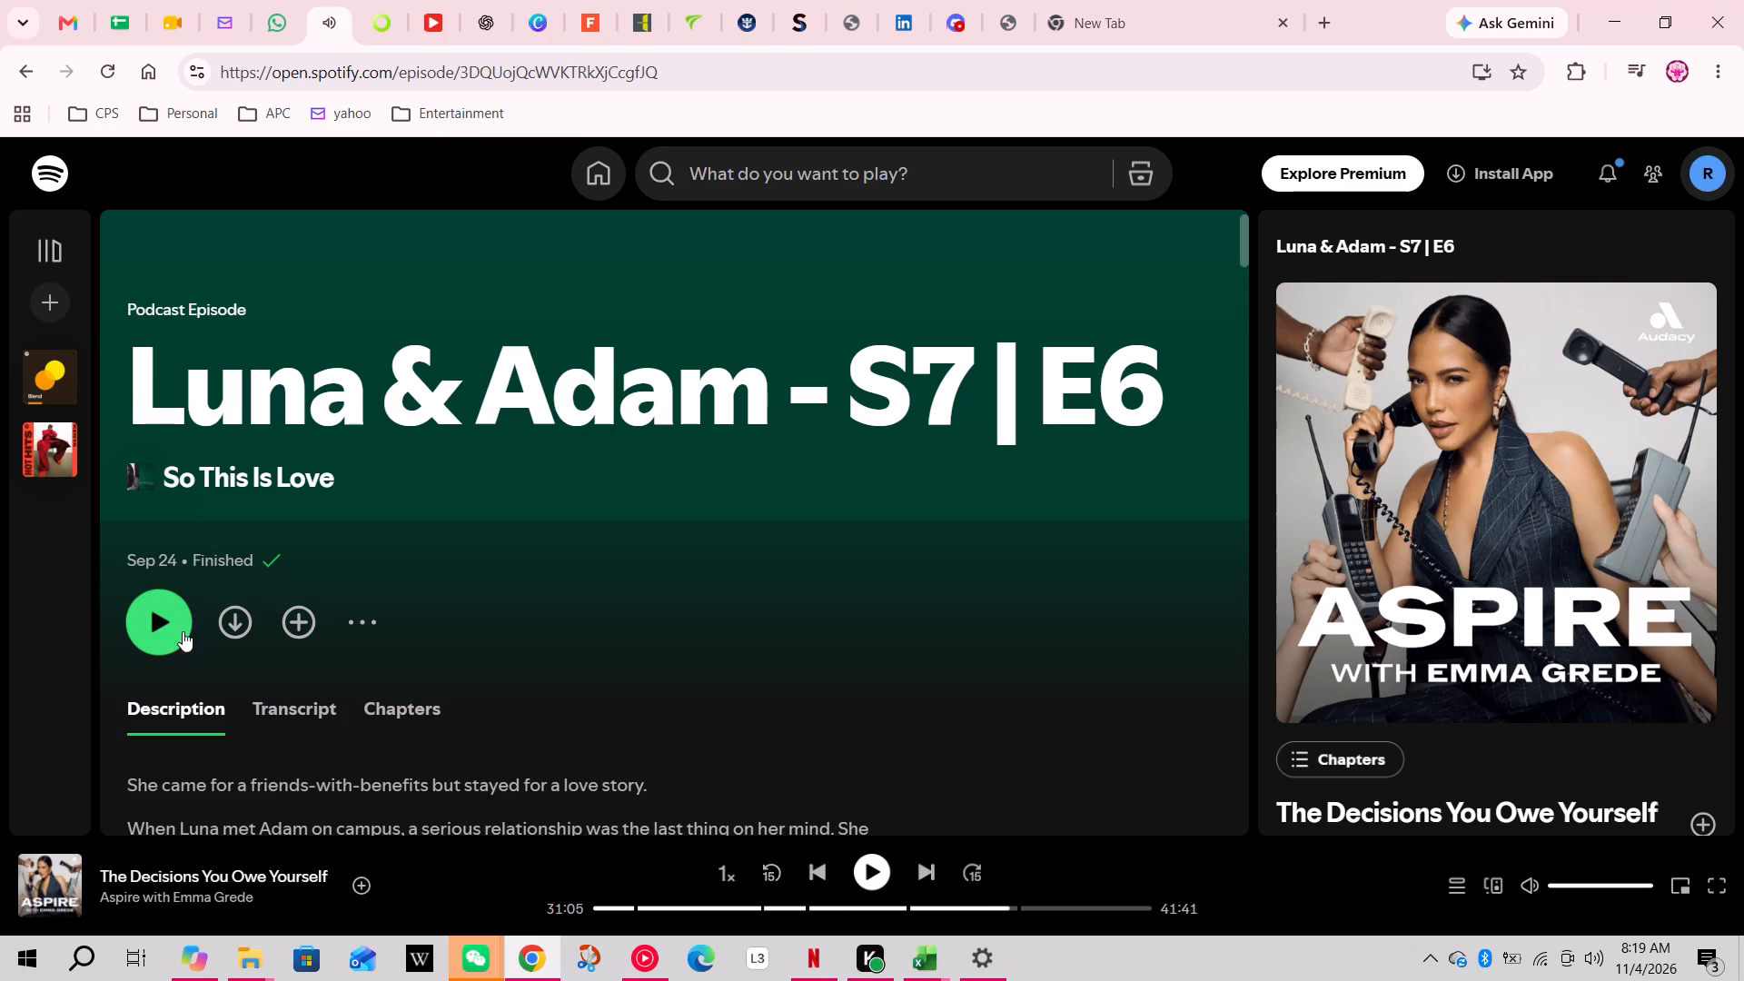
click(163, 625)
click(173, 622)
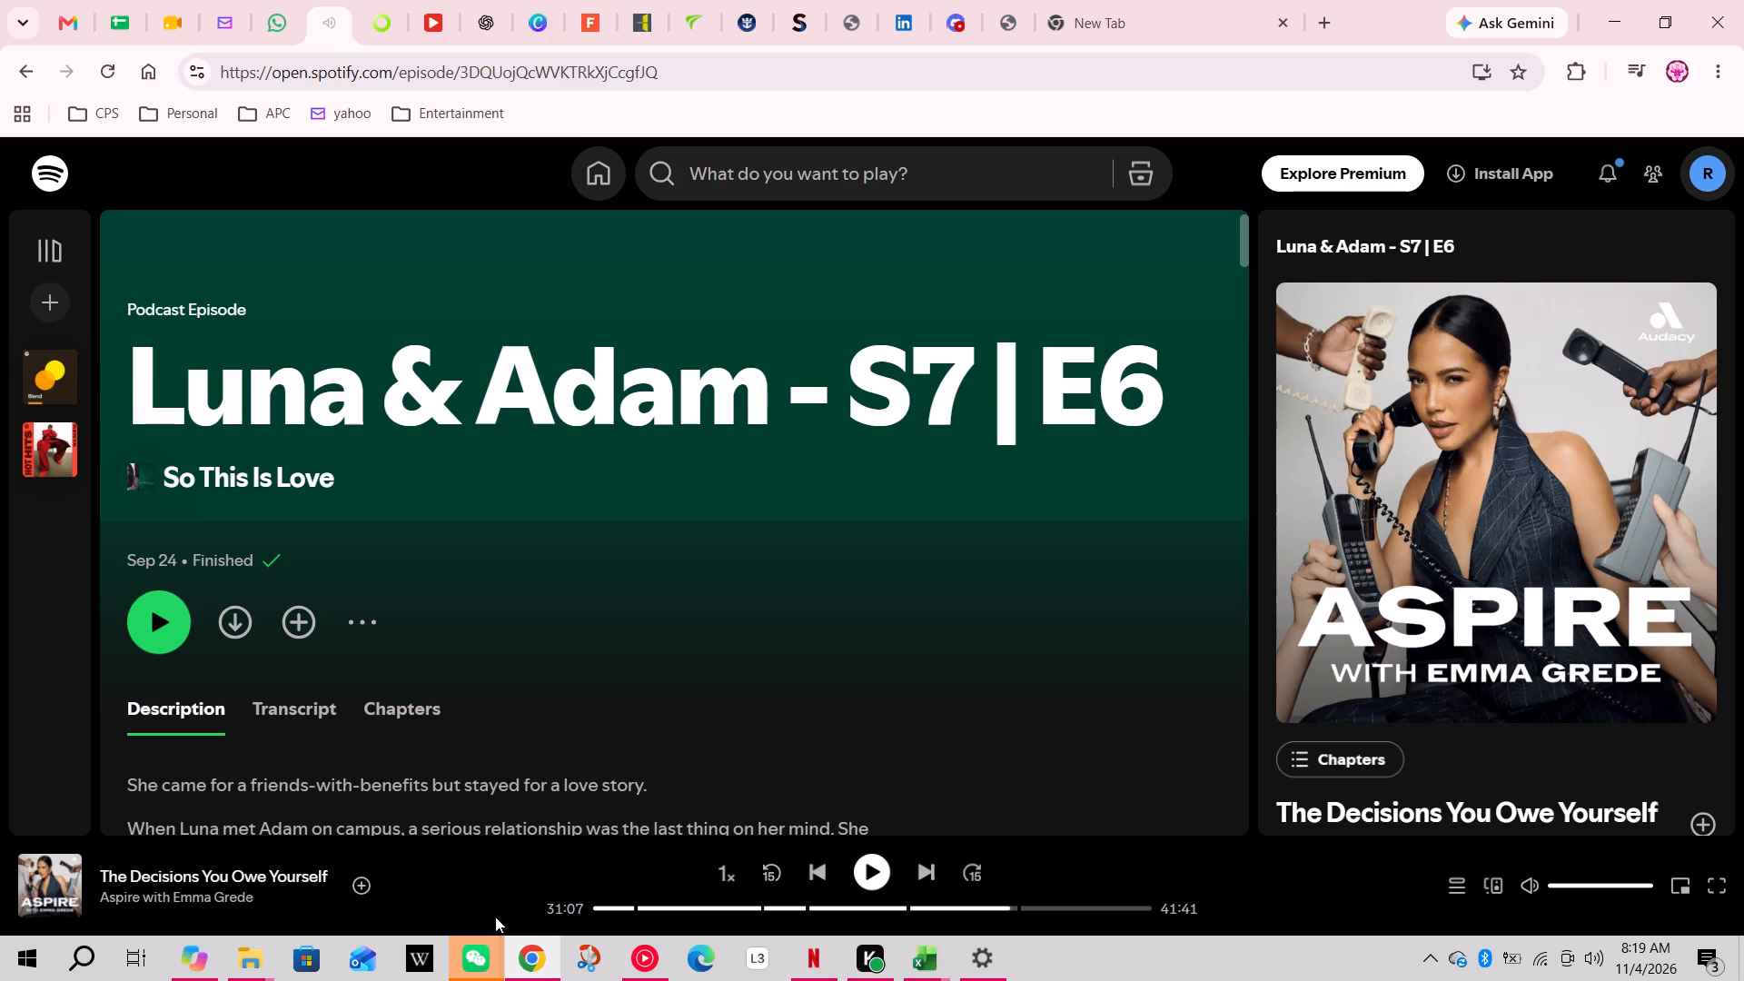
Switch to WeChat, reply "OK" to Asher's deposit confirmation, and minimise the chat window.
click(475, 945)
click(406, 860)
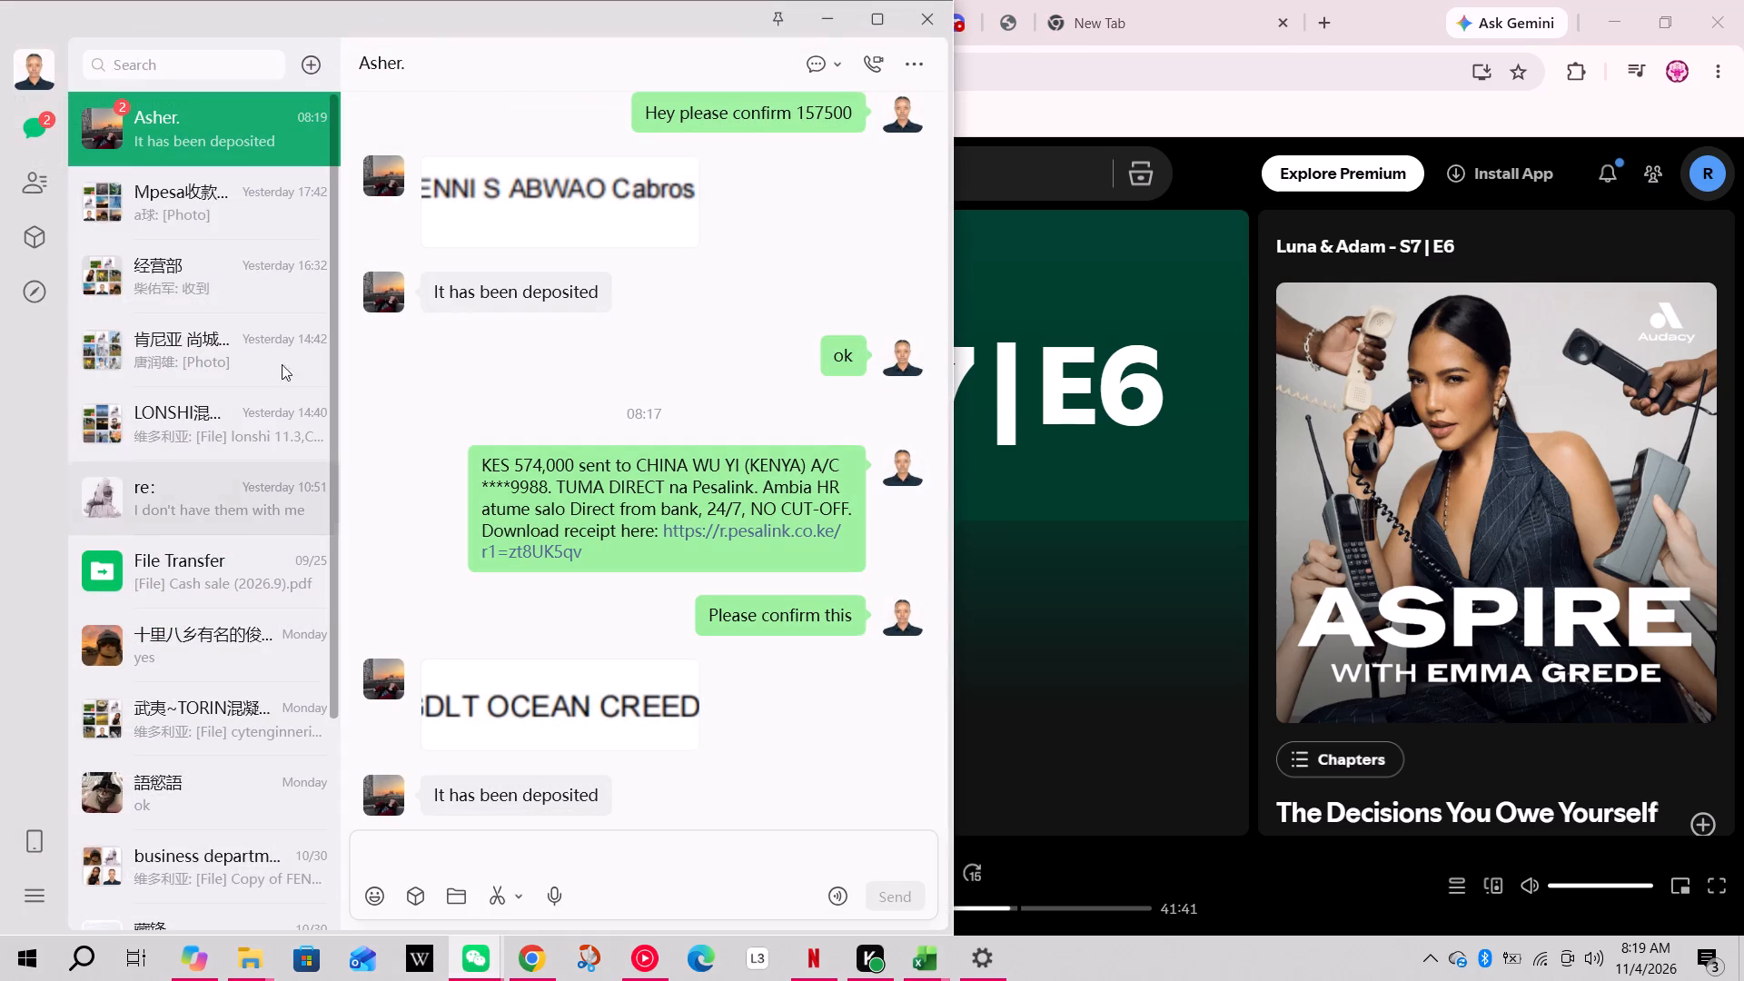
click(629, 856)
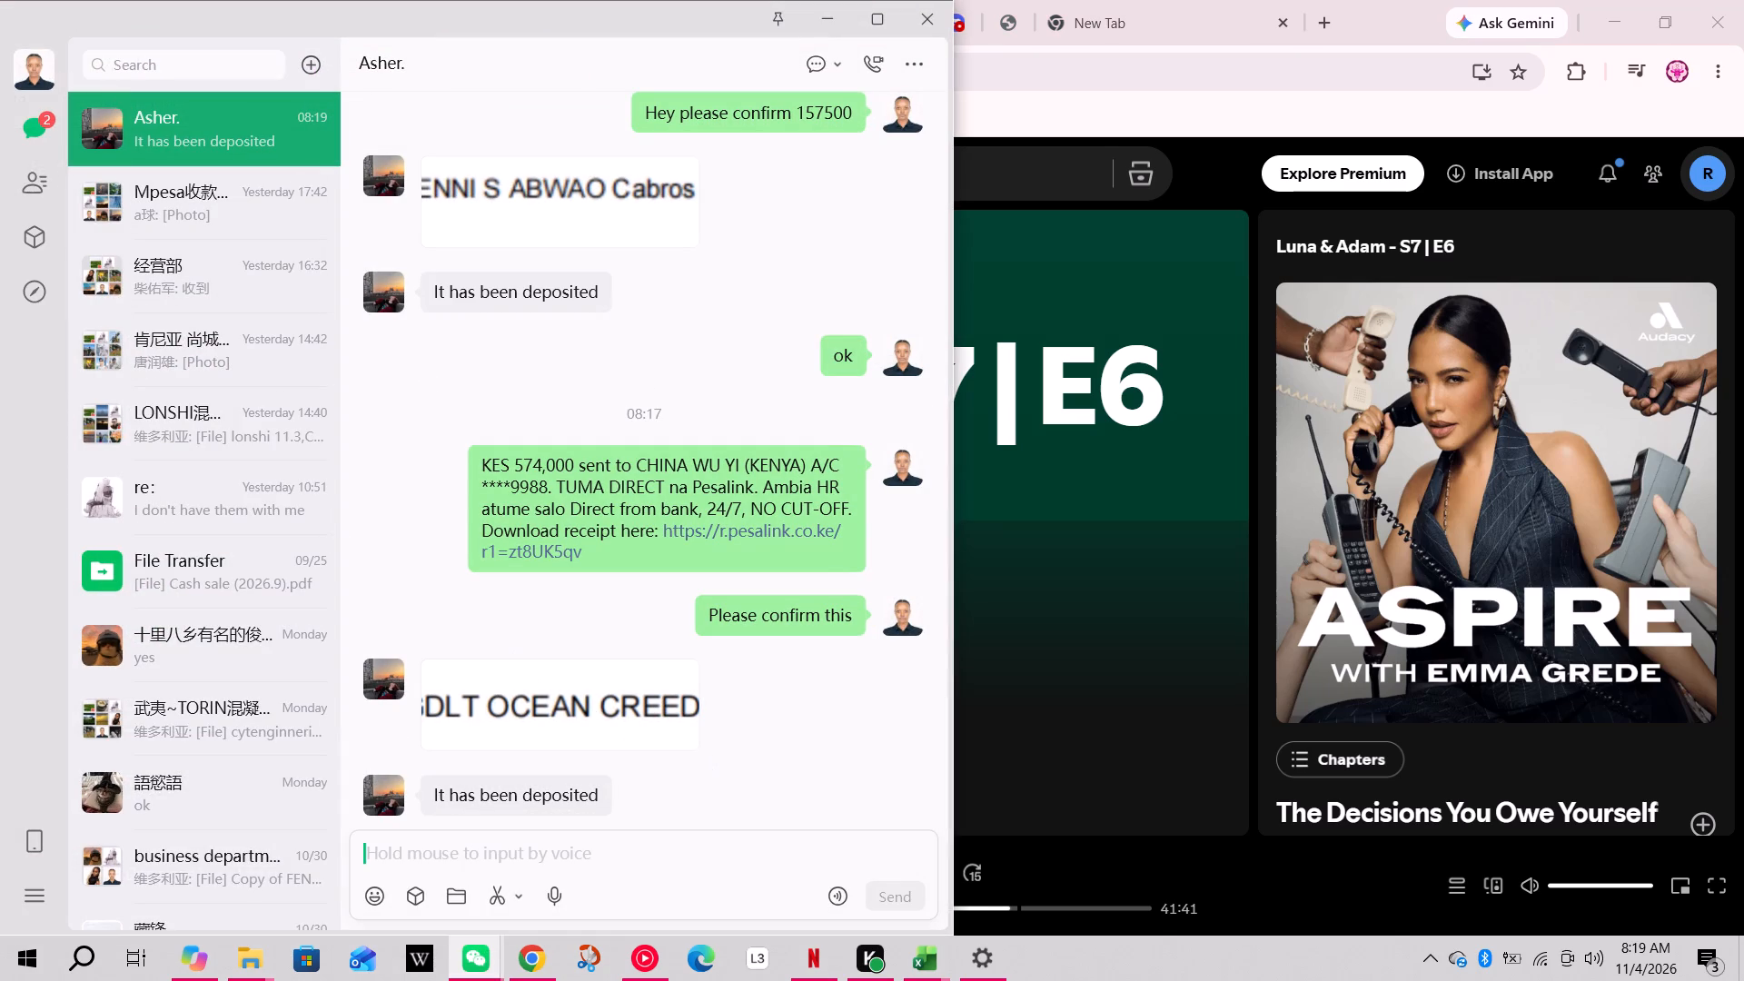
text(OK)
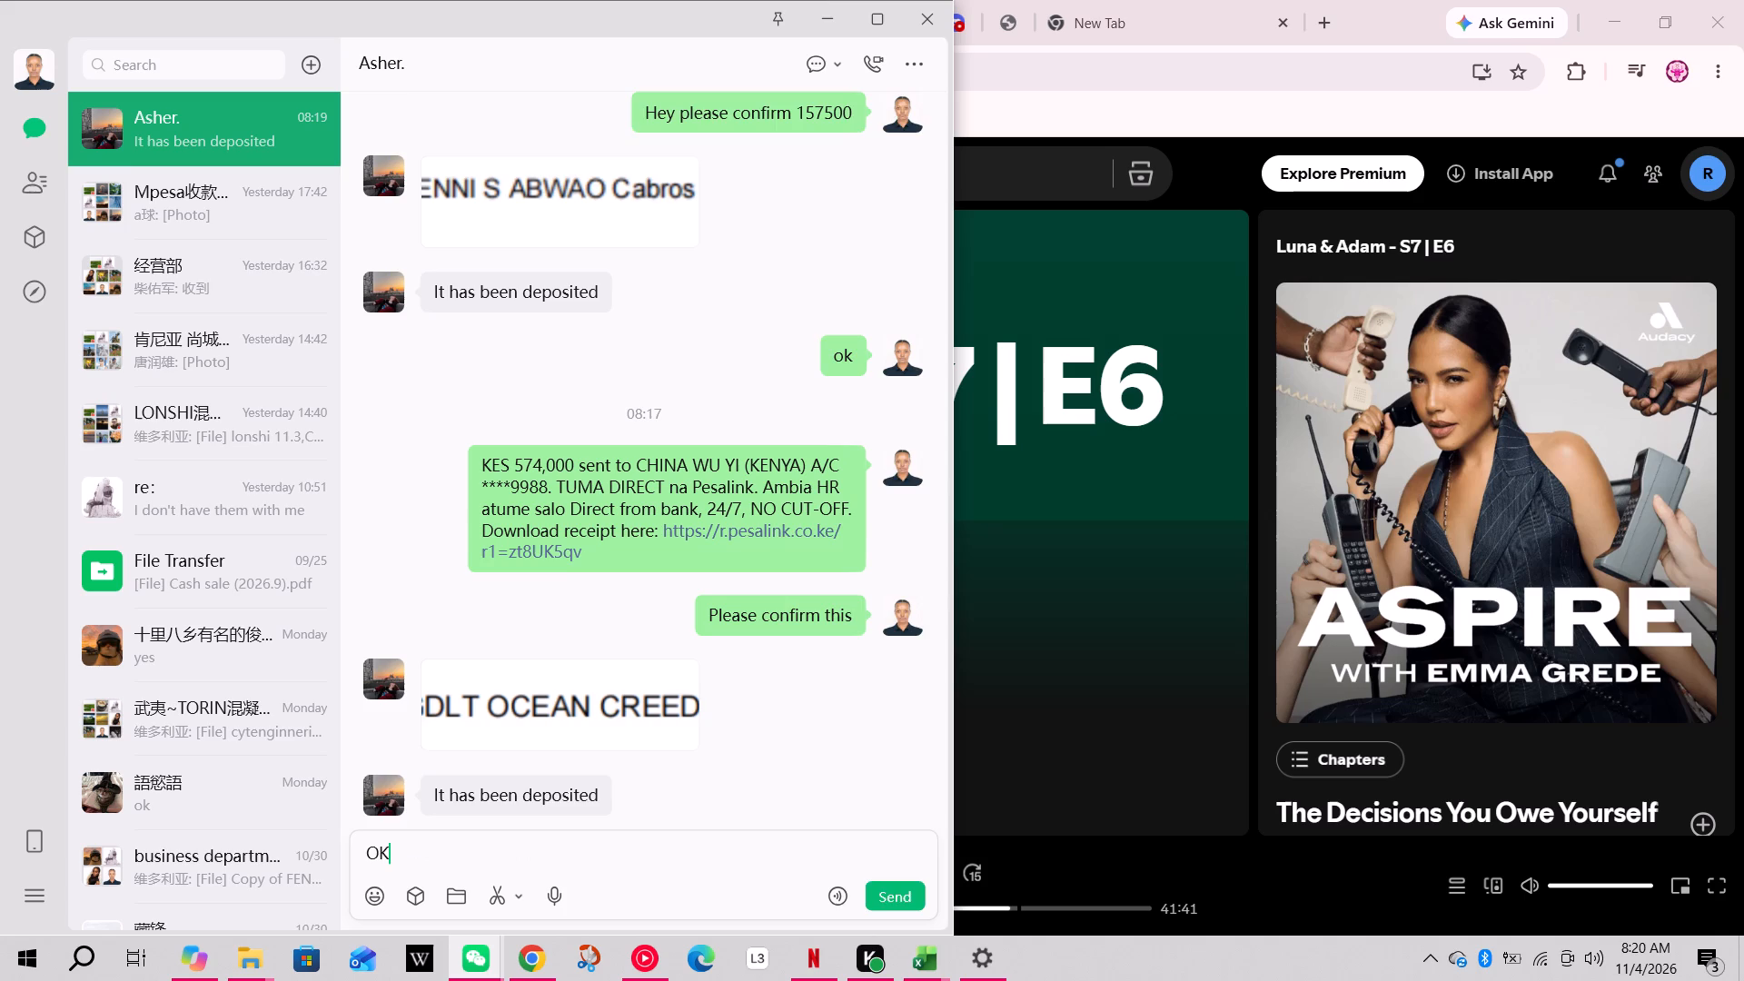
key(Return)
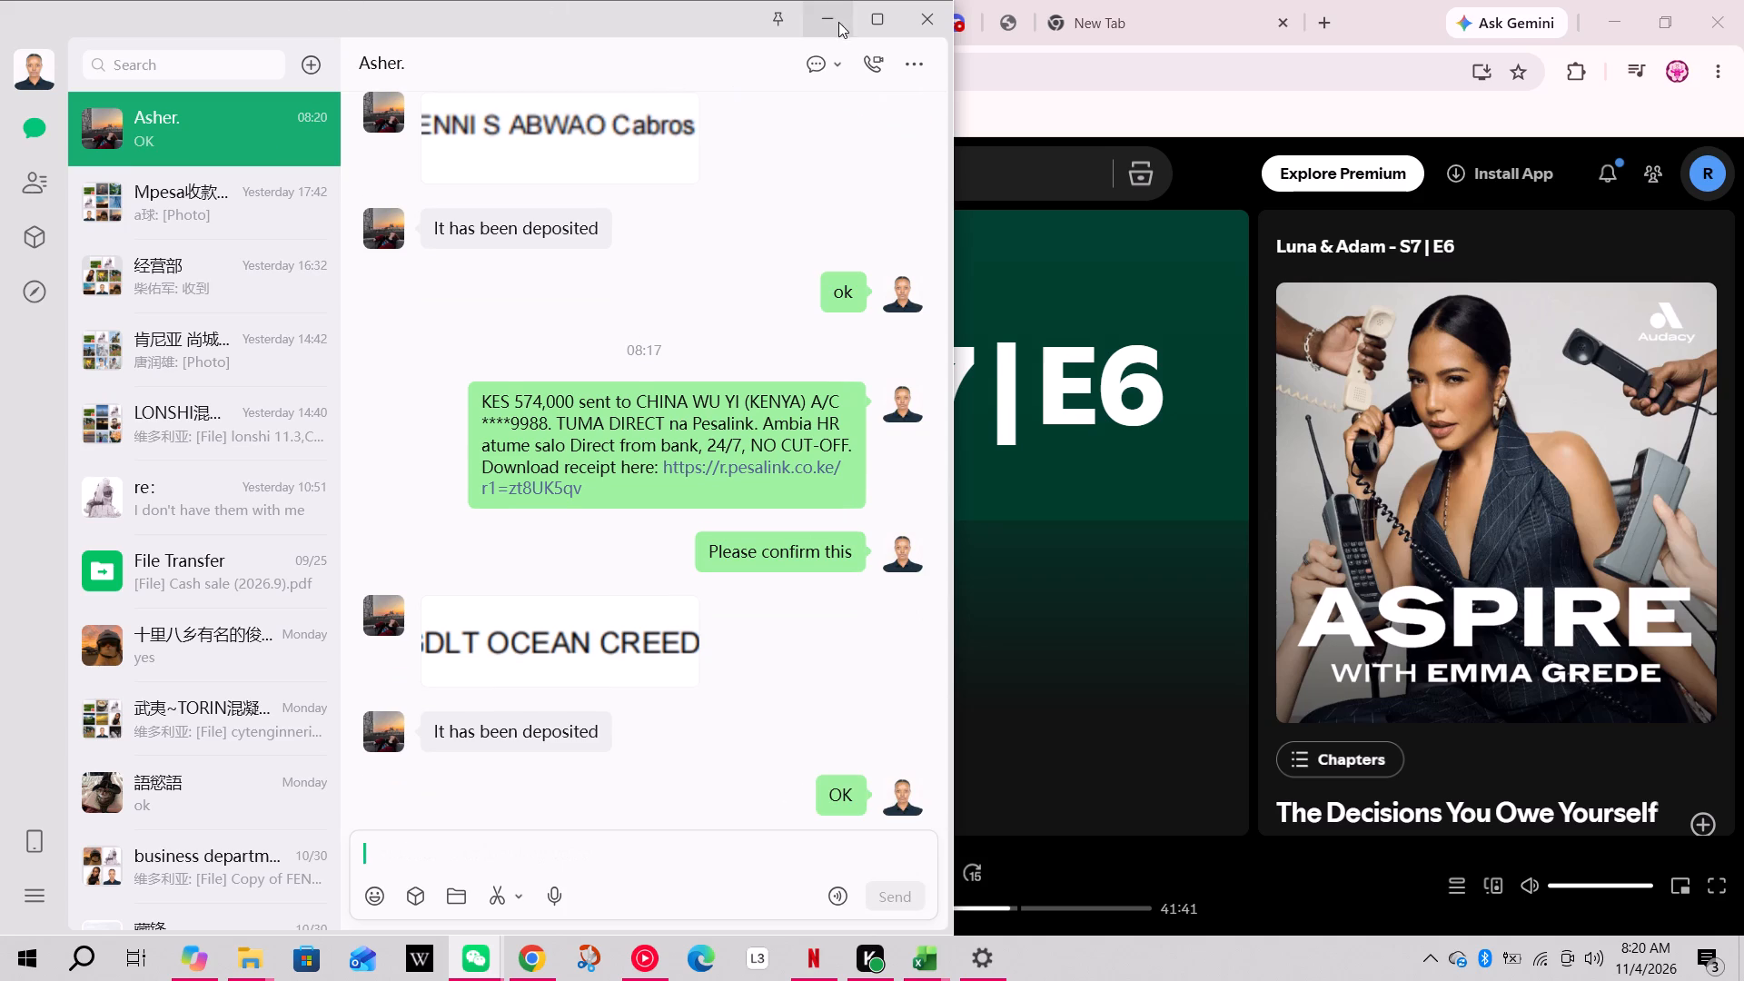
click(838, 22)
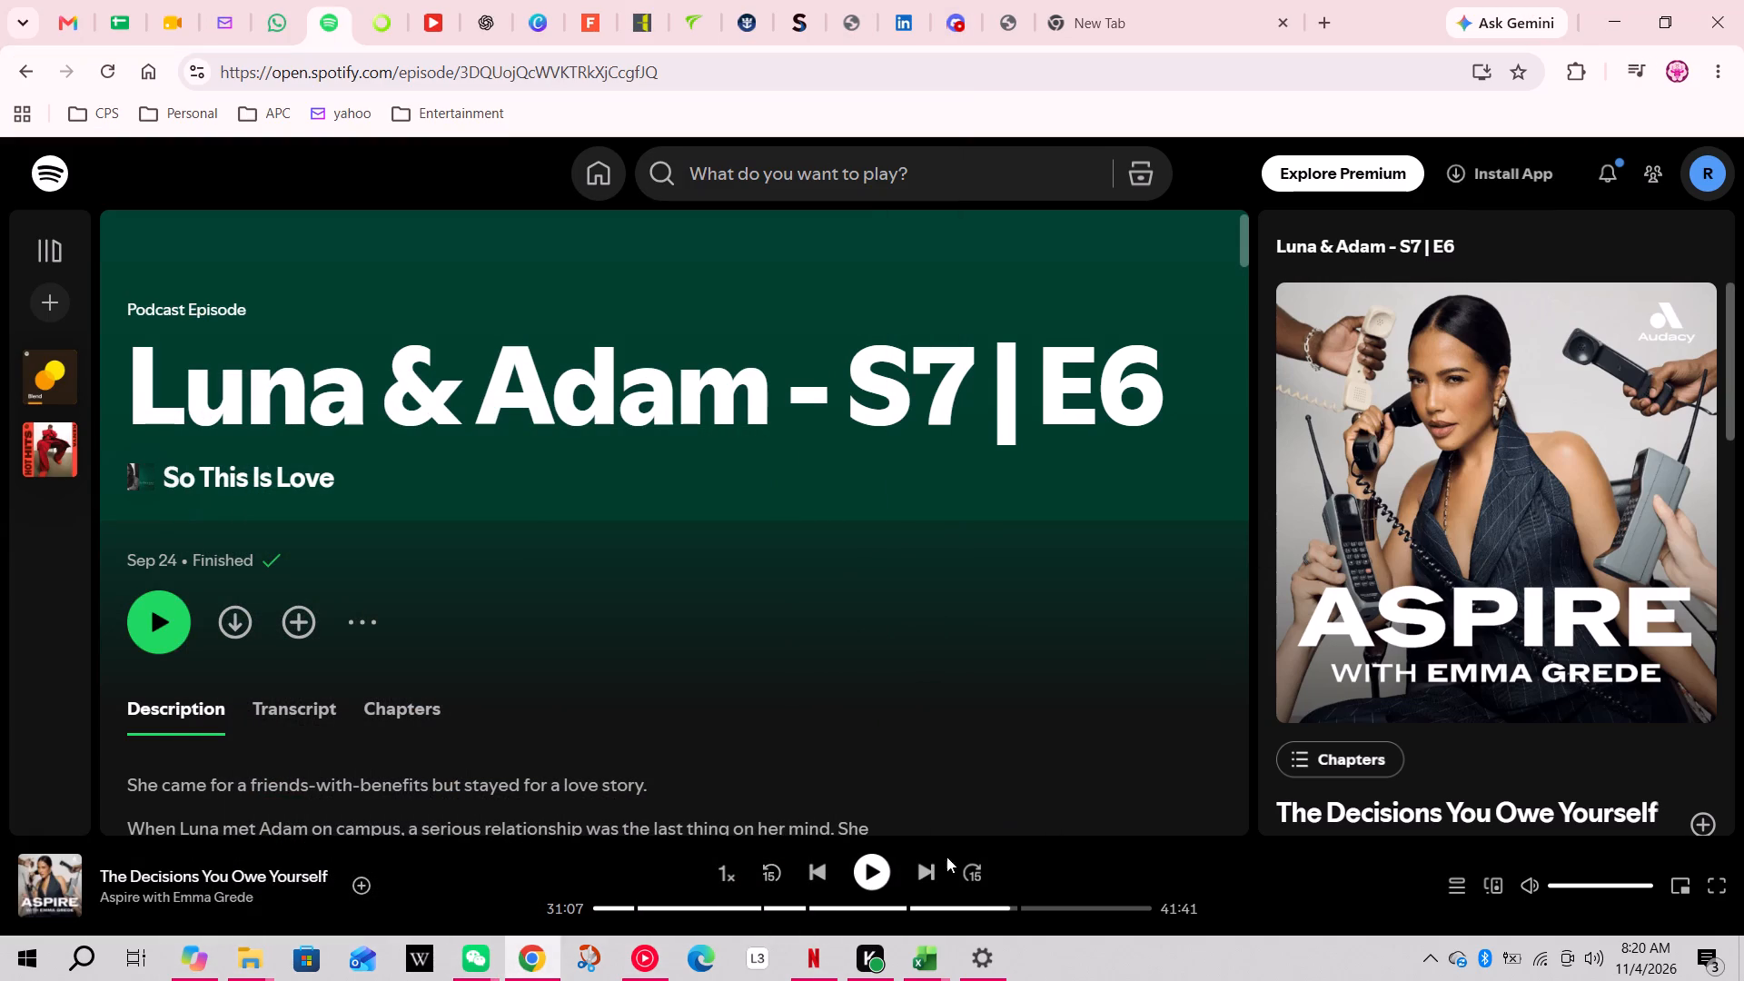
Set the system volume for the TWS Stereo headphones to 42.
click(1591, 955)
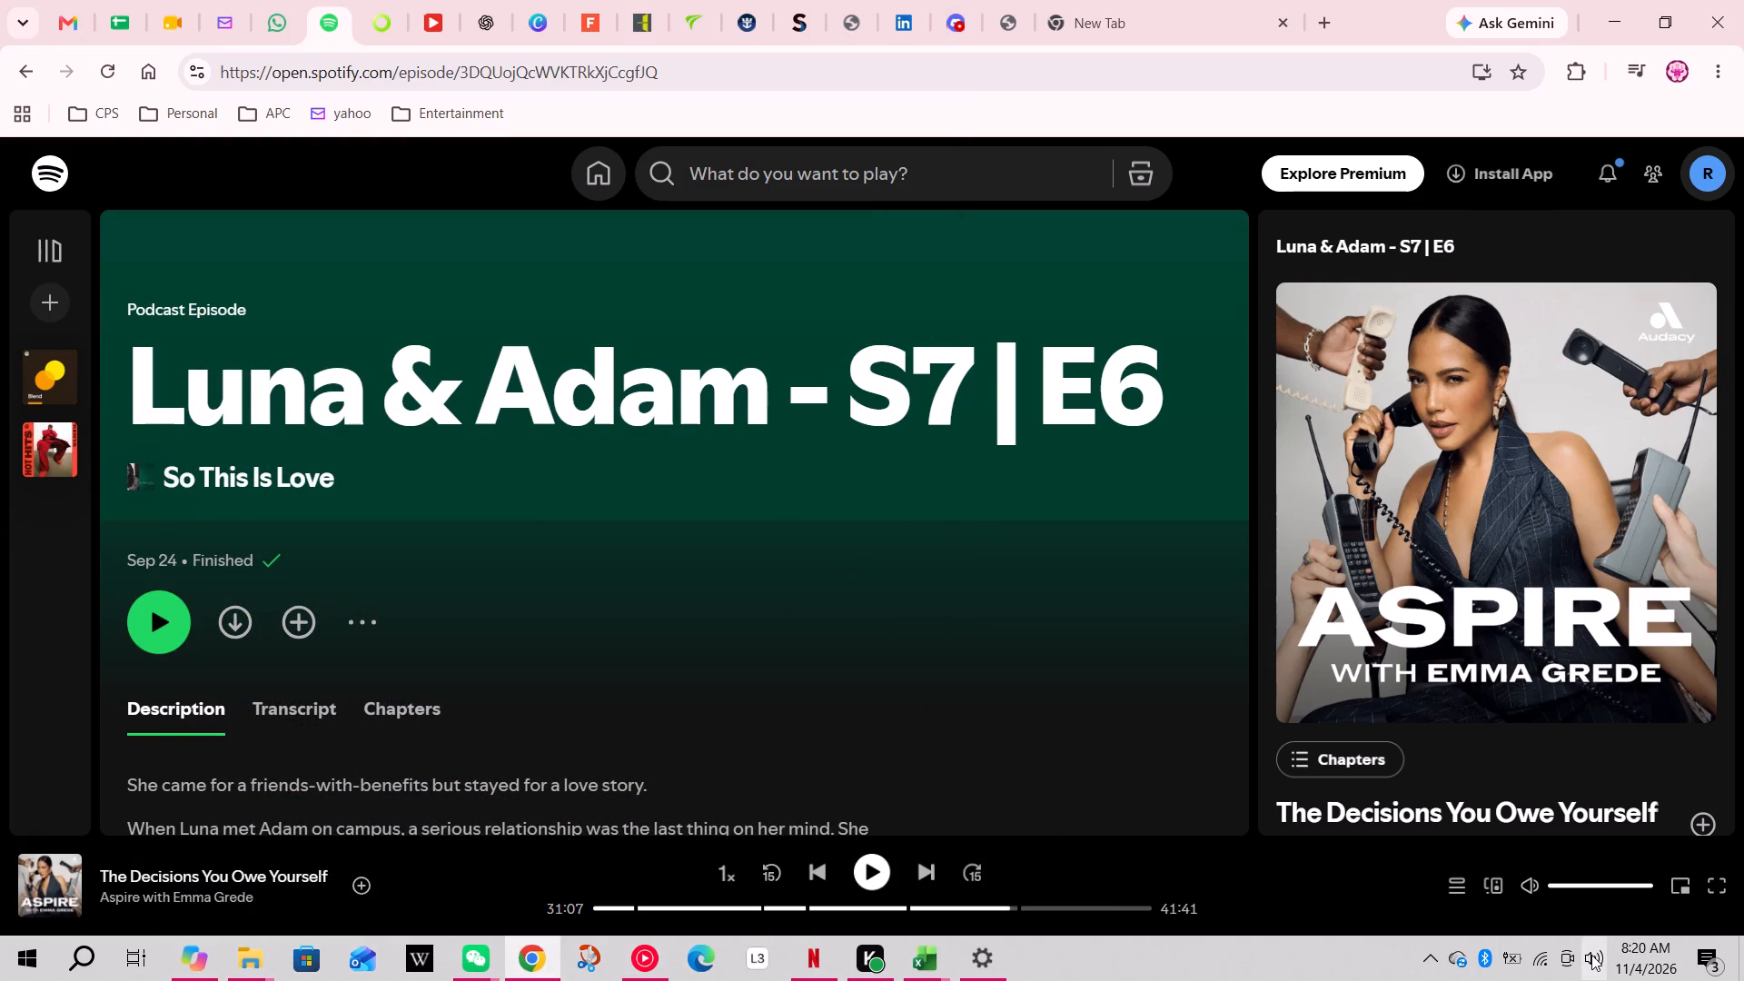
click(1521, 910)
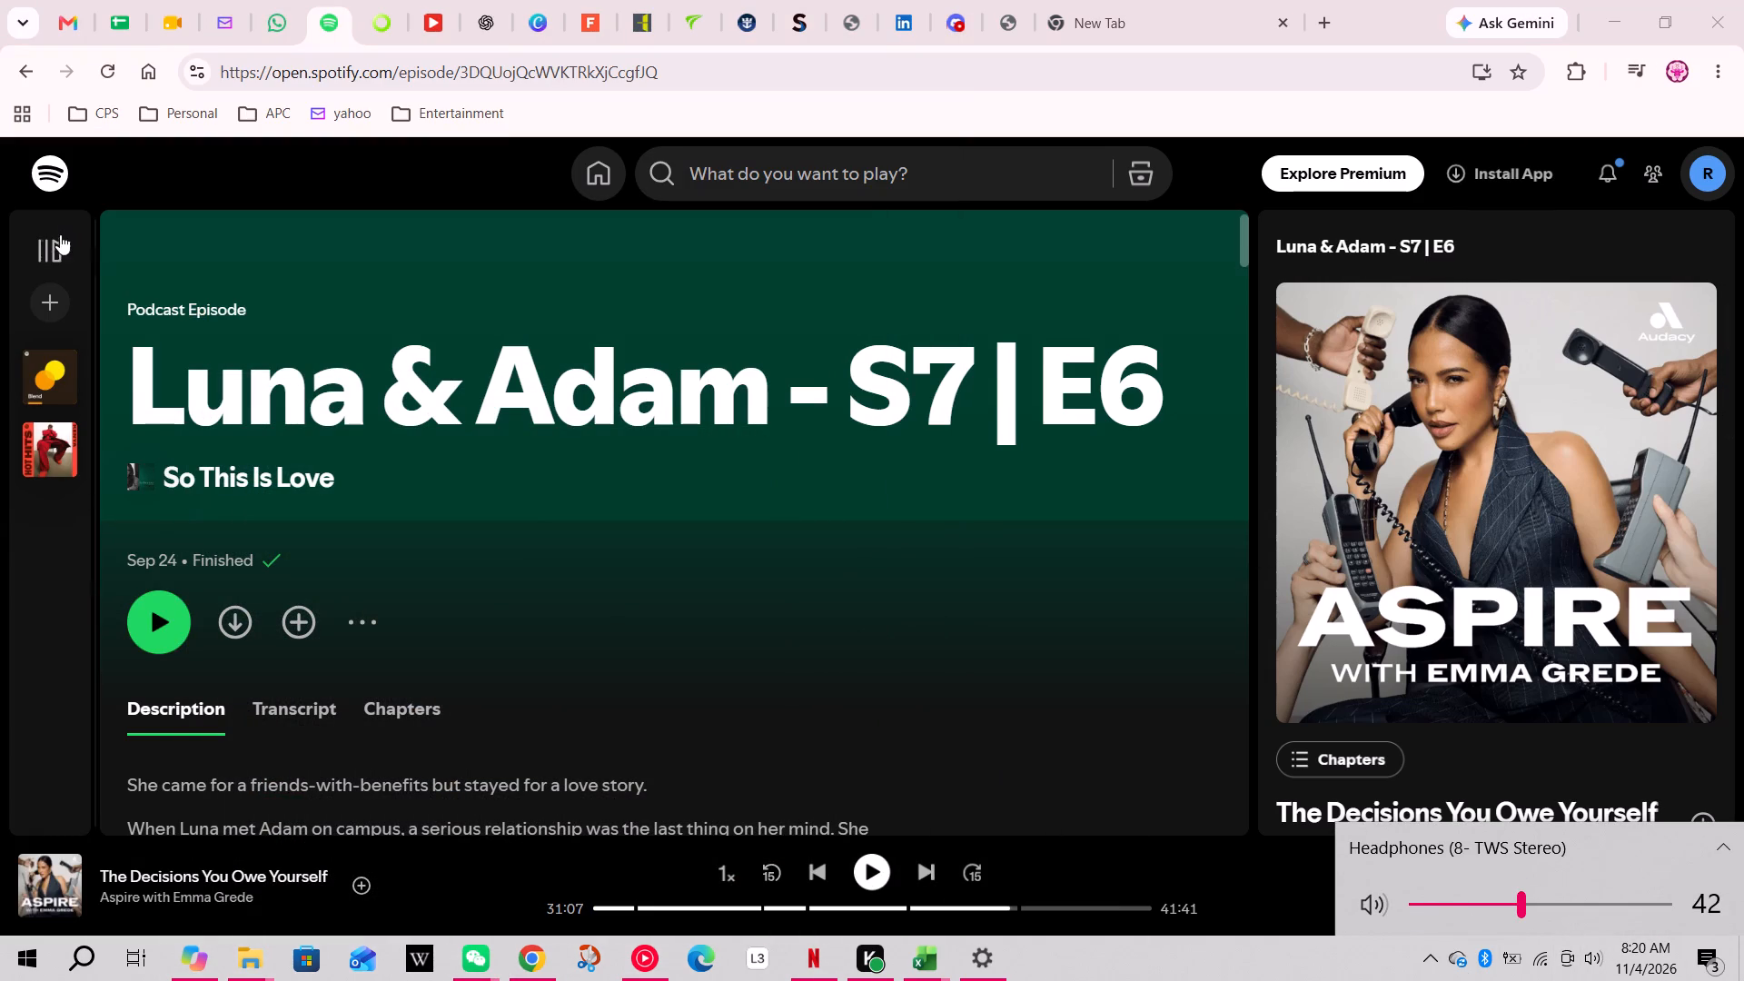
Return to the Spotify home page and play the podcast episode "Don & Tatu - S7 | E8".
click(56, 249)
click(44, 158)
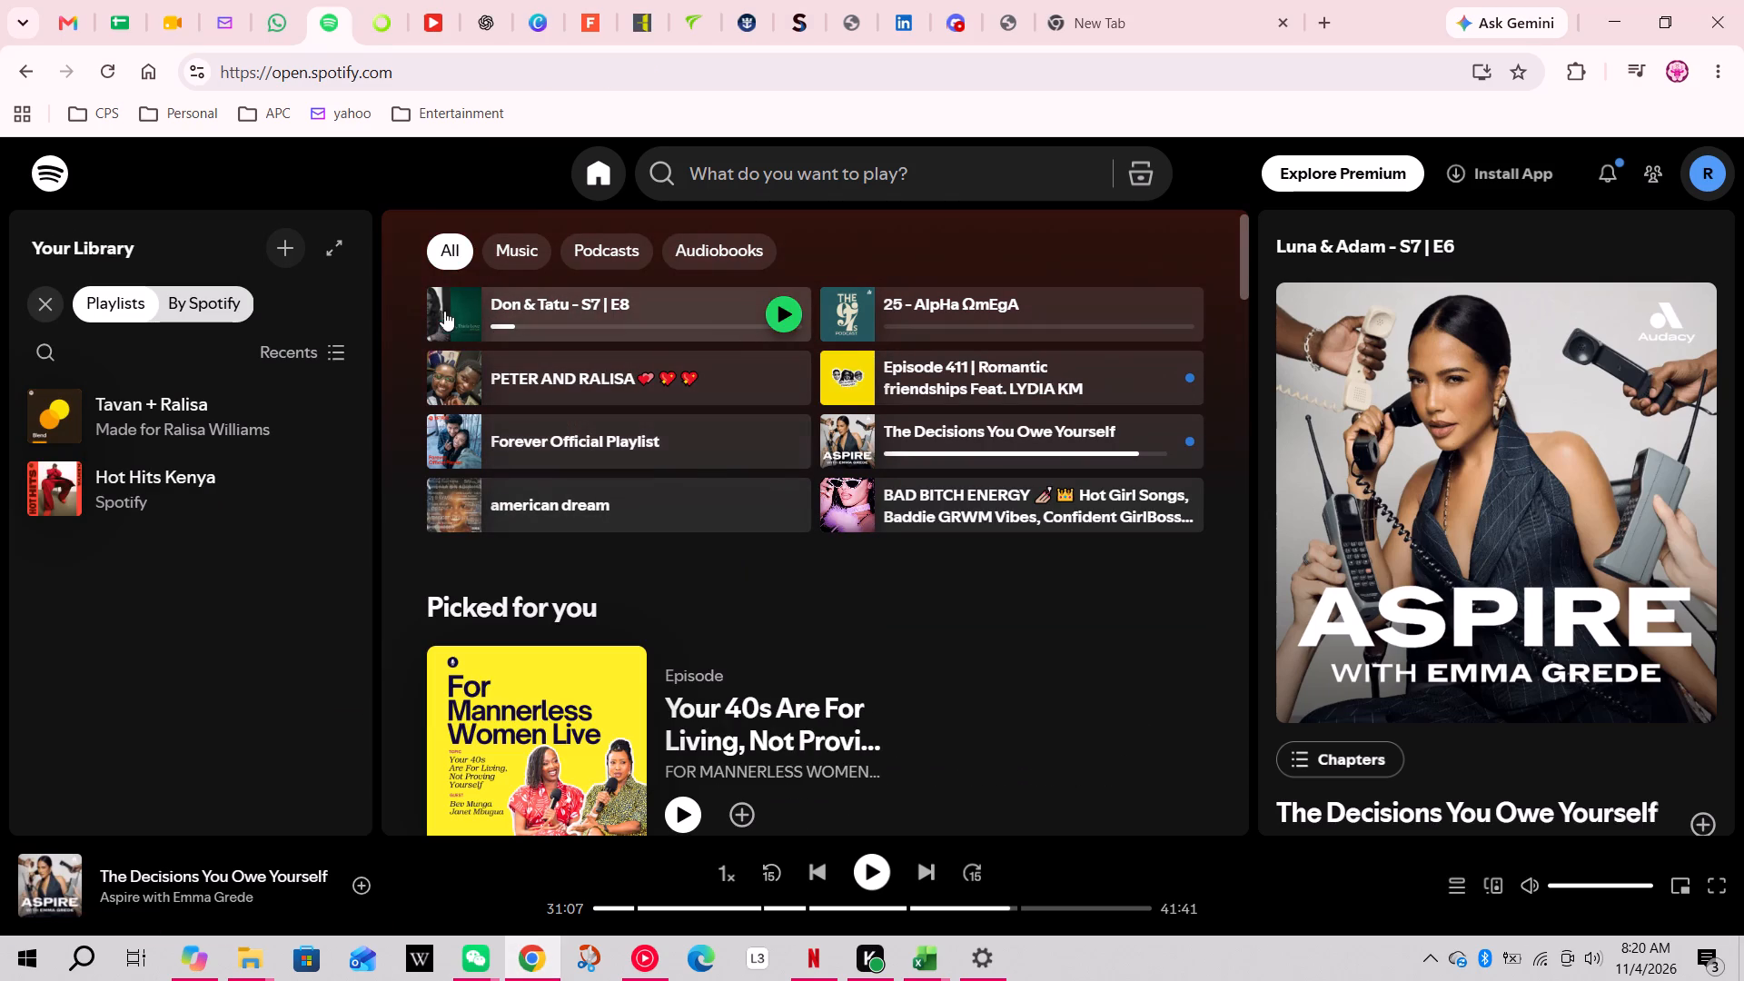
click(790, 310)
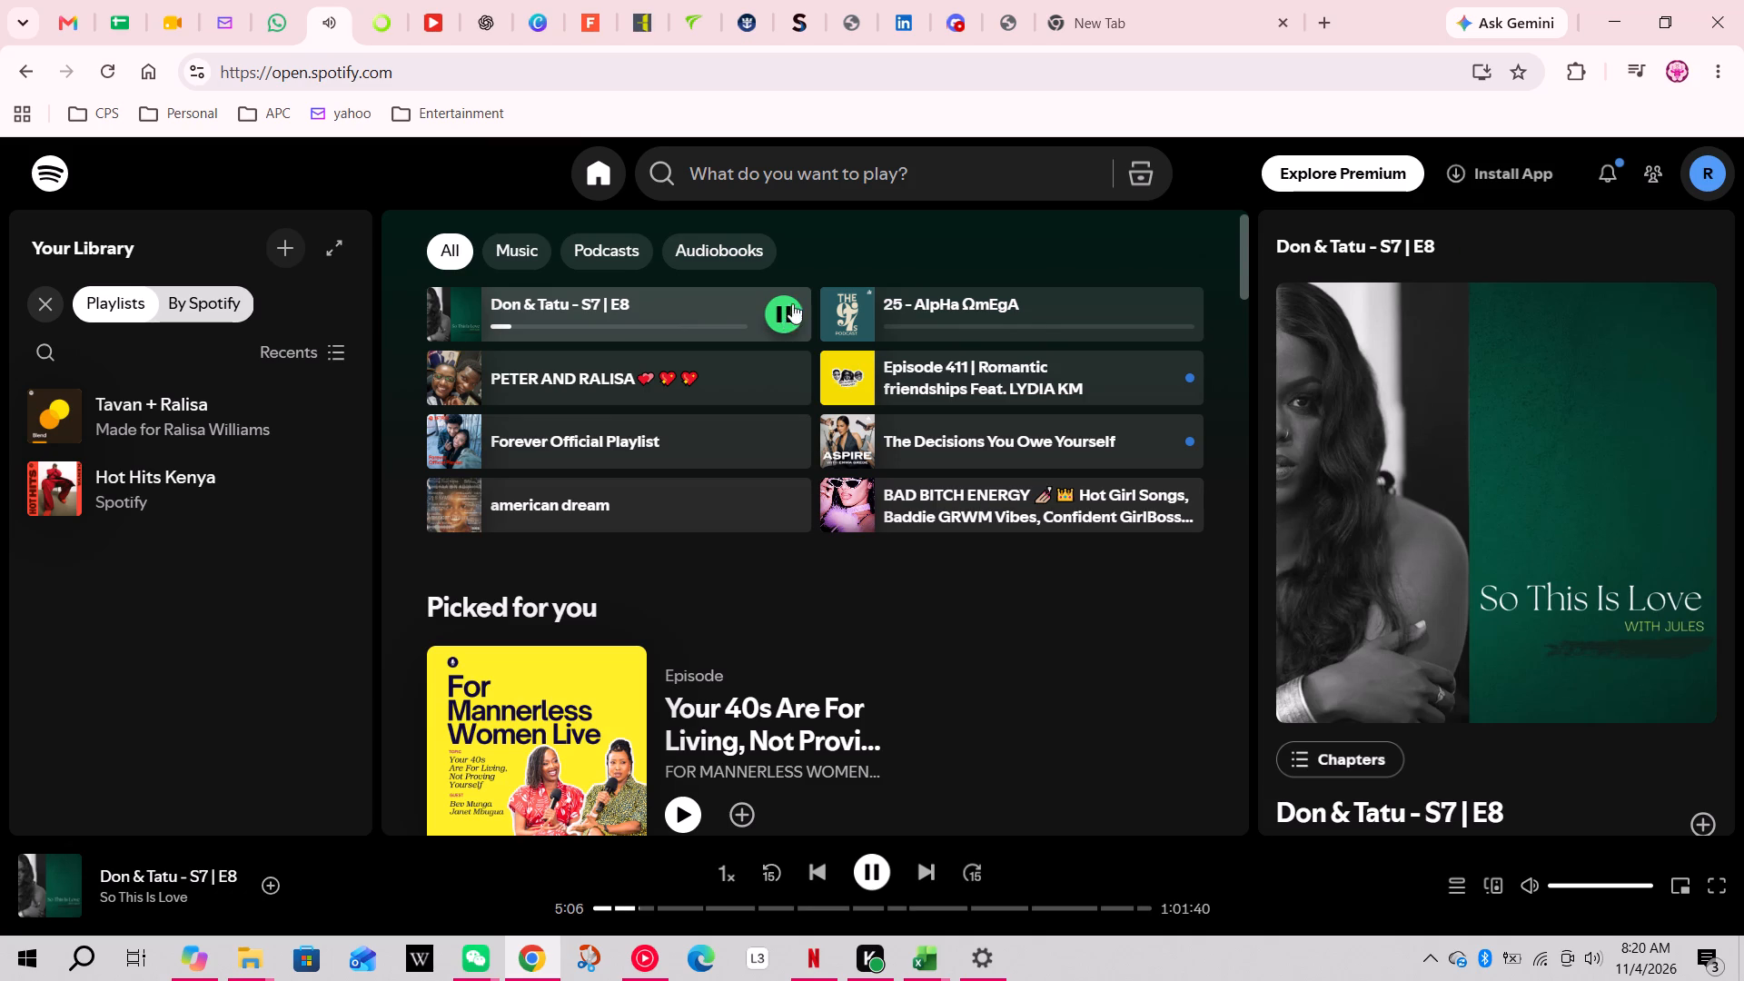
Minimise the browser and switch from the sales statistics workbook to the open File Explorer folder windows.
click(1605, 24)
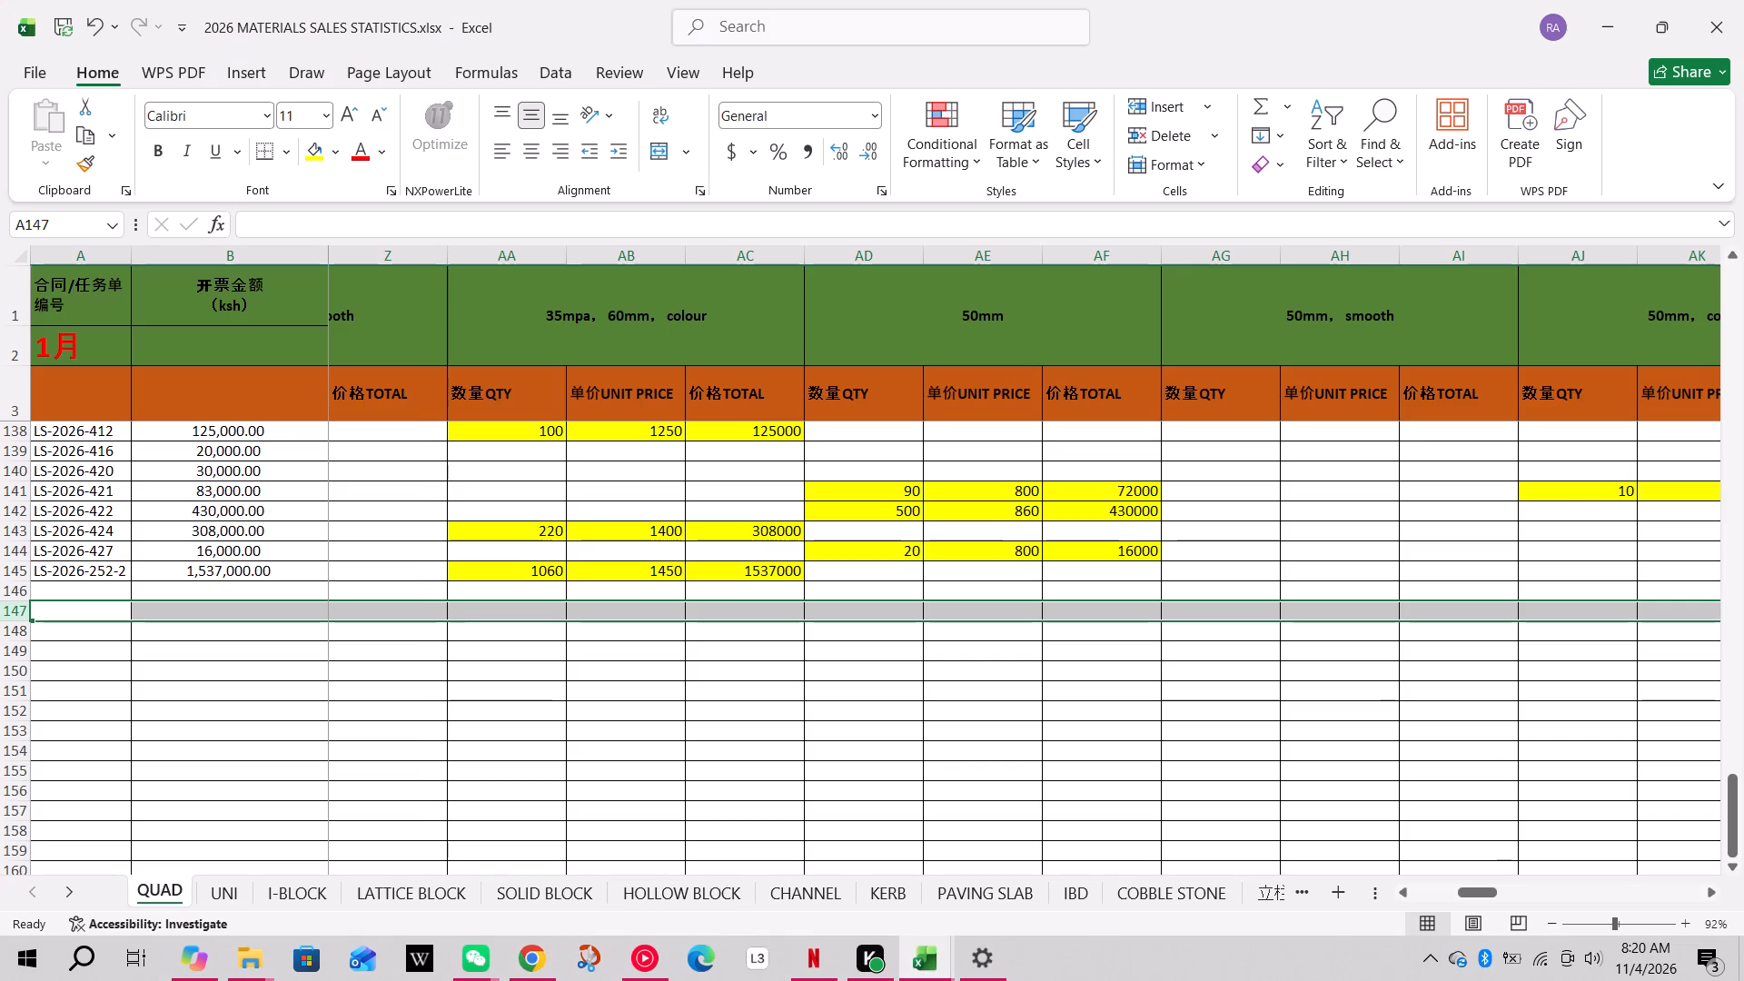
click(917, 969)
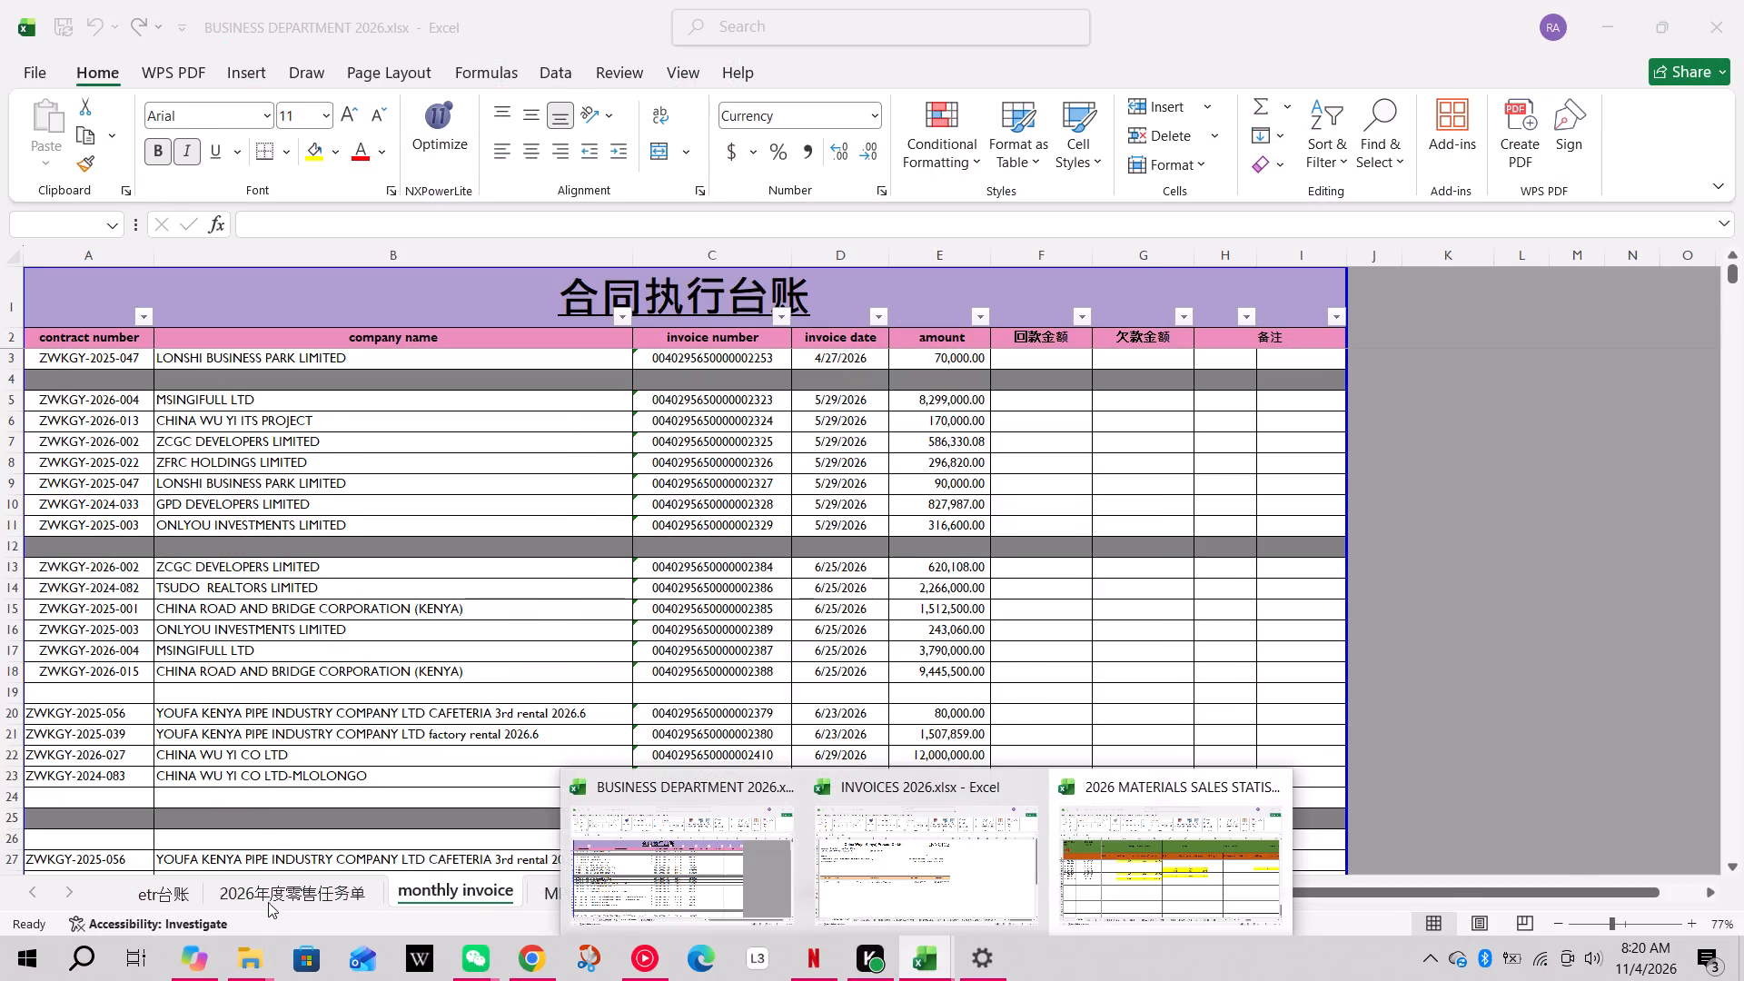
click(256, 958)
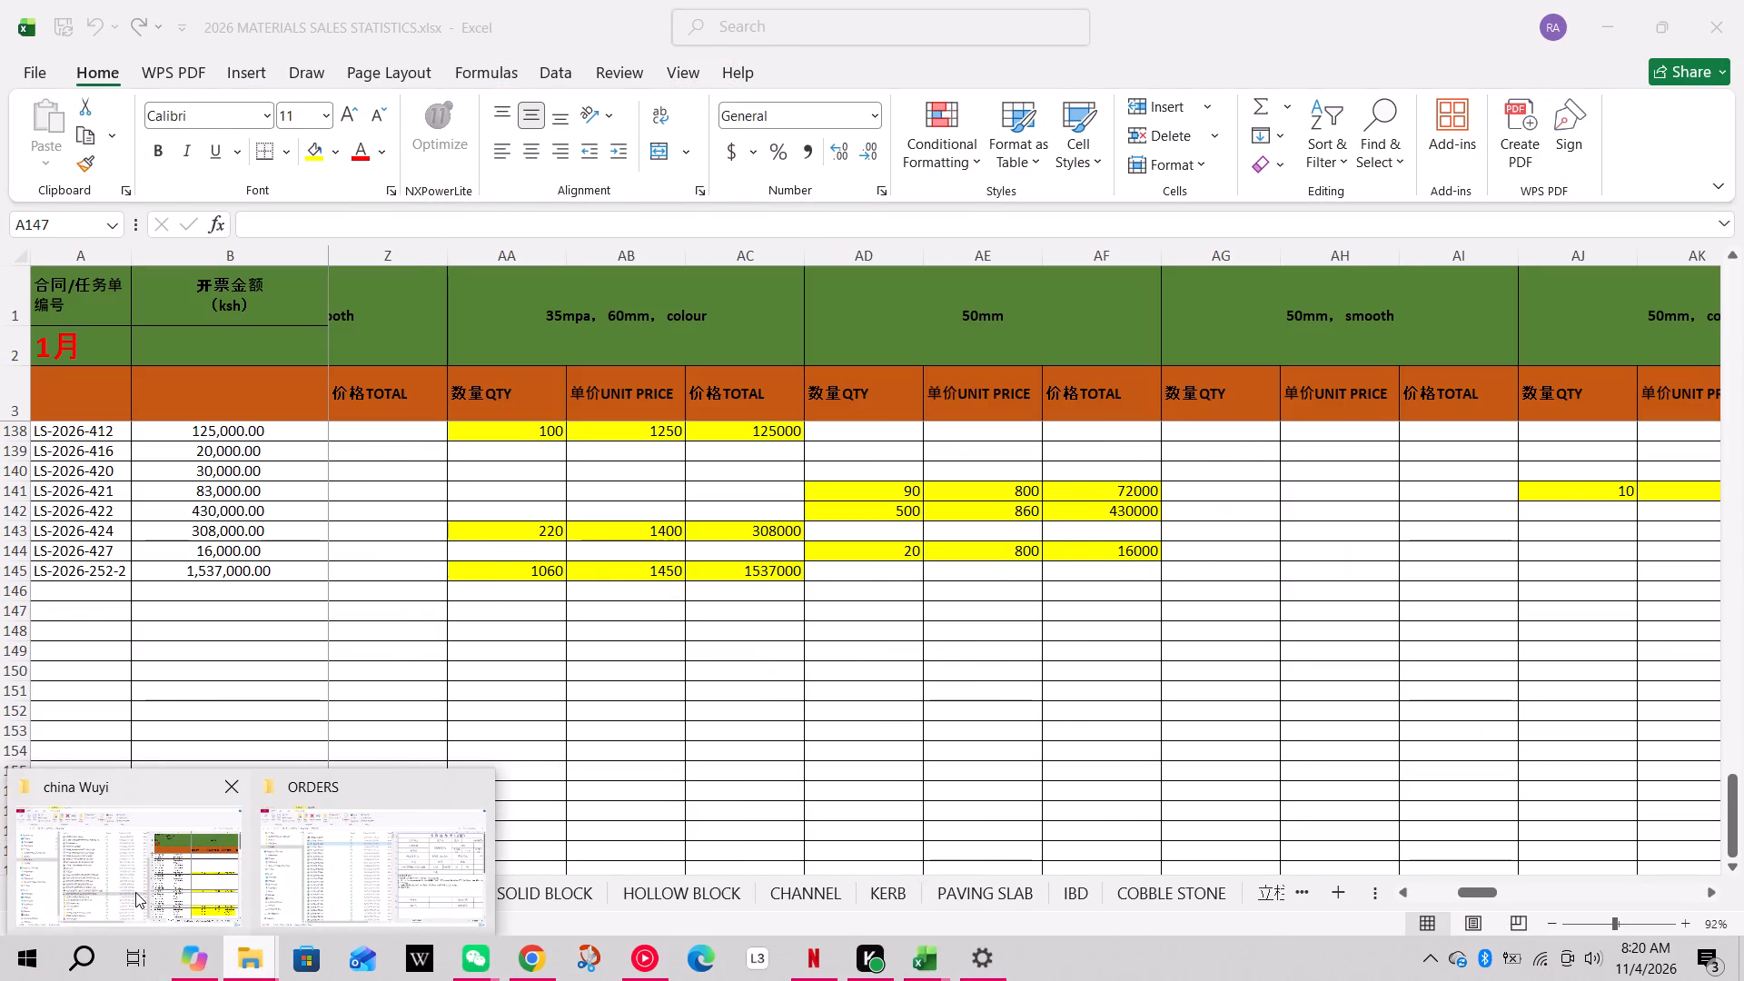
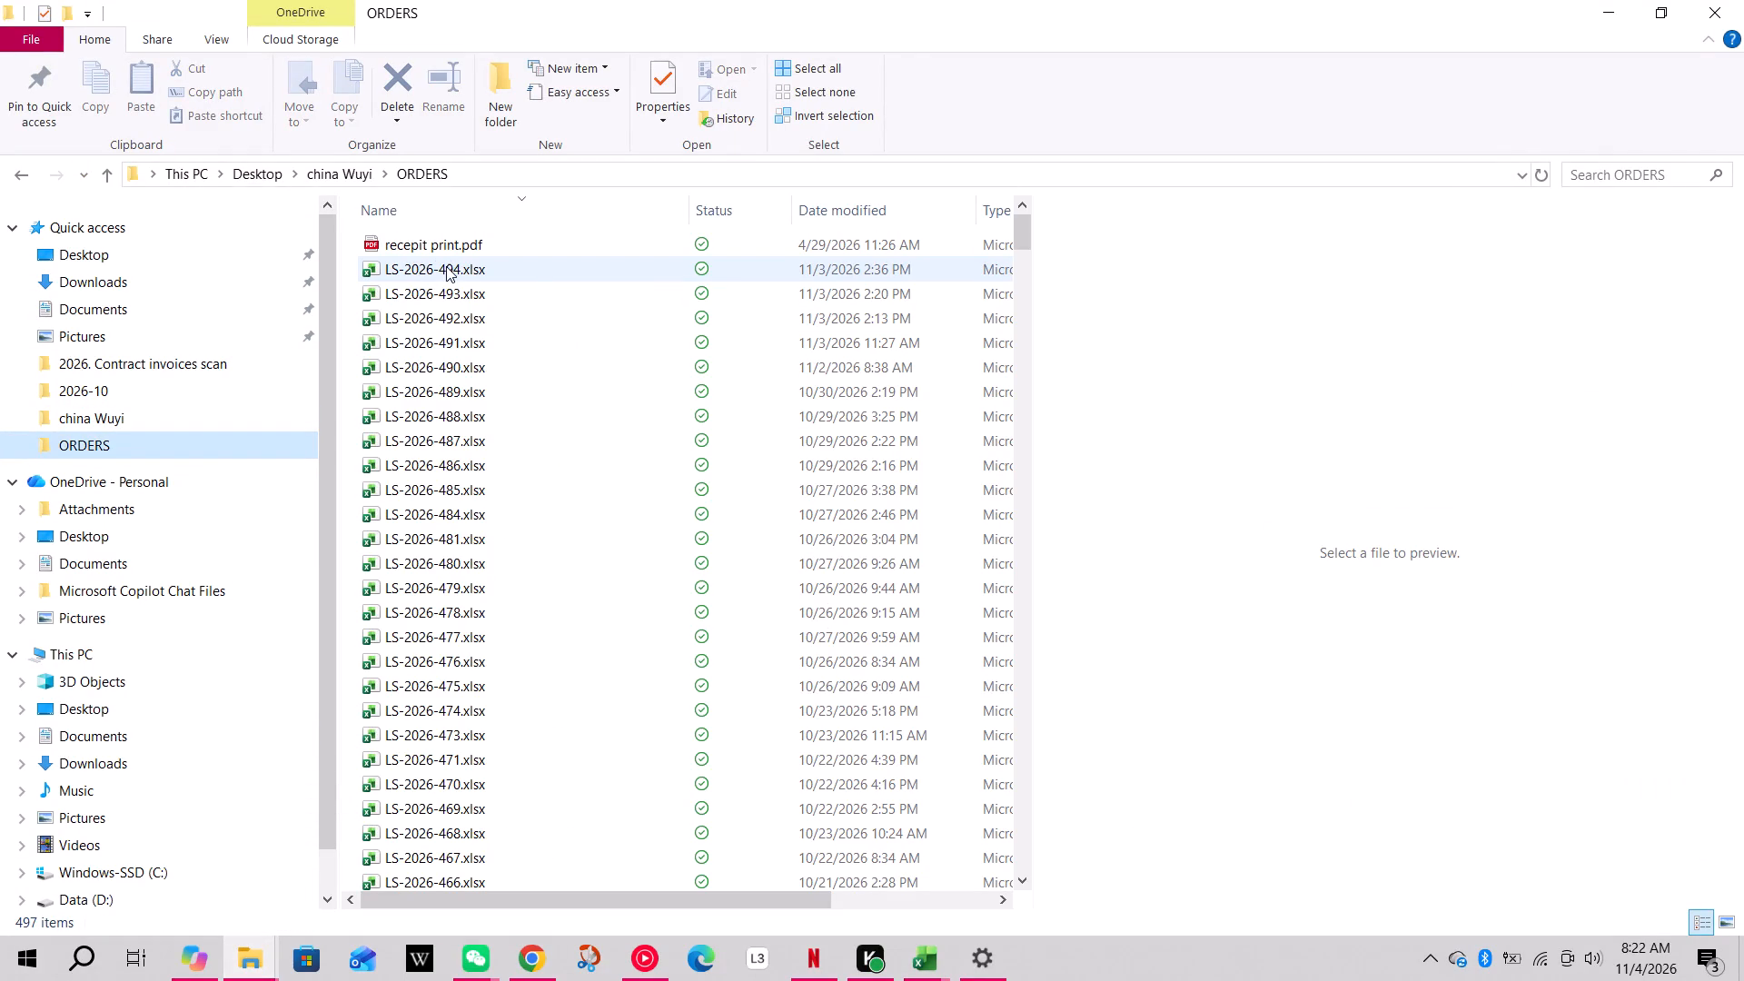
Open LS-2026-494.xlsx and save a copy of it as LS-2026-495.xlsx in the ORDERS folder.
double_click(563, 271)
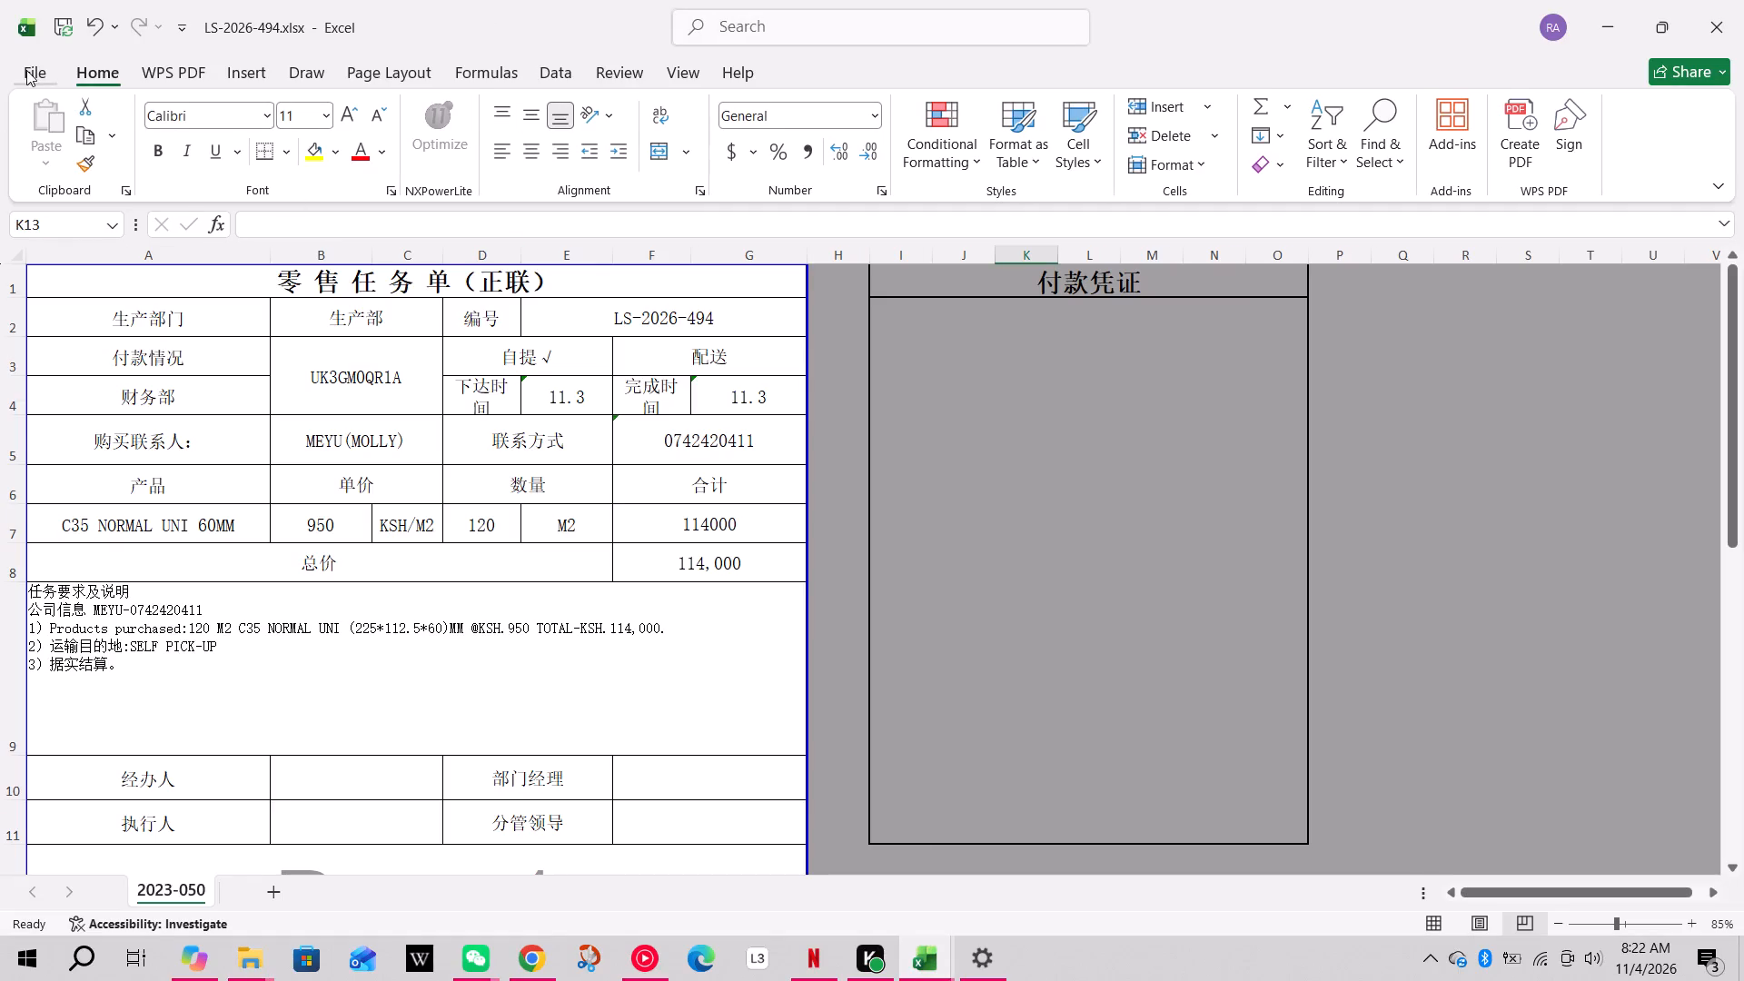
click(26, 72)
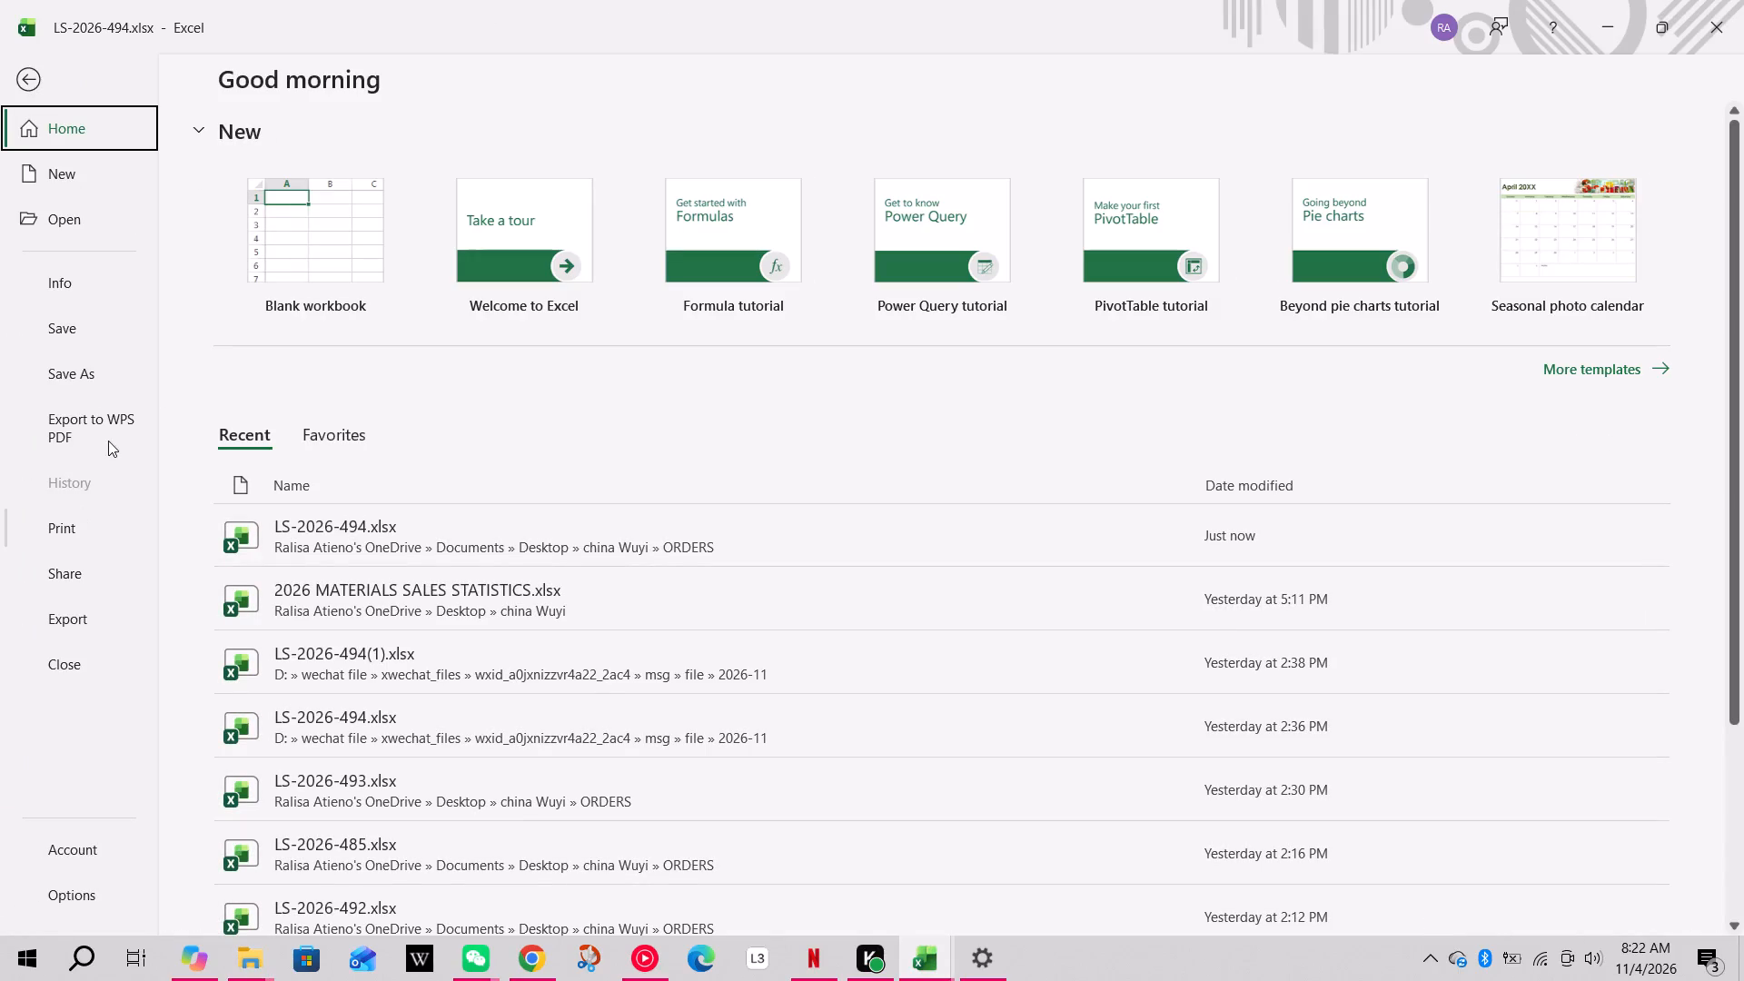
click(117, 365)
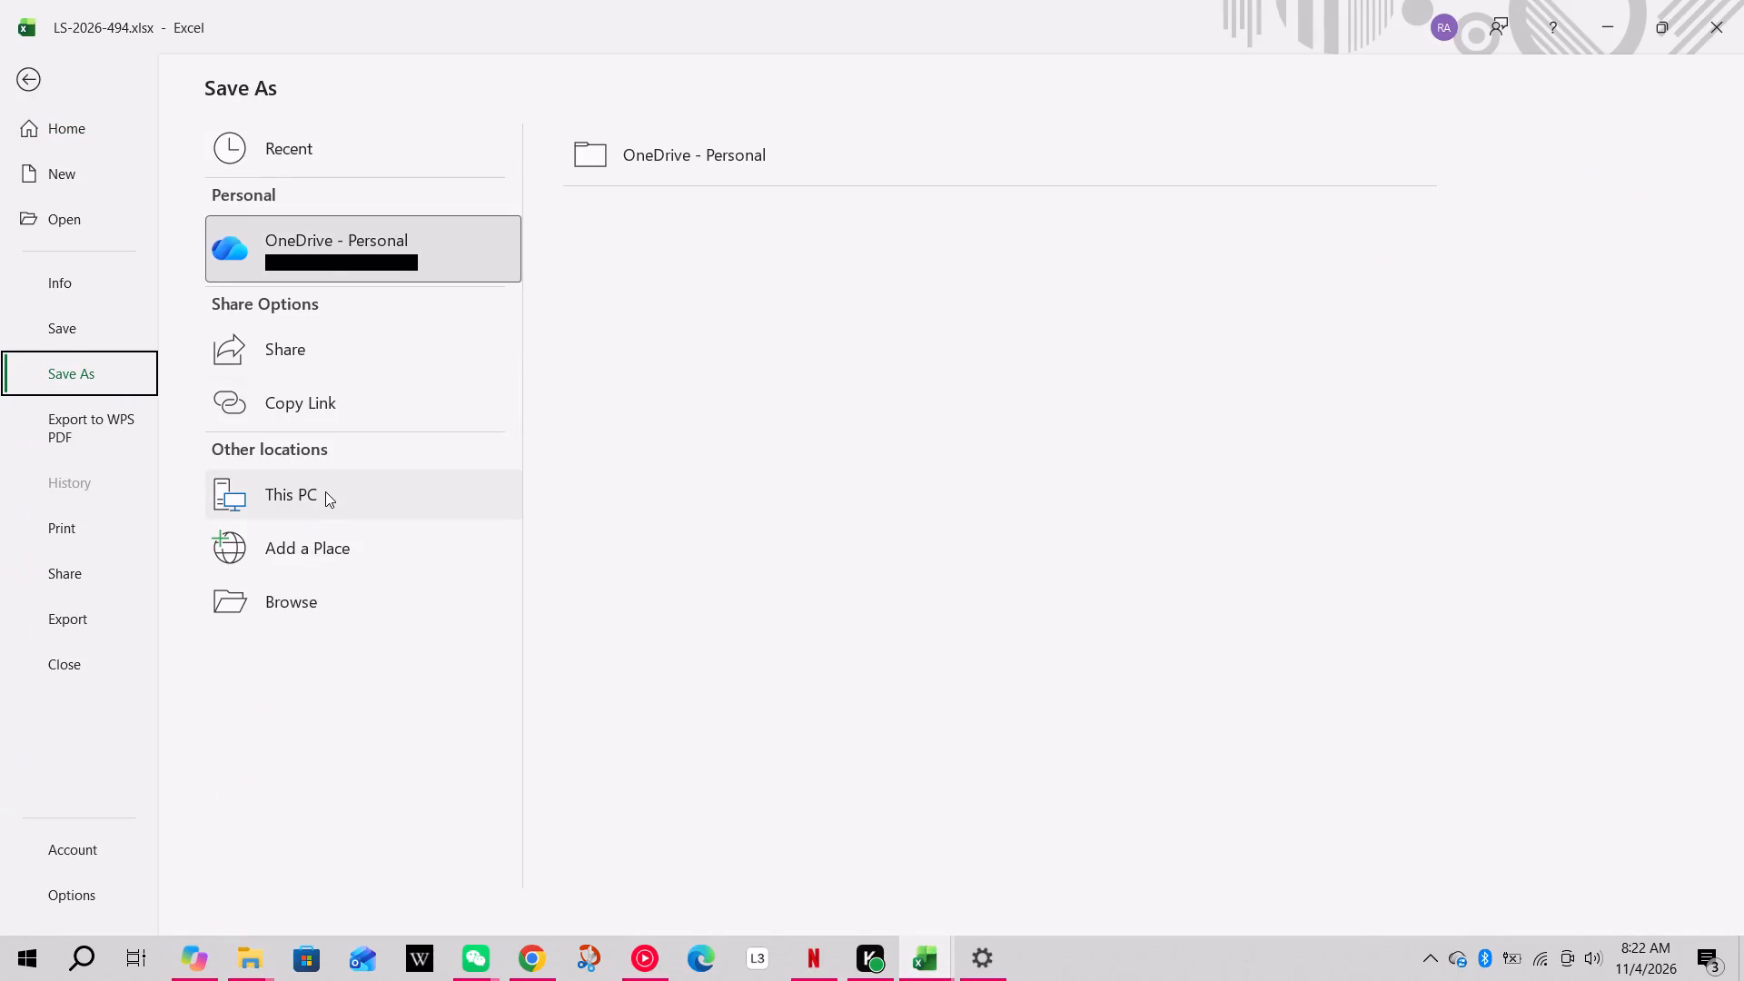
click(325, 491)
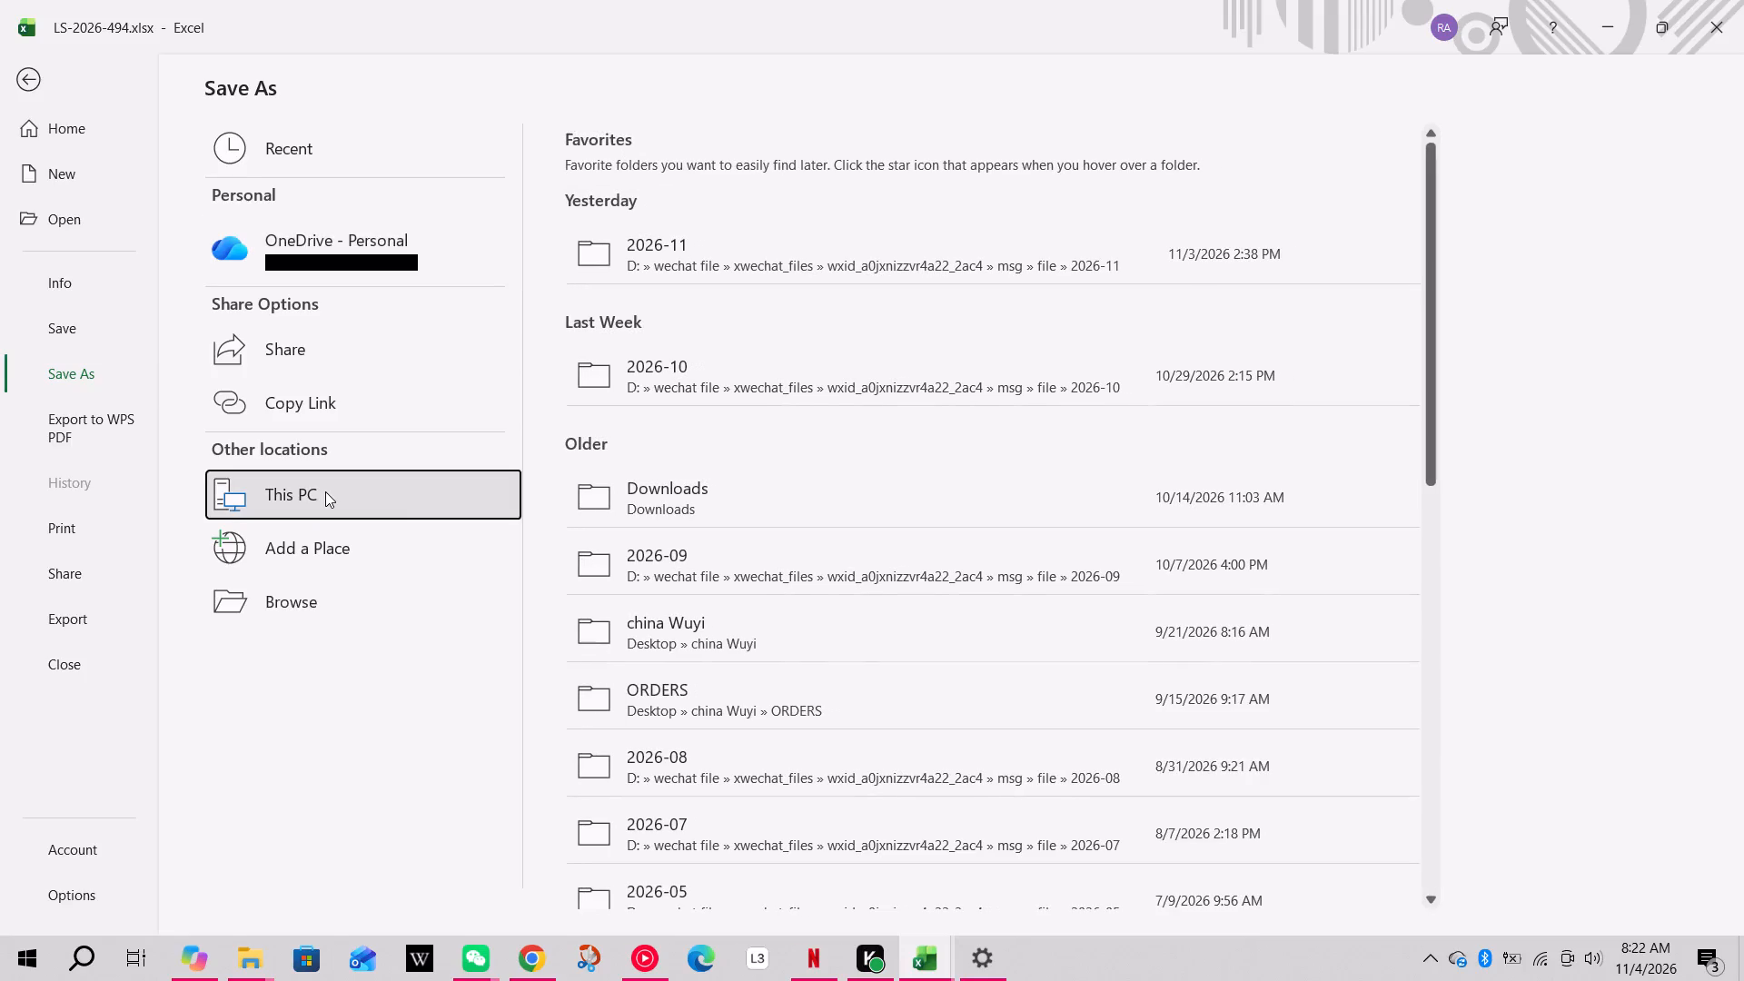
click(624, 680)
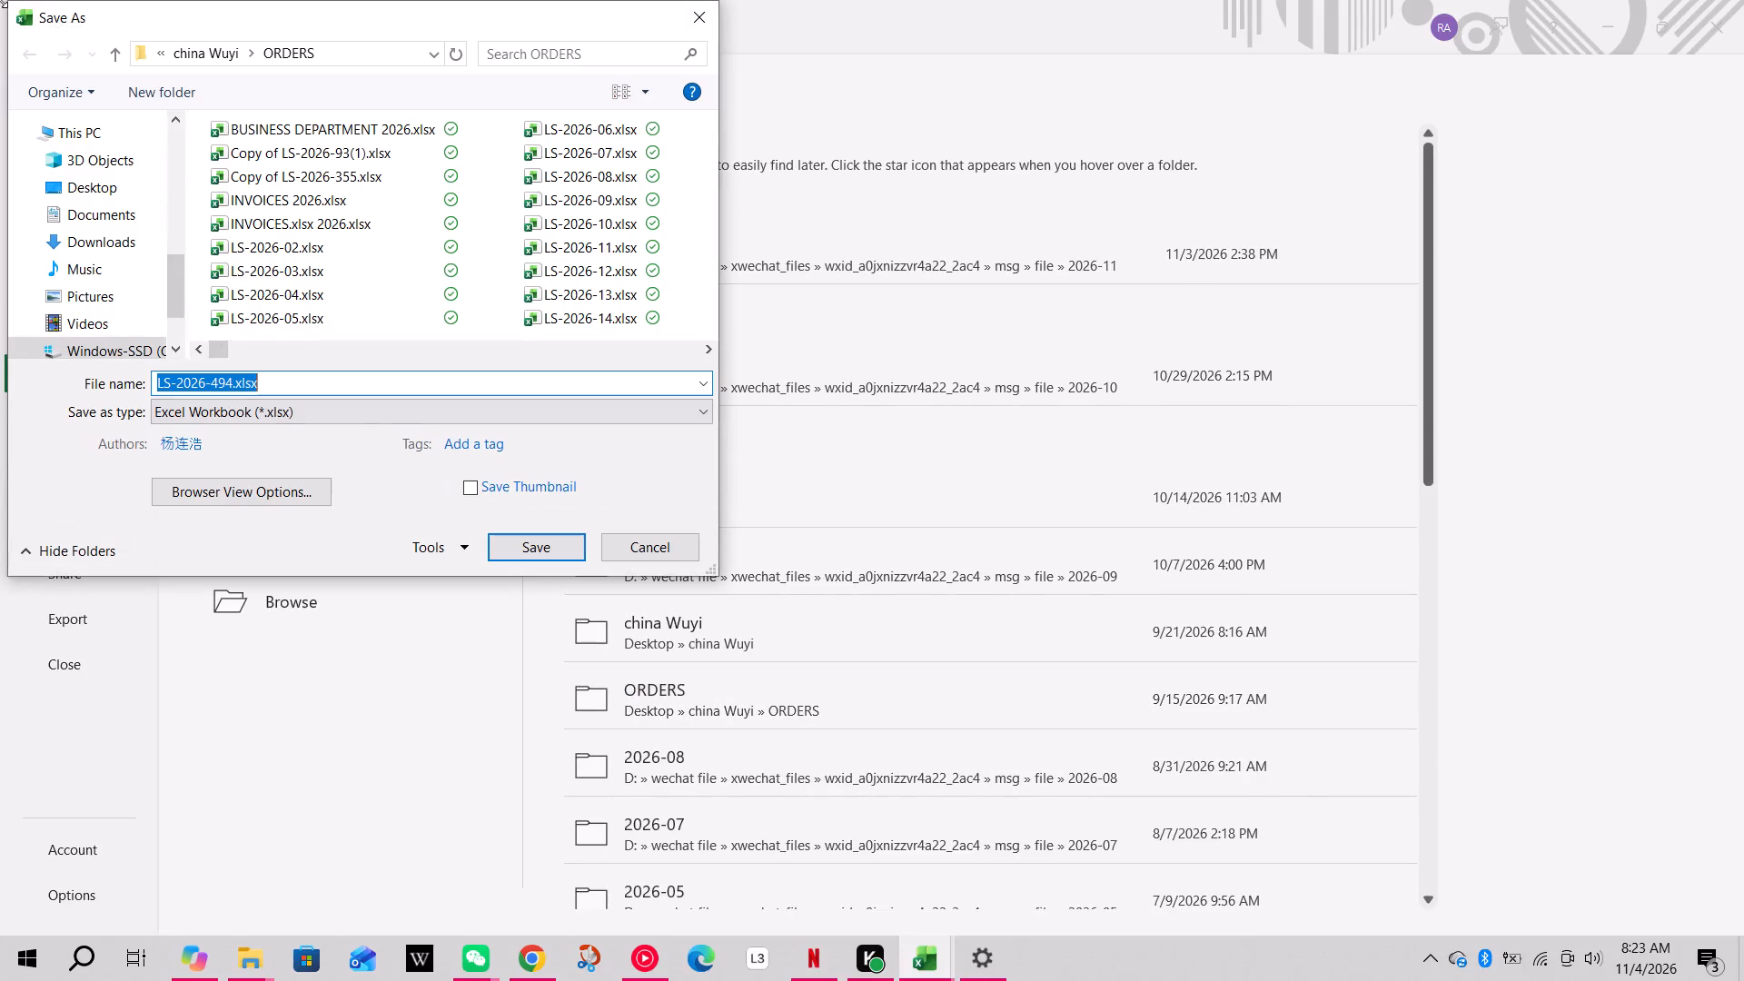
click(227, 381)
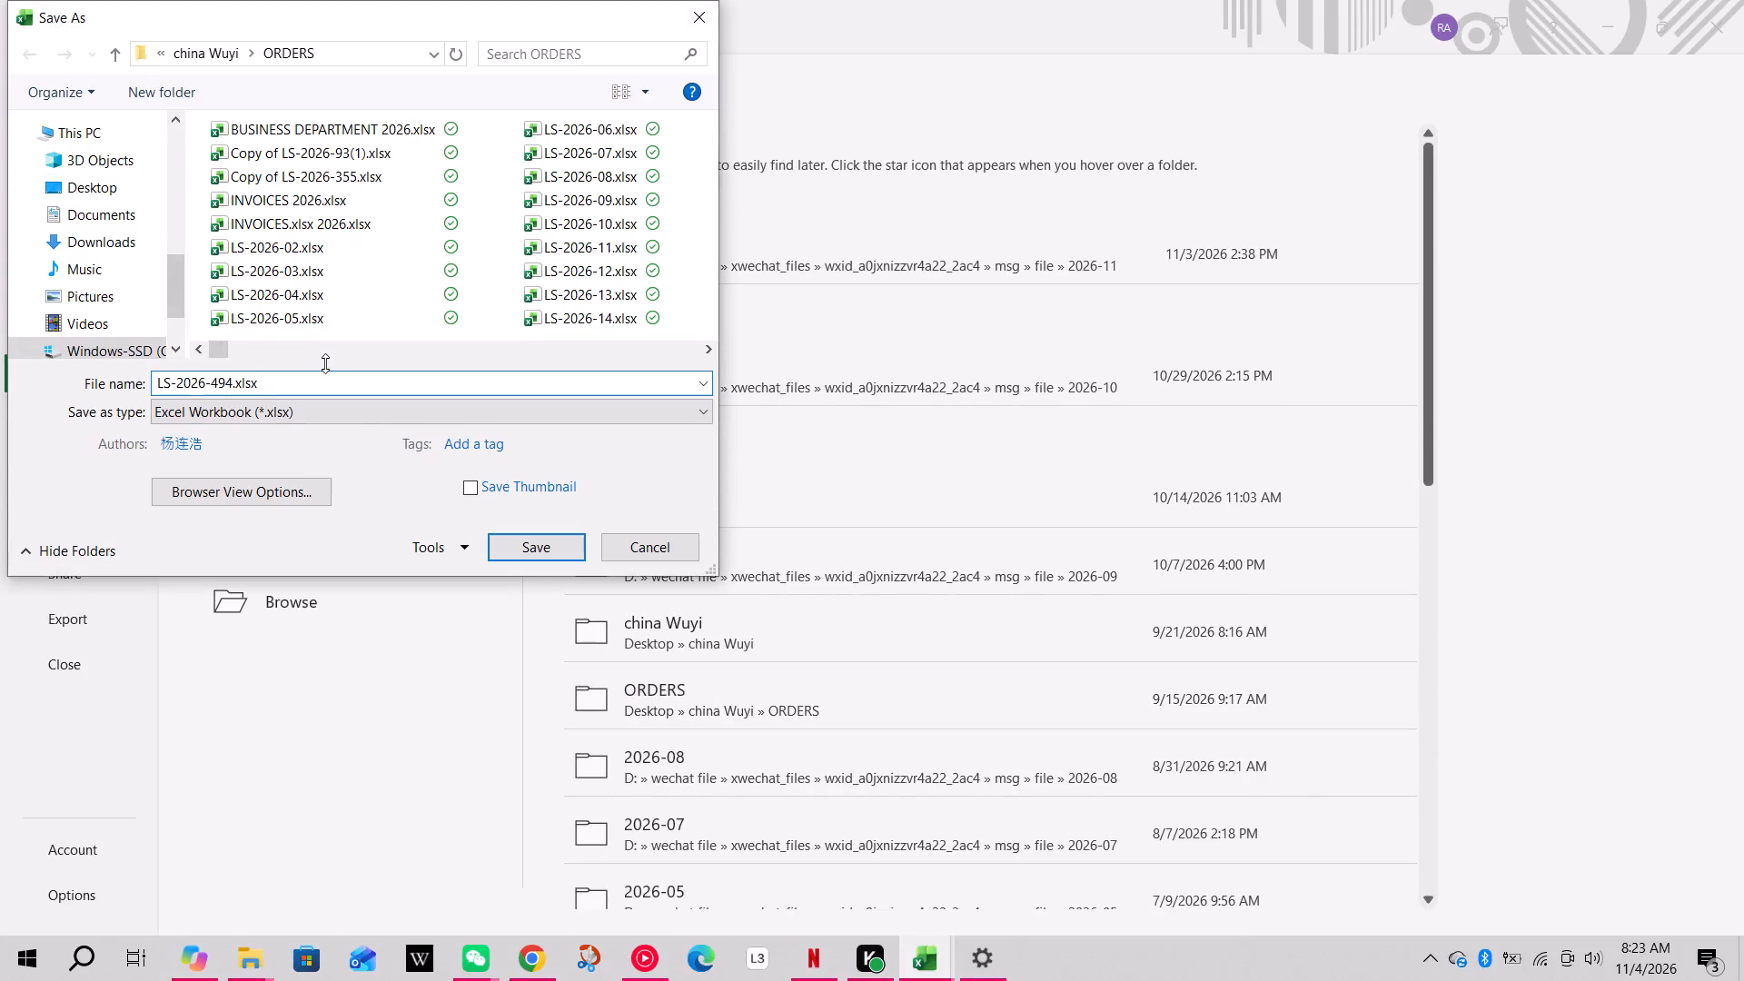
key(Delete)
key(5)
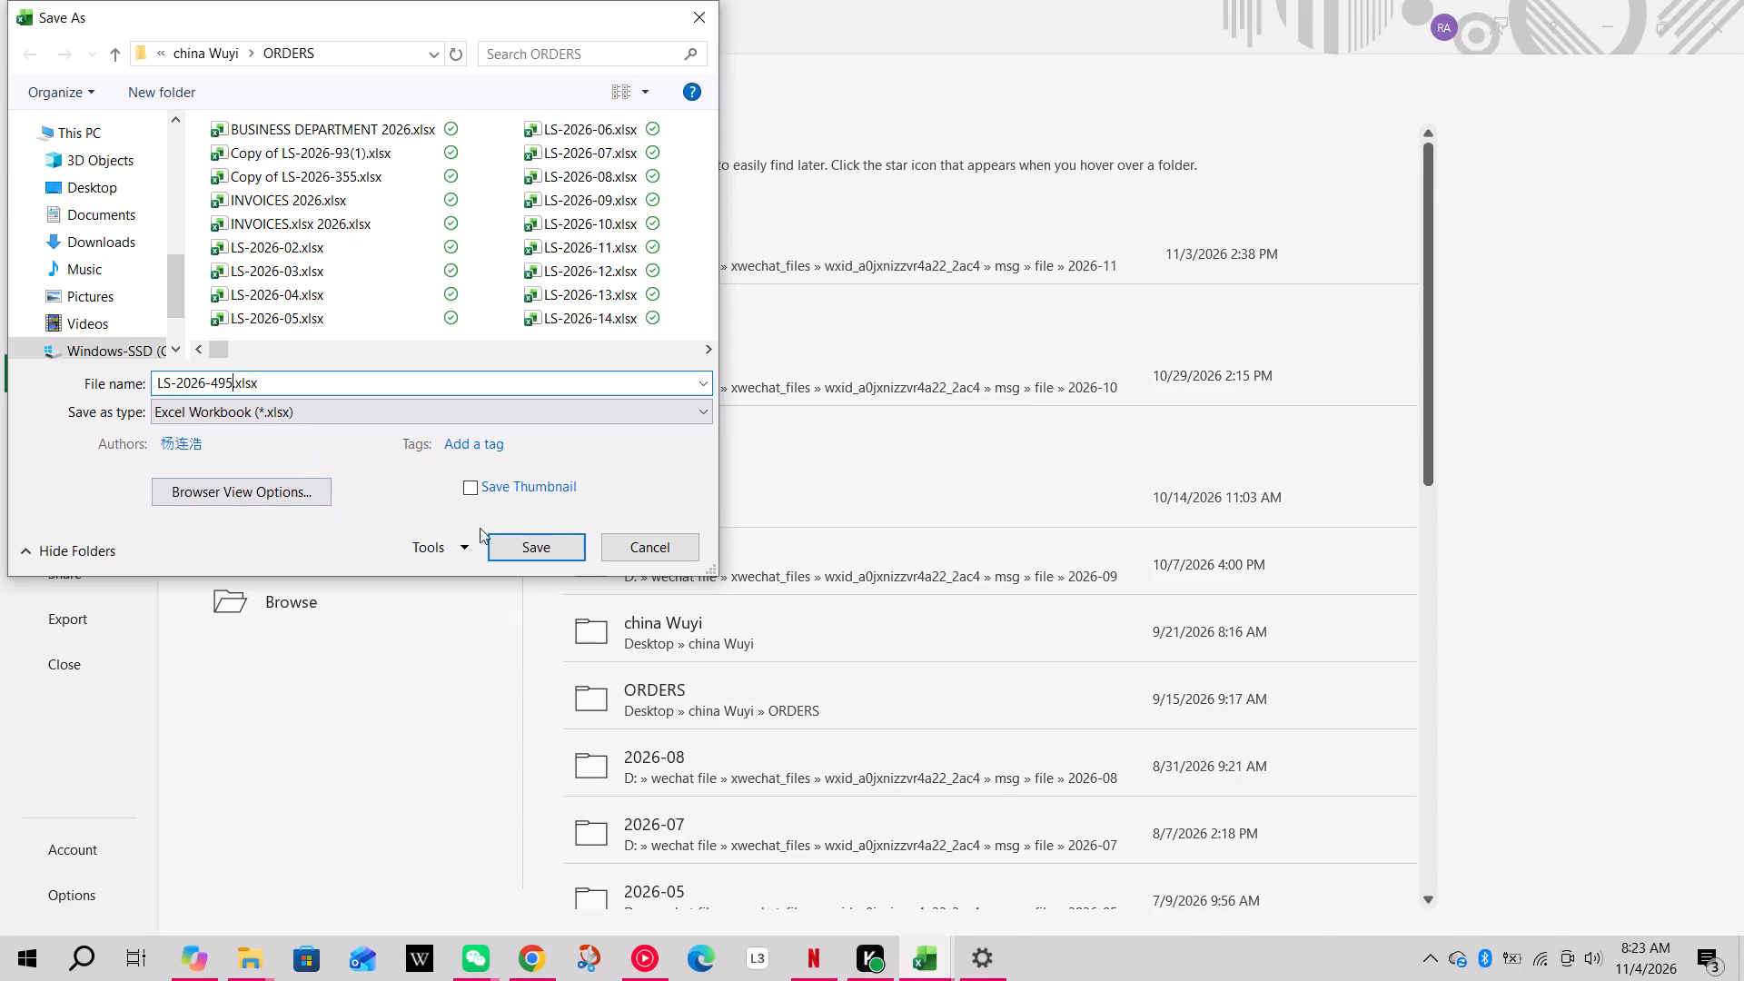
click(511, 550)
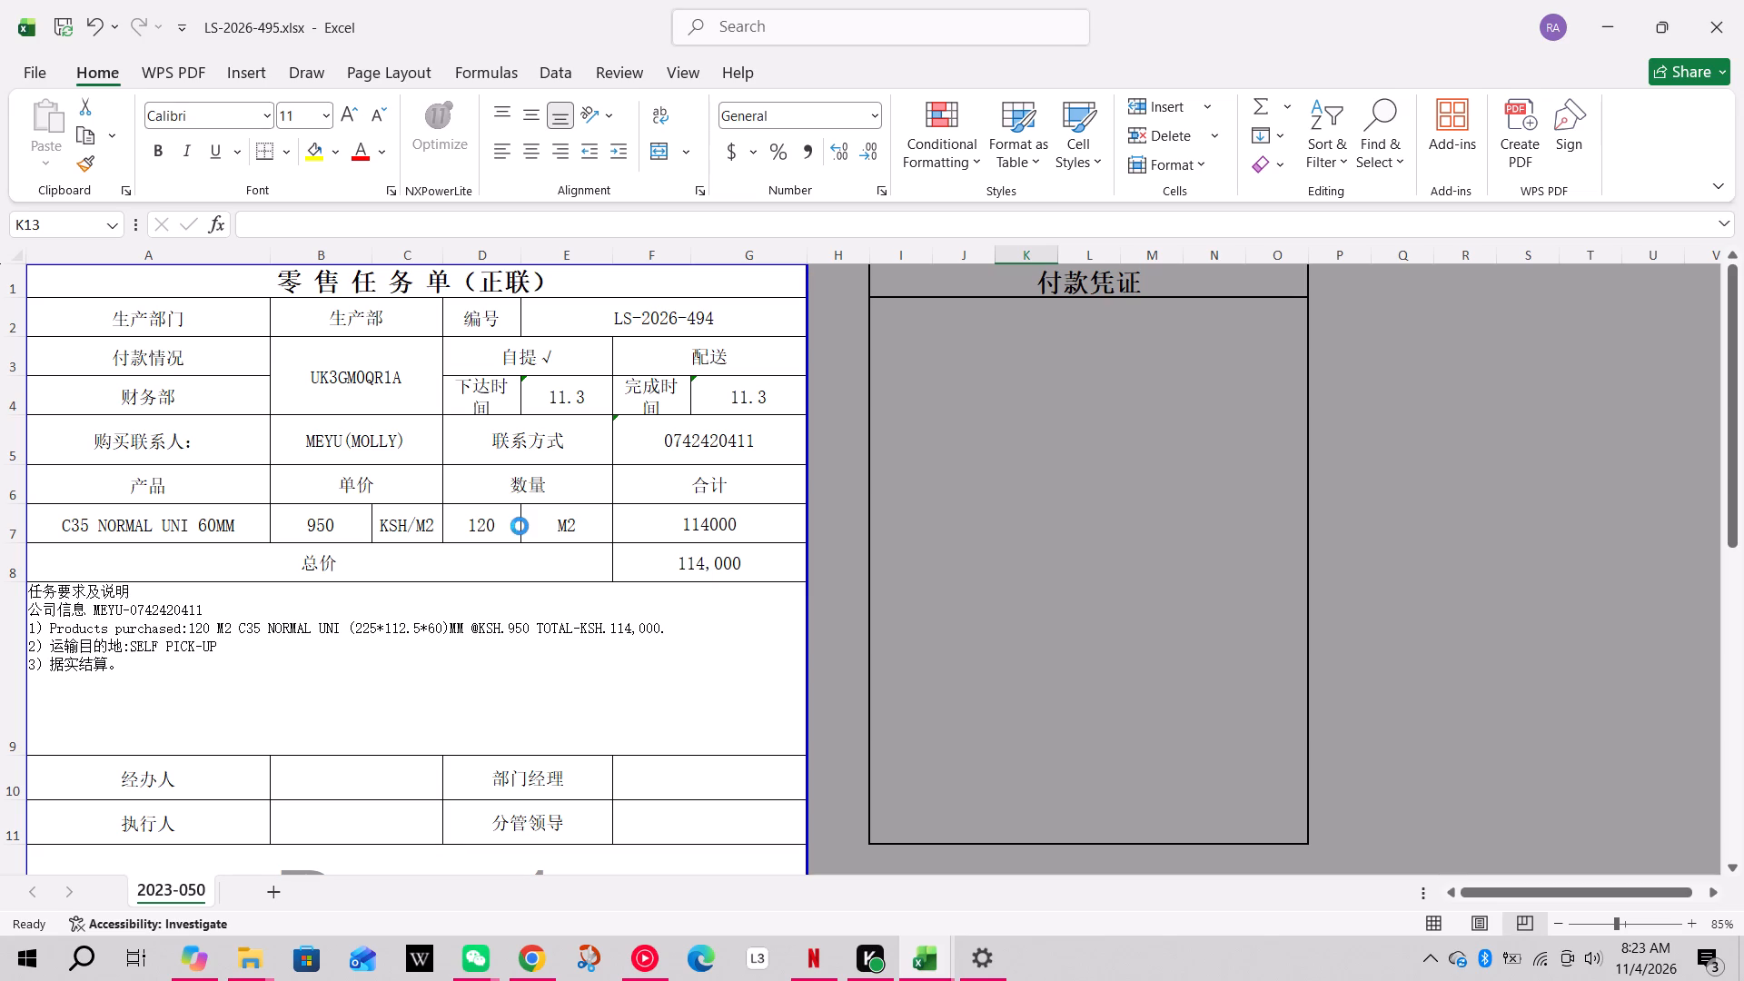
double_click(728, 320)
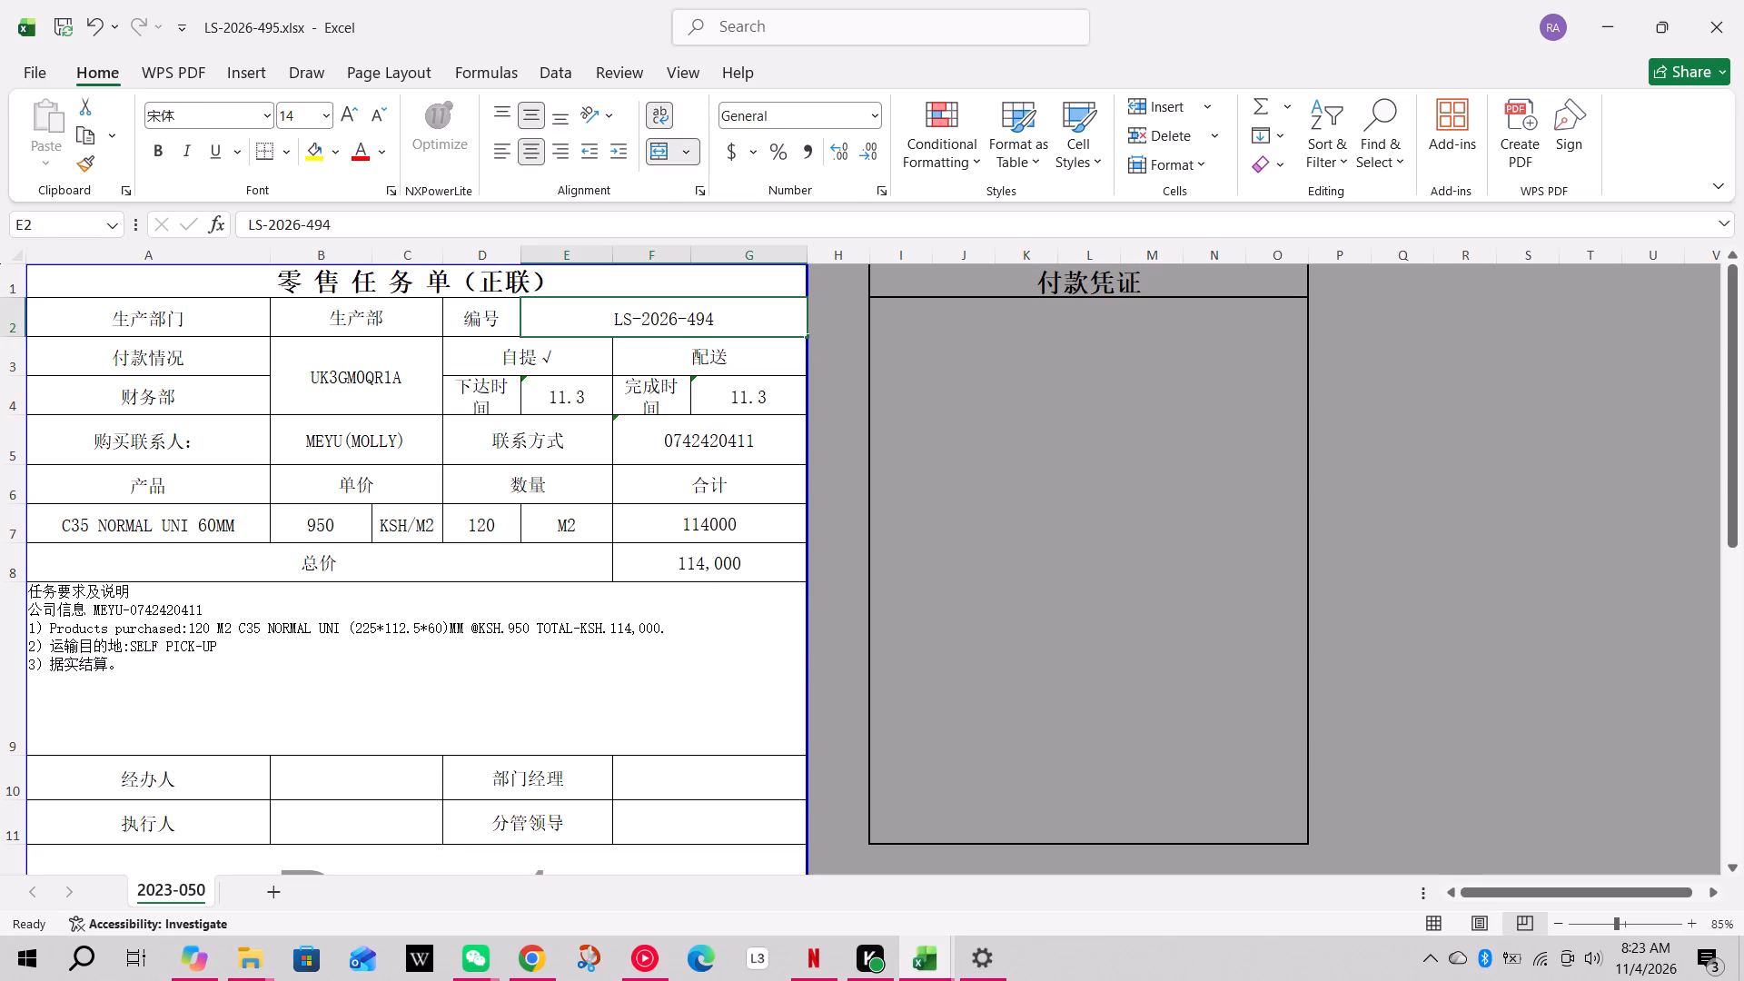
key(BackSpace)
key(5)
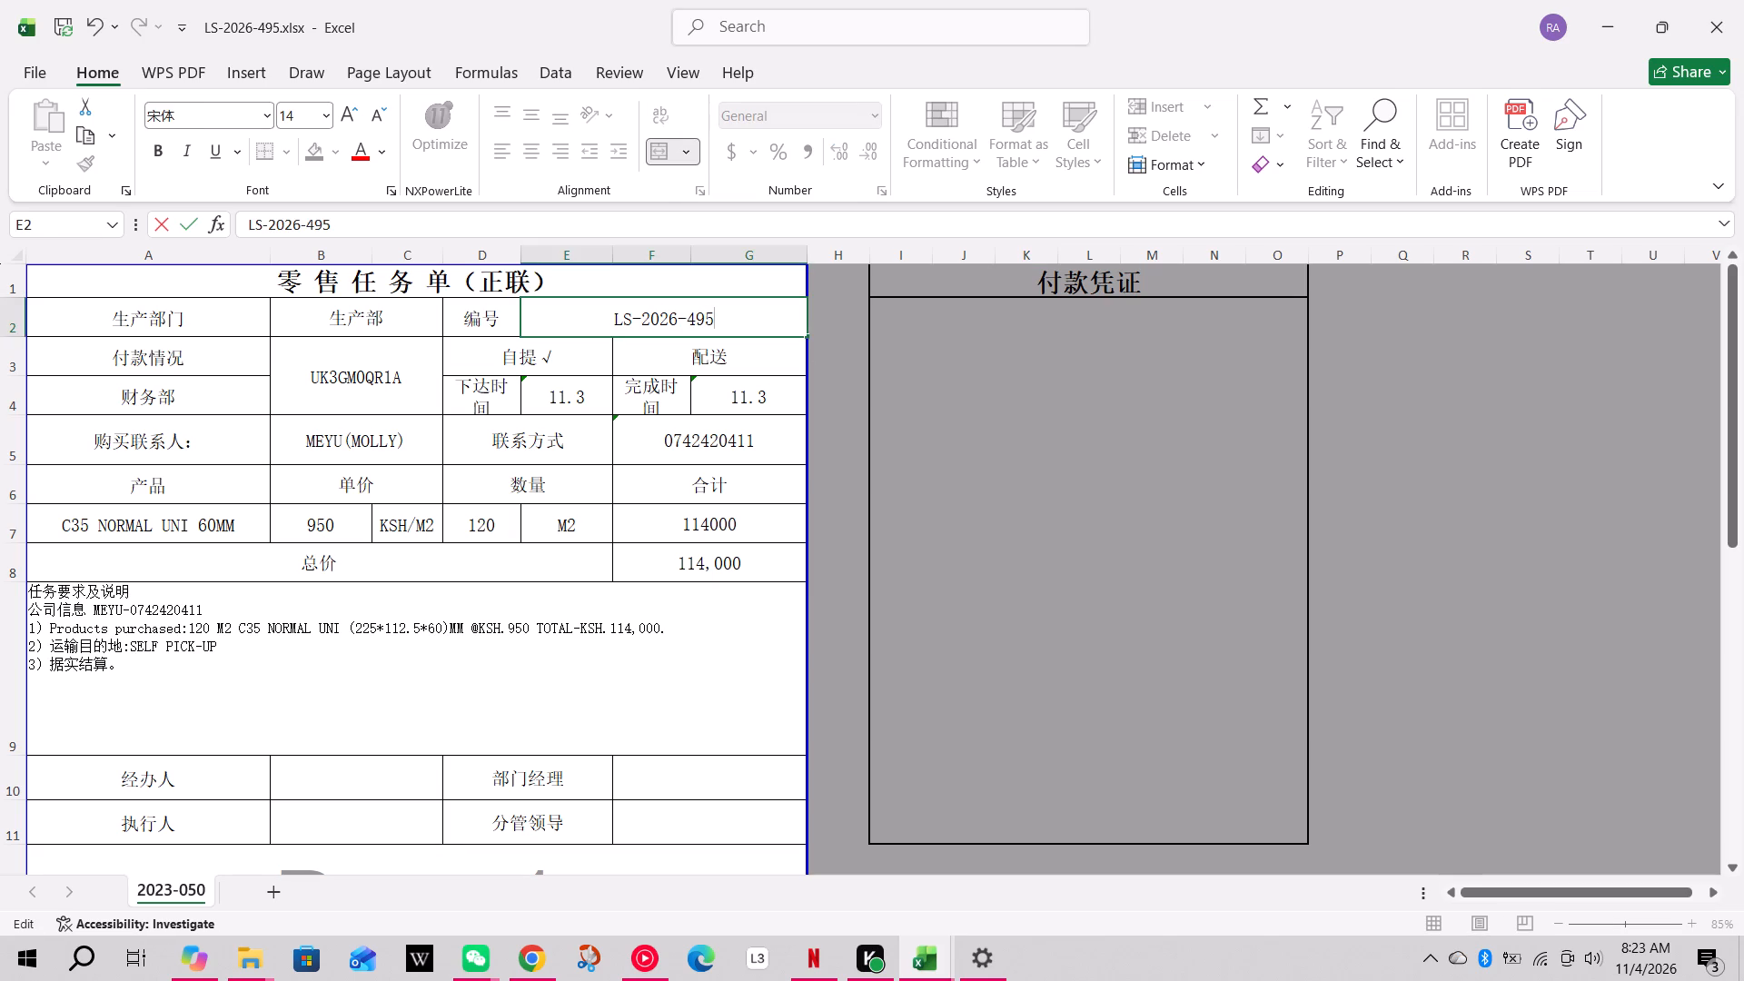
click(356, 392)
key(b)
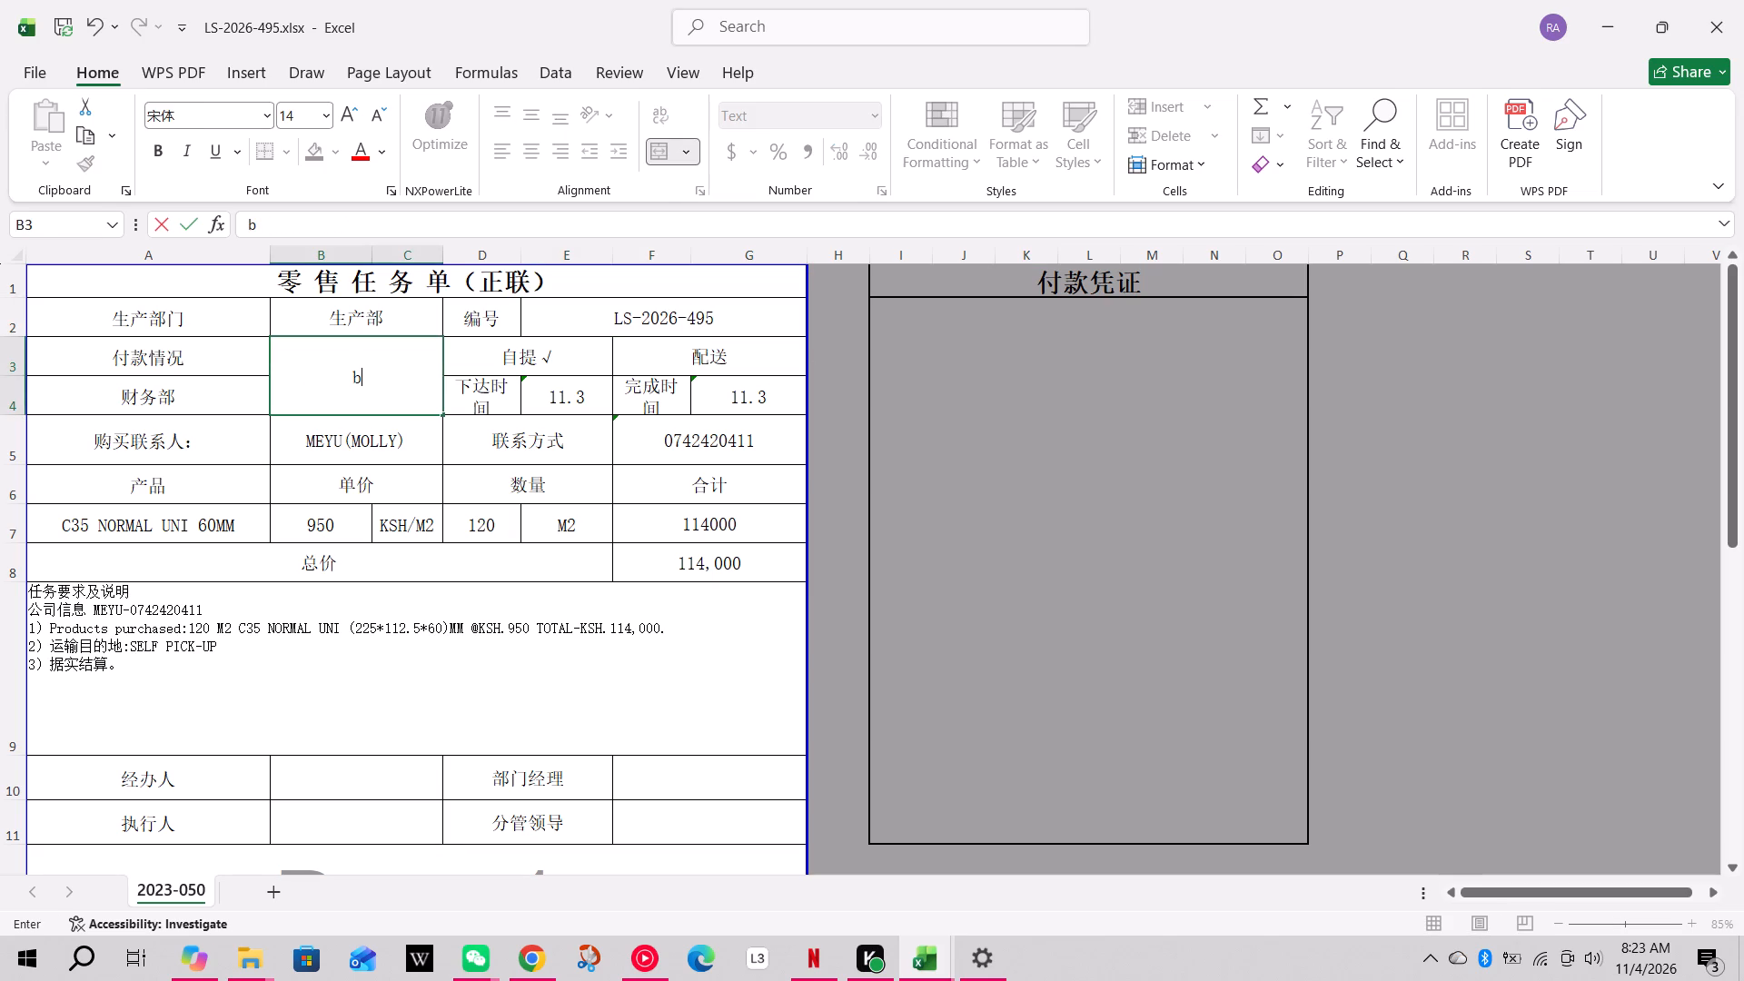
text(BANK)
Set both the issue date (下达时间) and the completion date (完成时间) to 11.4.
drag(583, 398, 609, 398)
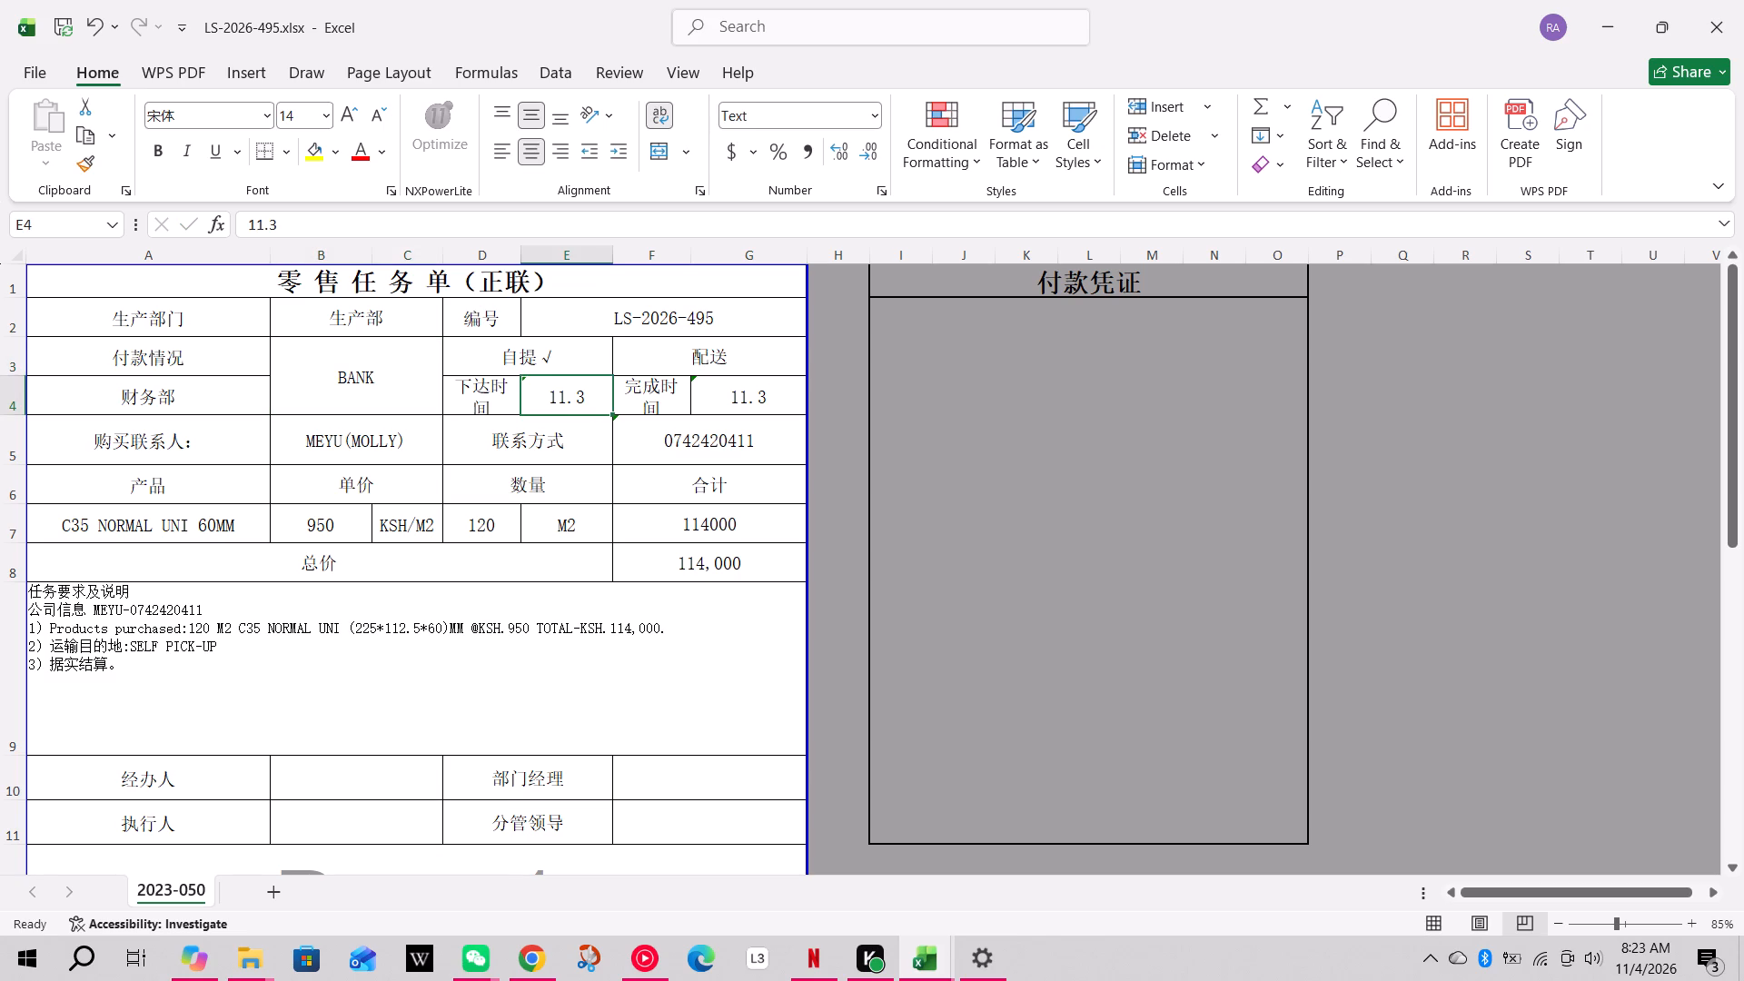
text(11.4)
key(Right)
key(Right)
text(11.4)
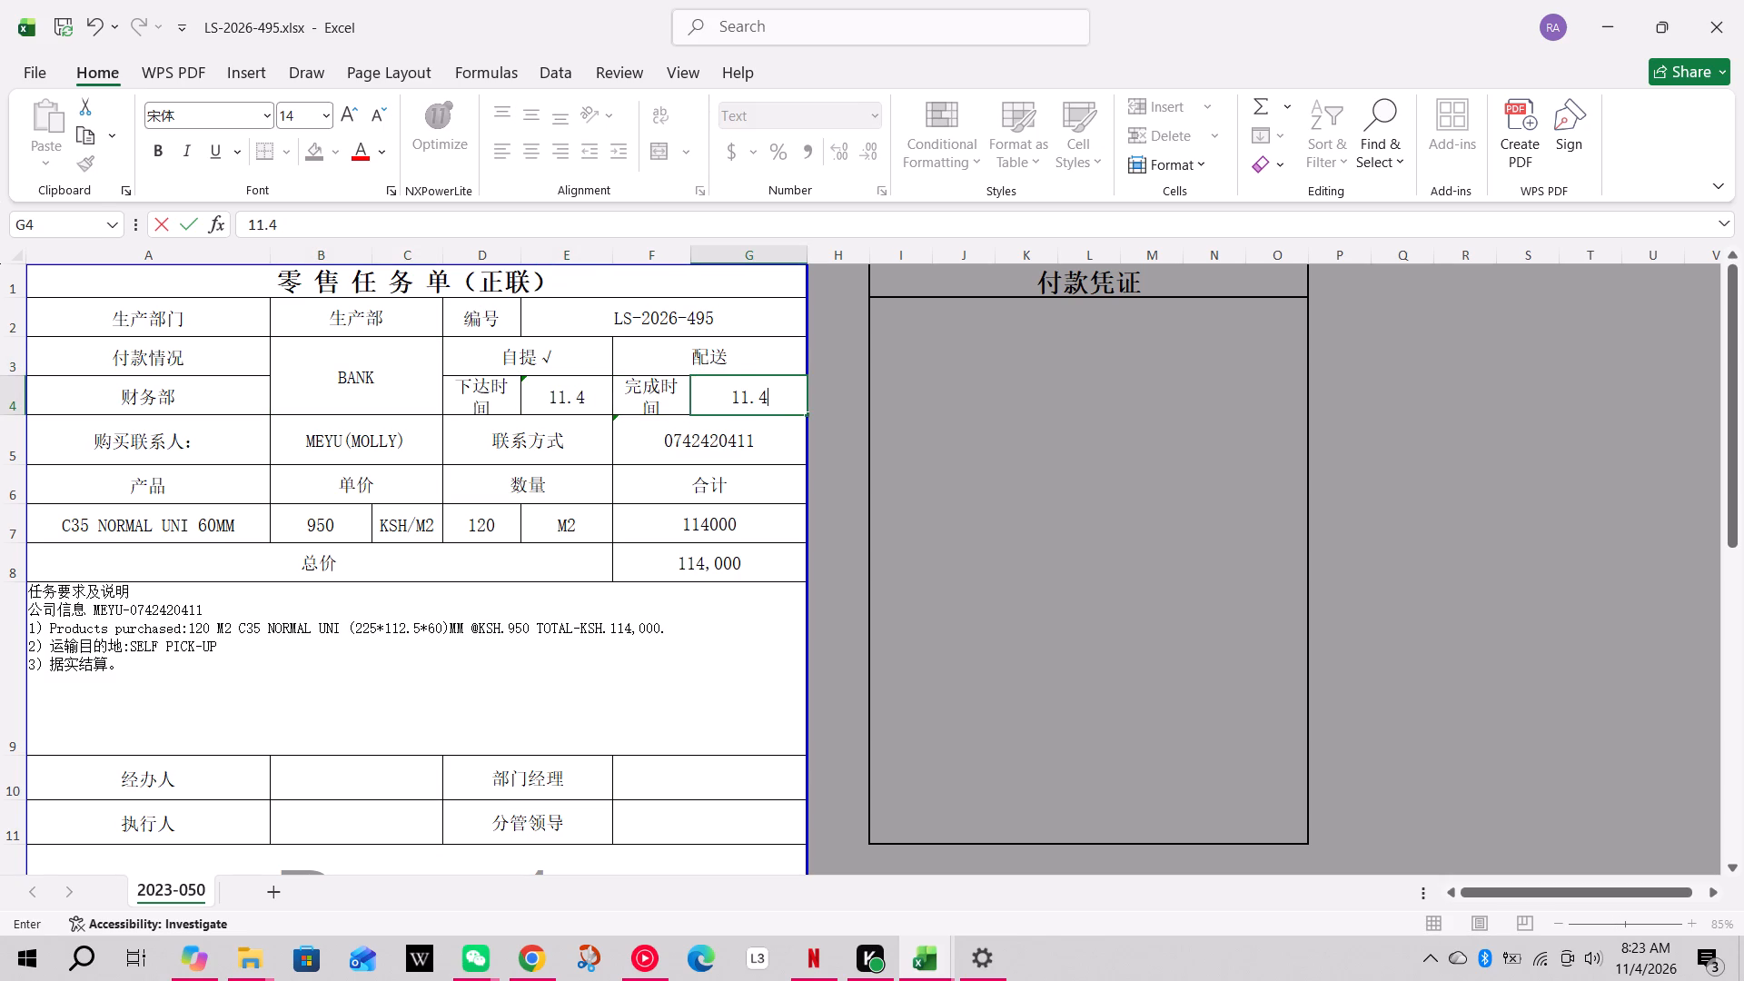
Replace the purchasing contact (购买联系人) with Catherine in capitals, followed by the second name in brackets.
click(343, 431)
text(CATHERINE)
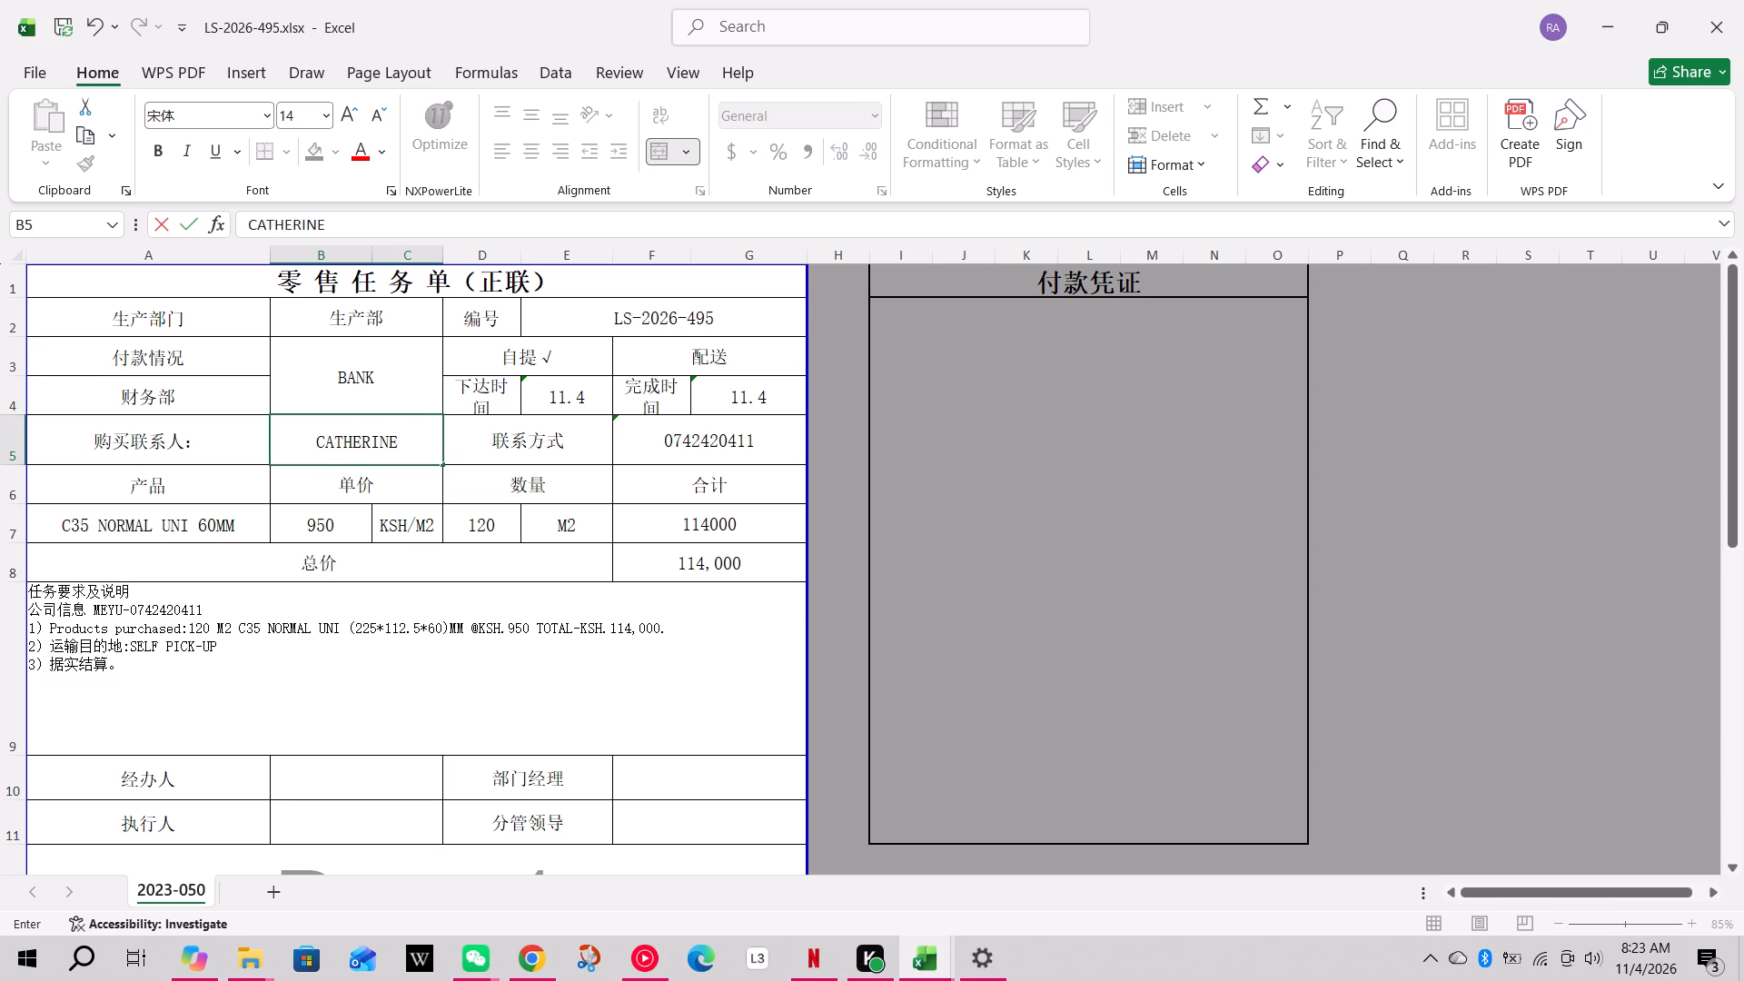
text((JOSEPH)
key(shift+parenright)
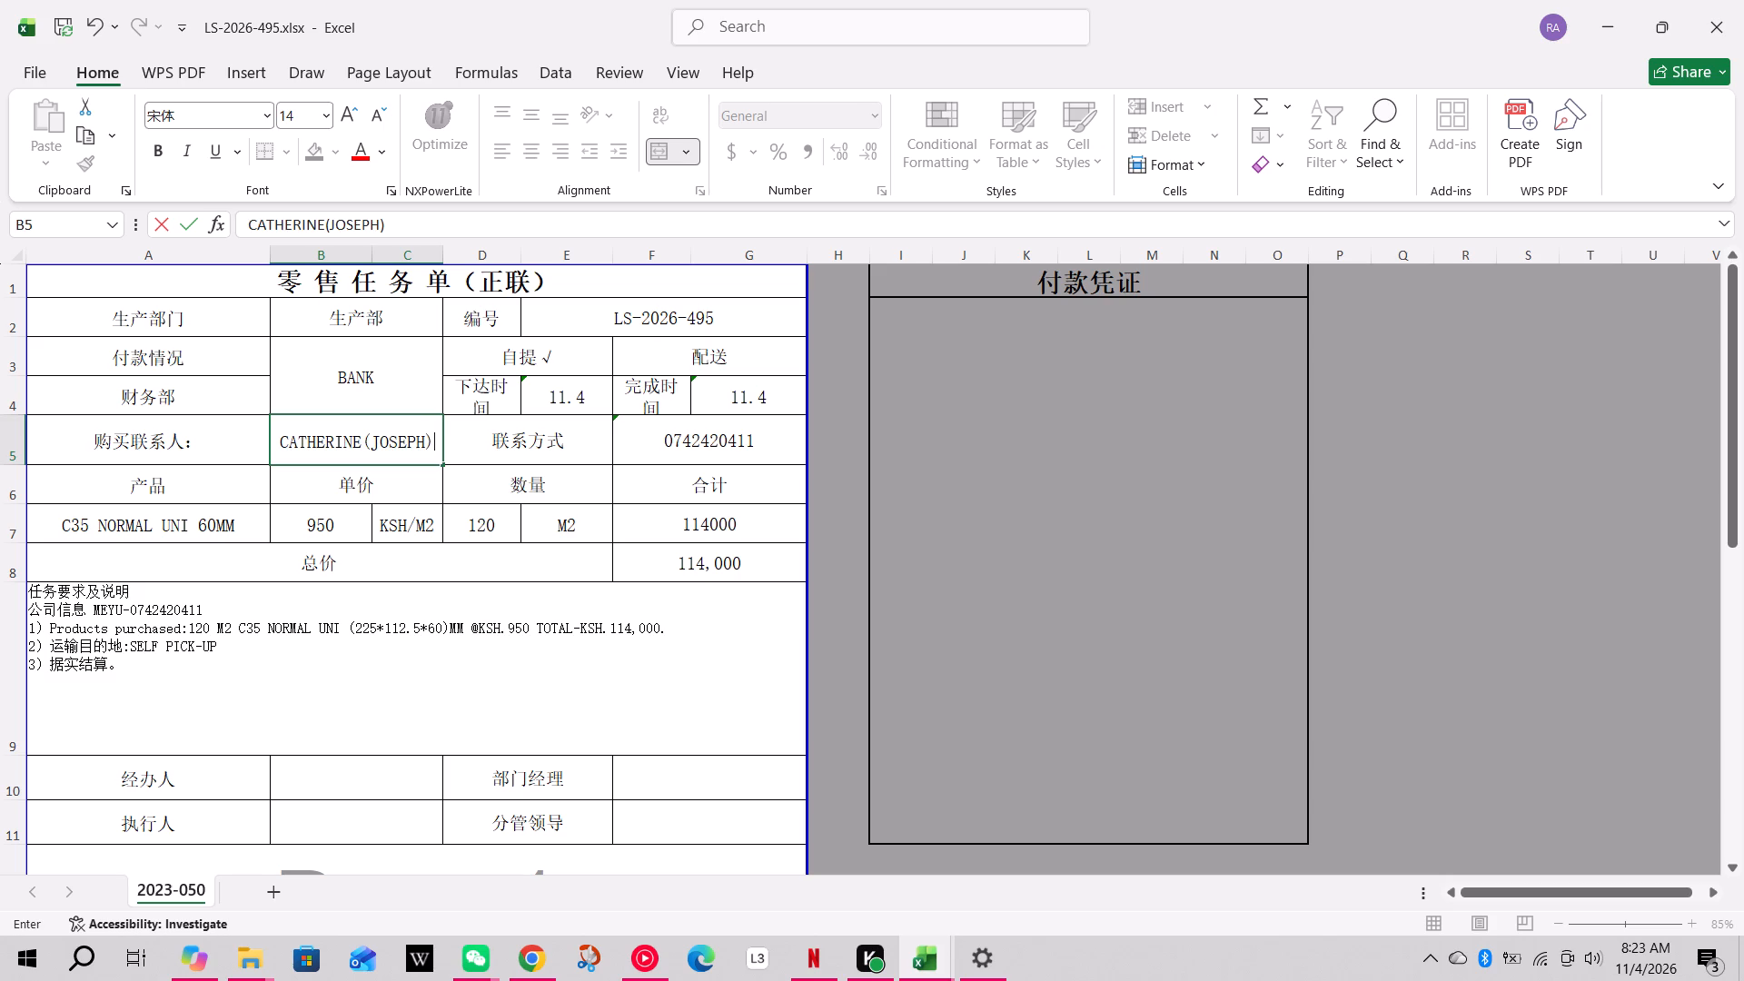
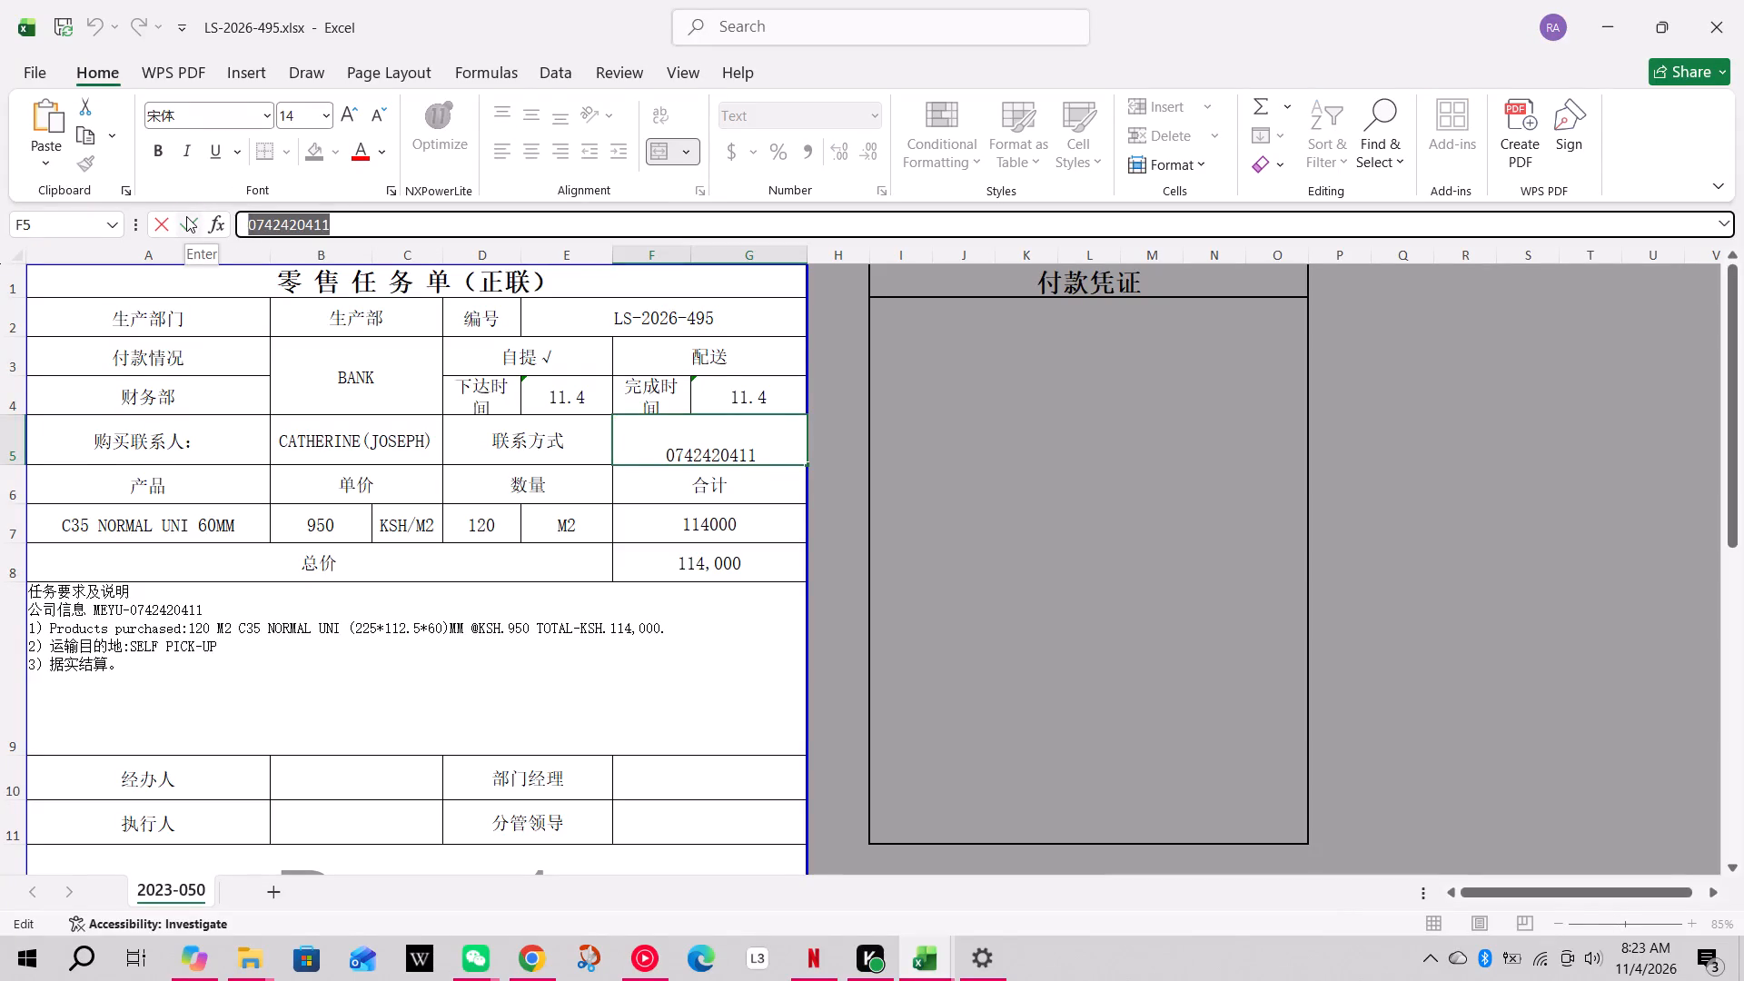
Replace the contact number (联系方式) on the original copy (正联) with the copied phone number.
key(ctrl+v)
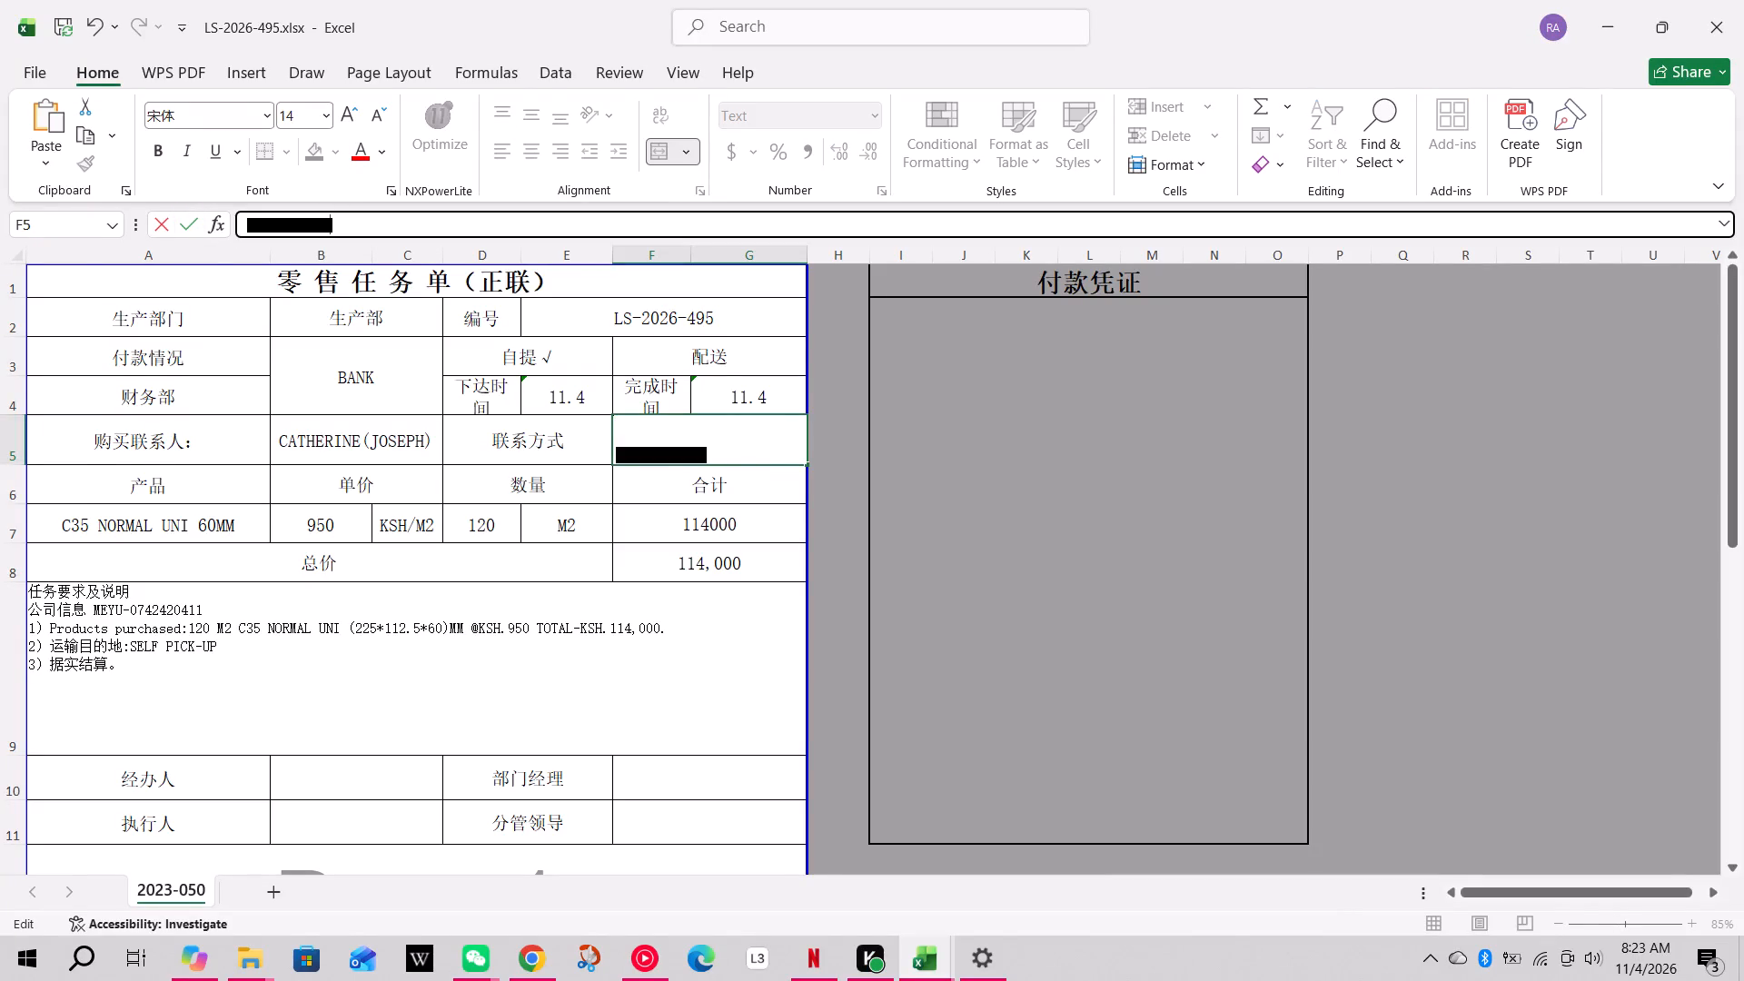
click(144, 529)
Insert a blank row above the C35 NORMAL UNI 60MM product row in both the 正联 and 副联 forms.
right_click(0, 526)
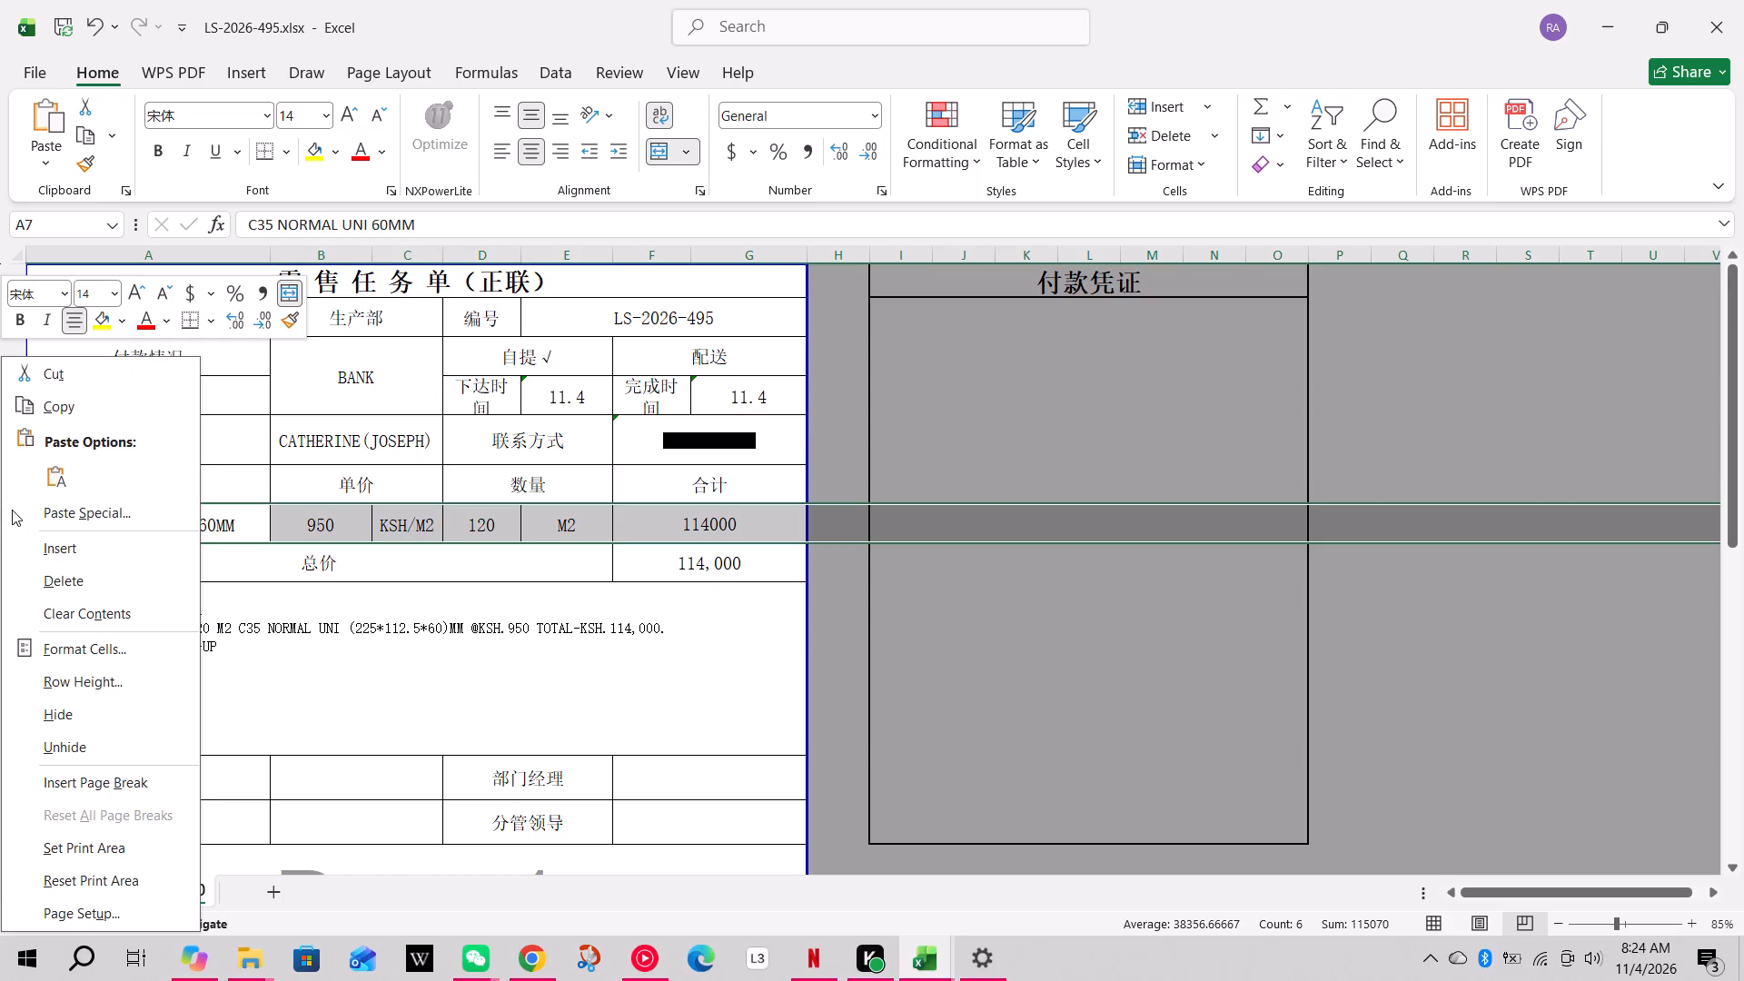
click(74, 547)
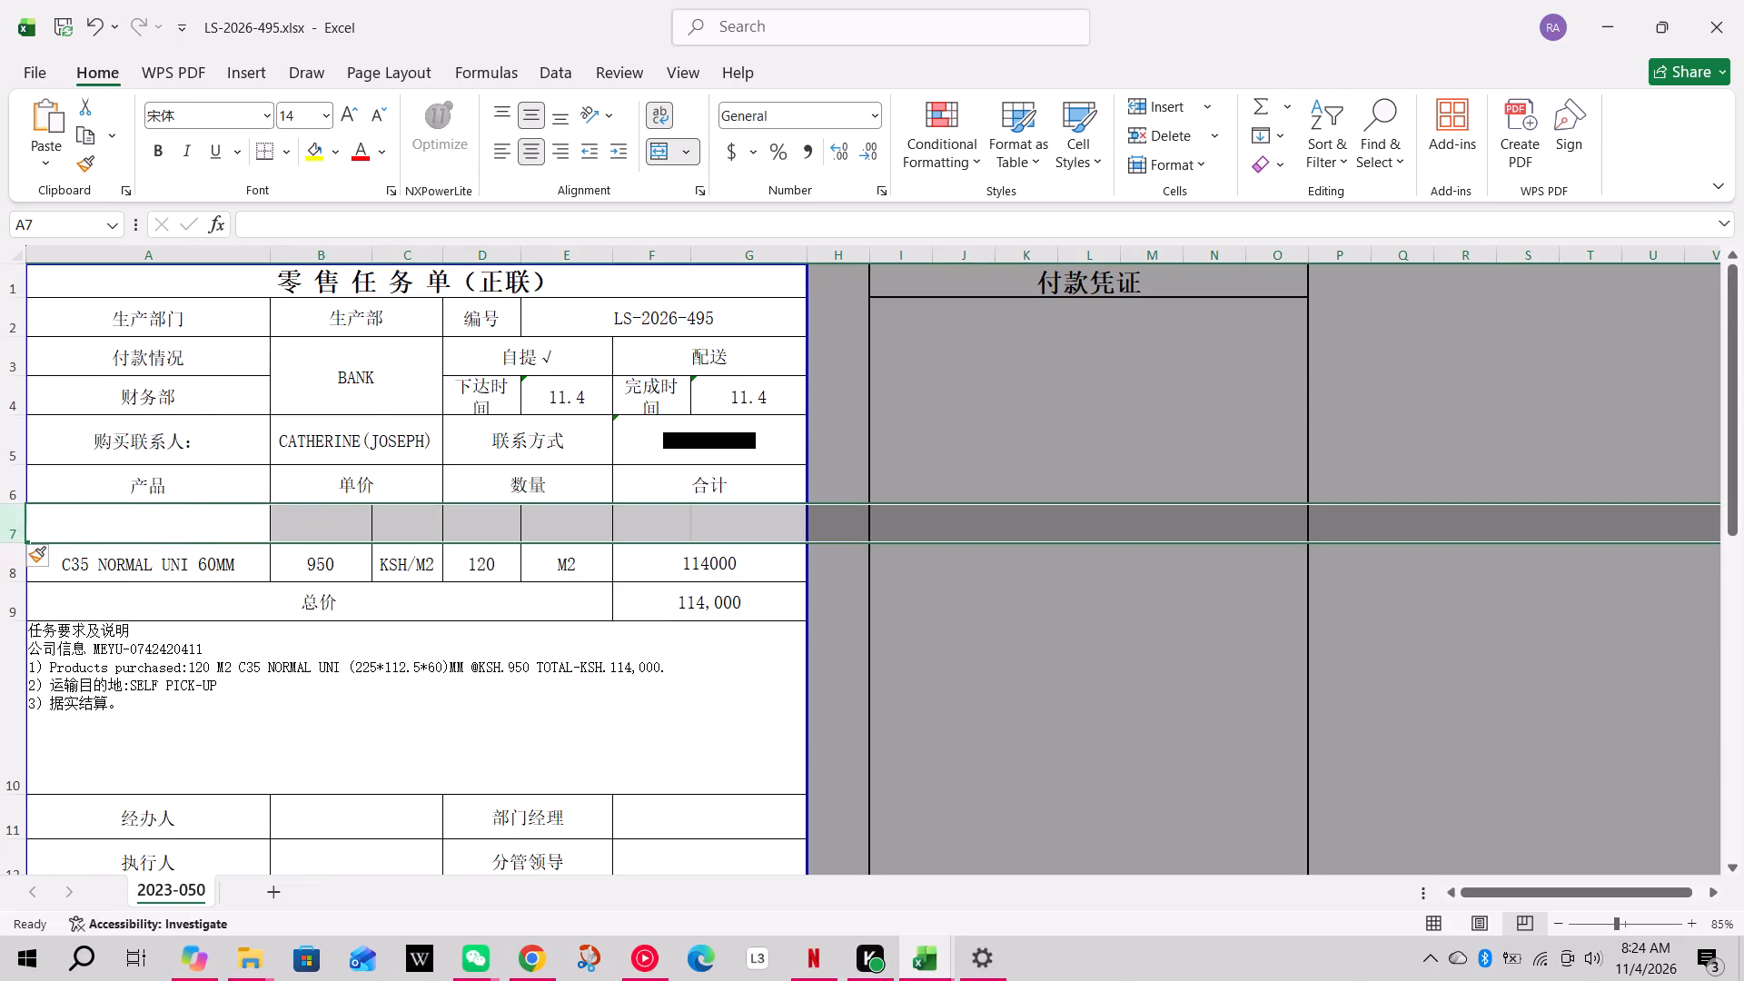
scroll(267, 587, down, 1)
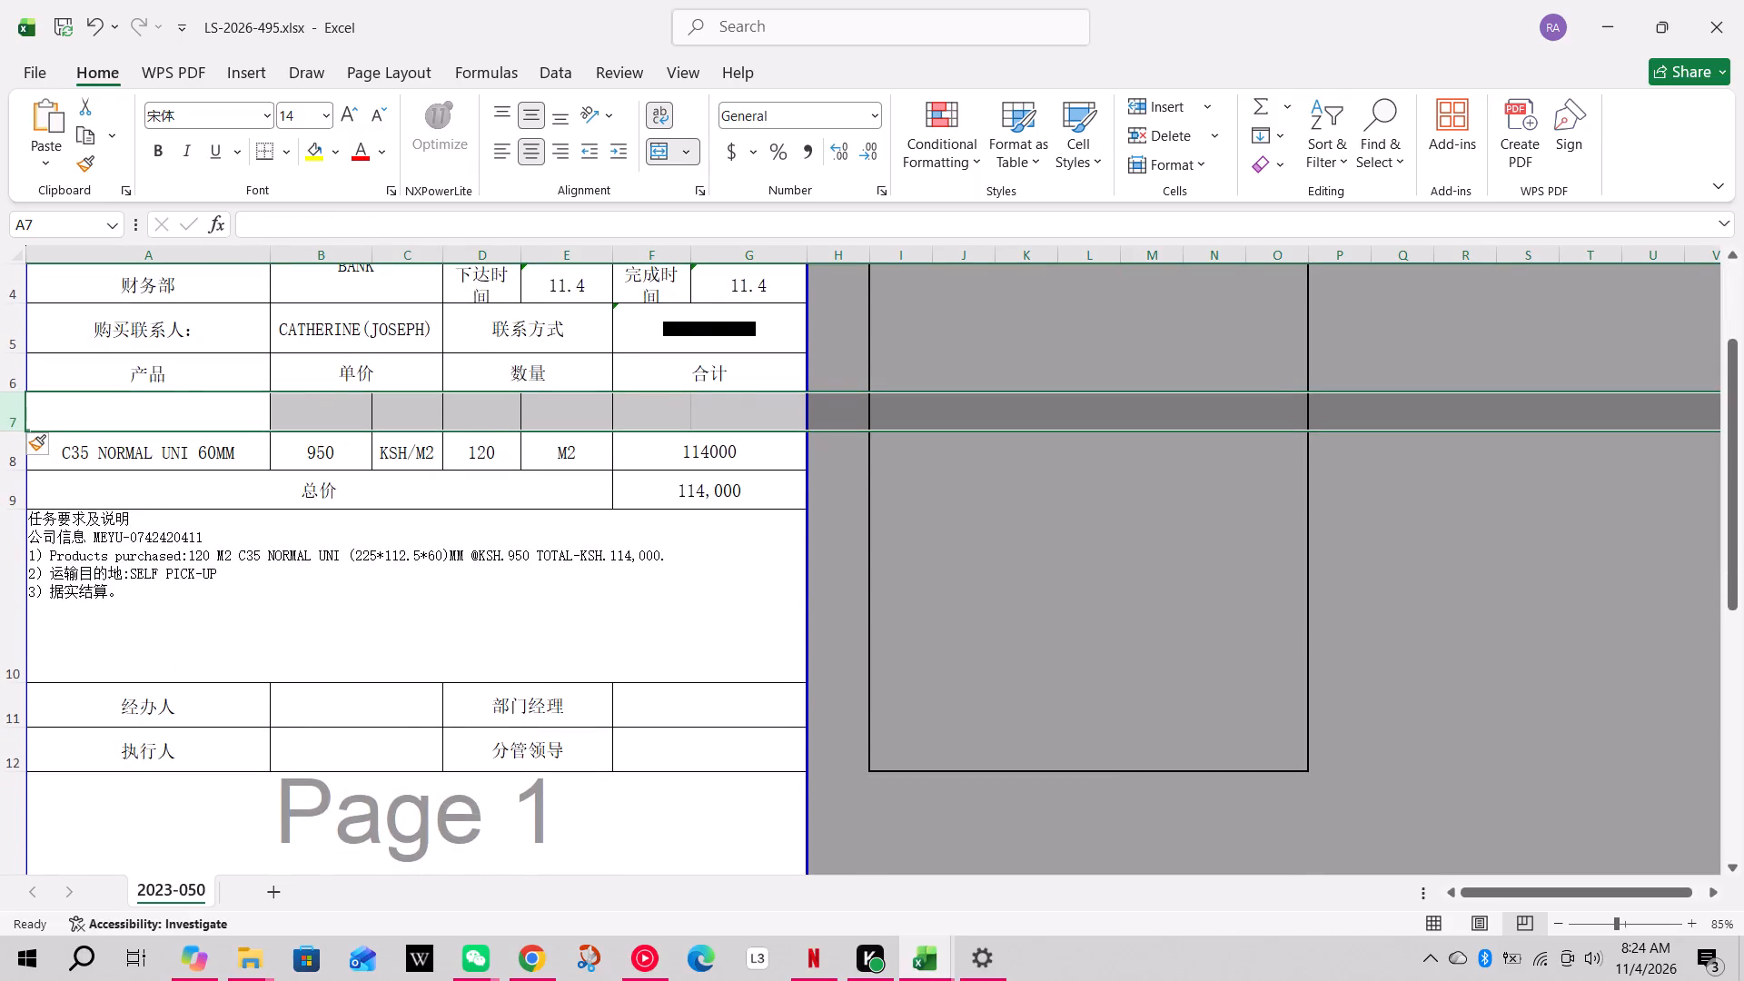
scroll(267, 587, down, 4)
right_click(17, 451)
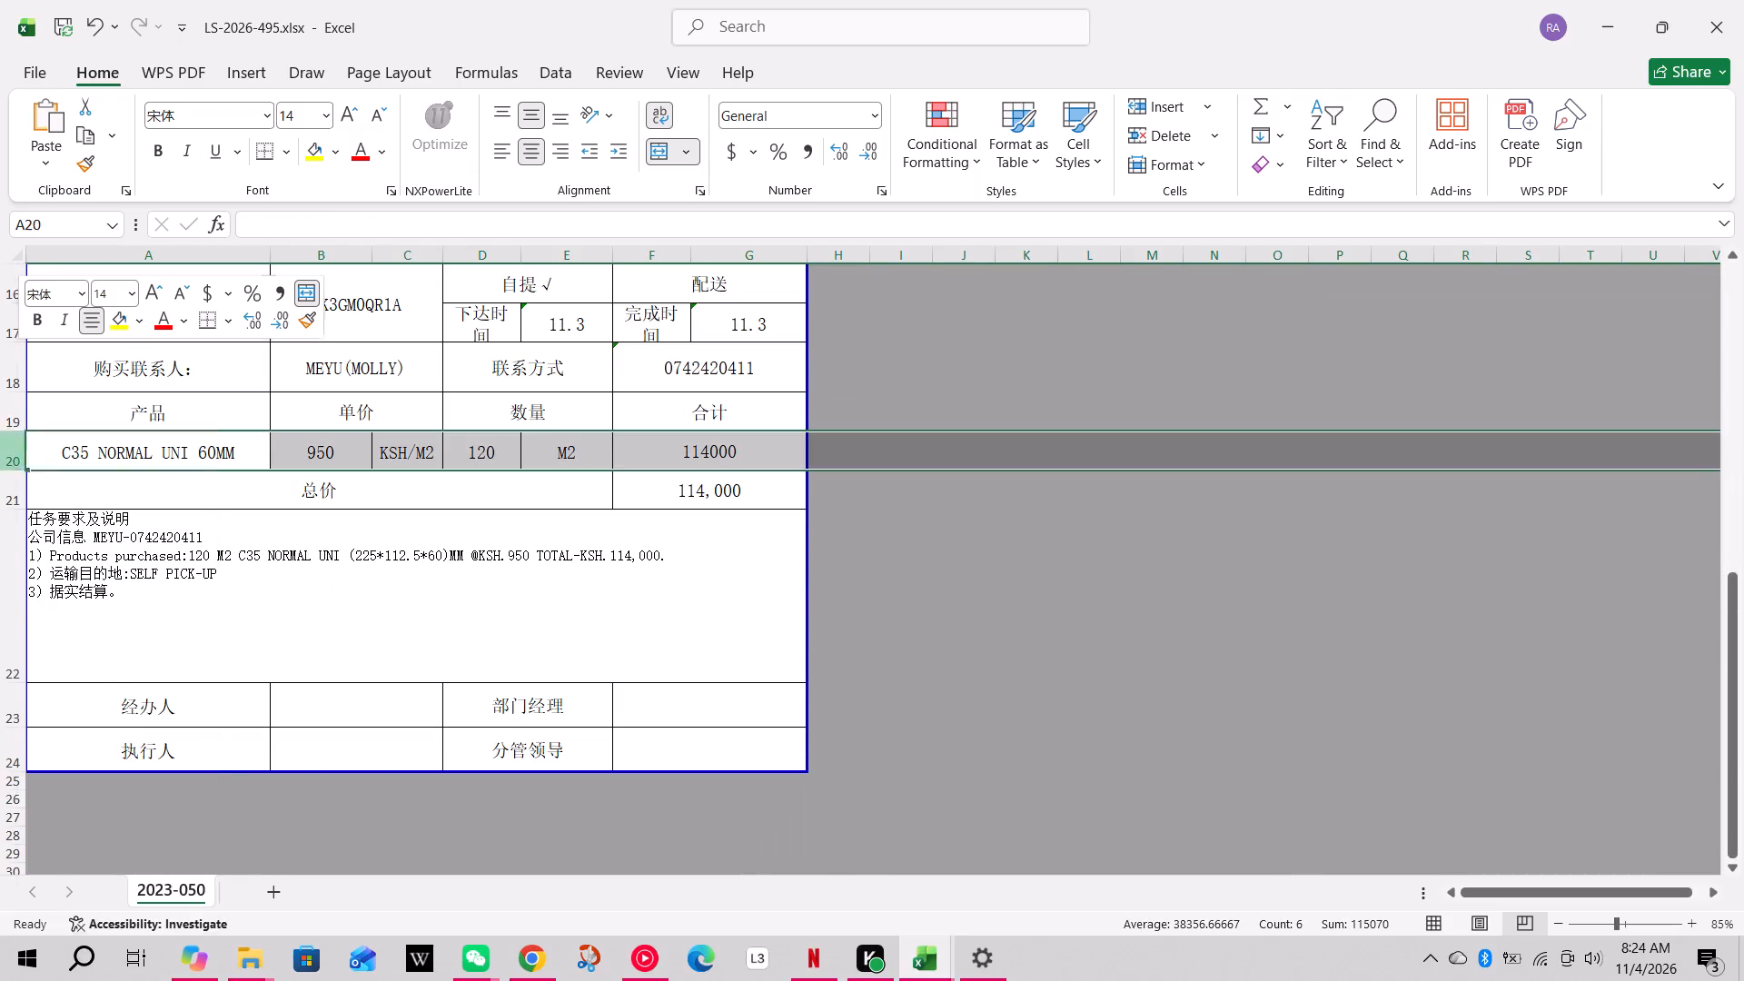
click(97, 550)
Copy the amount formula and the M2 and KSH/M2 units from the product row up into the blank row of the 正联 form.
scroll(152, 526, up, 2)
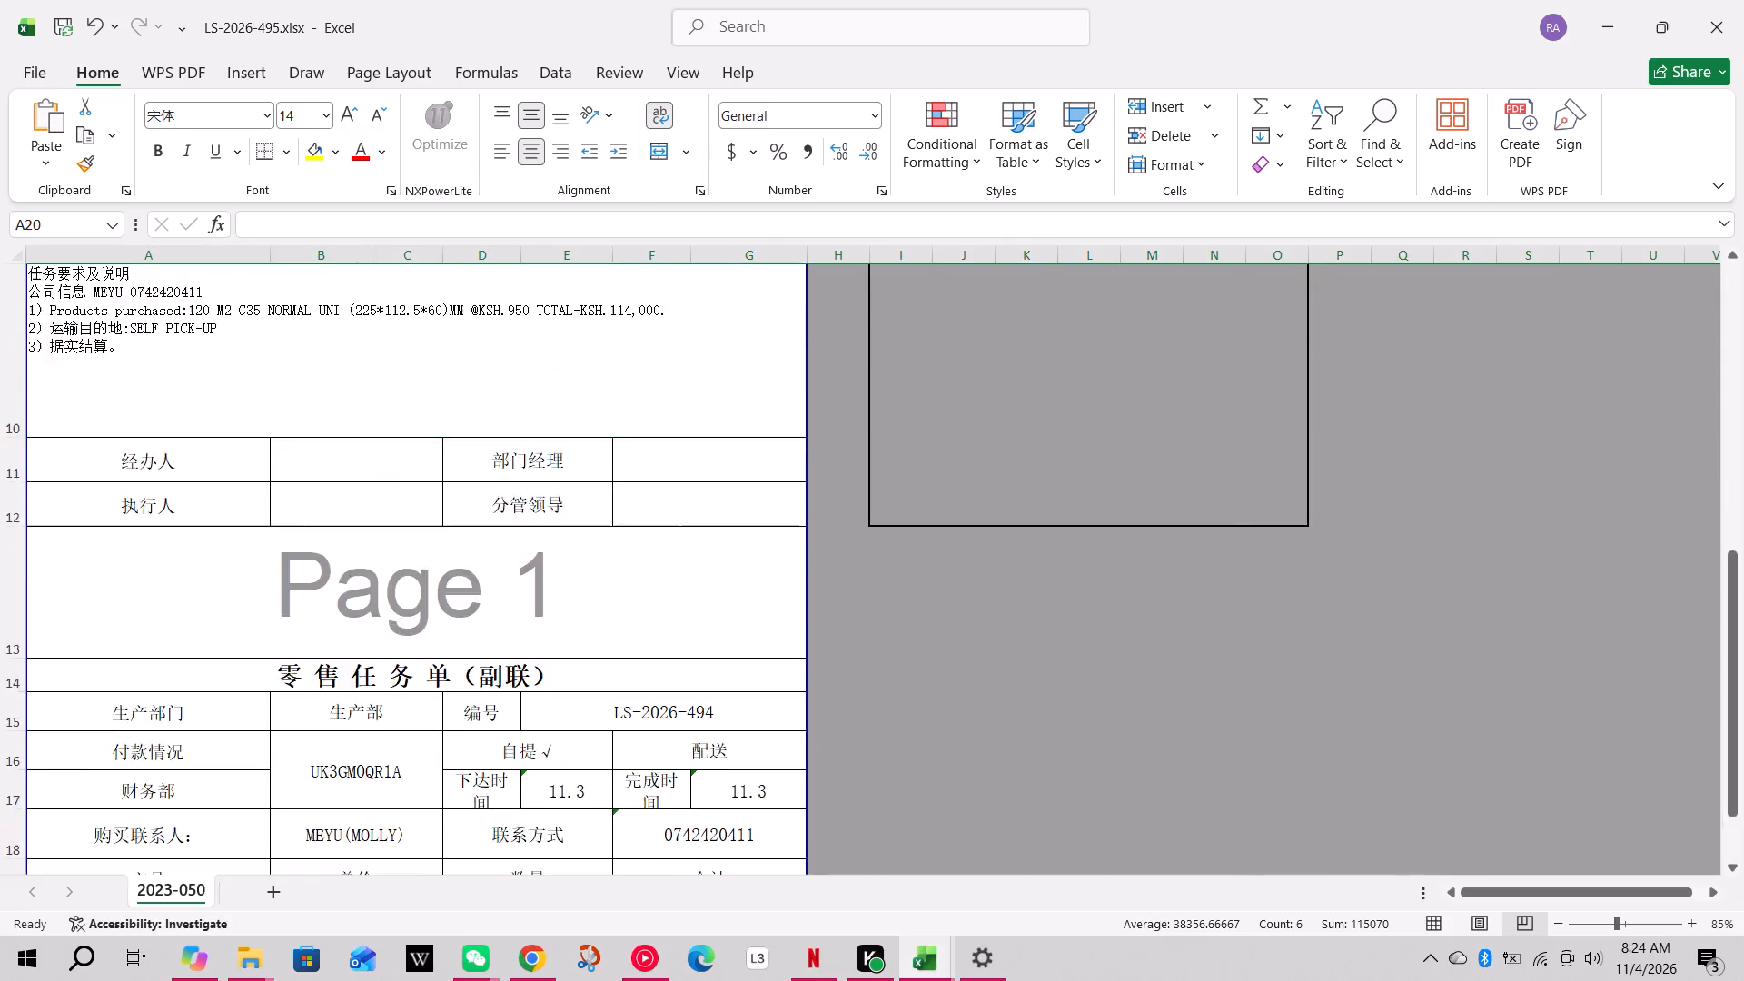
scroll(152, 526, up, 2)
click(703, 458)
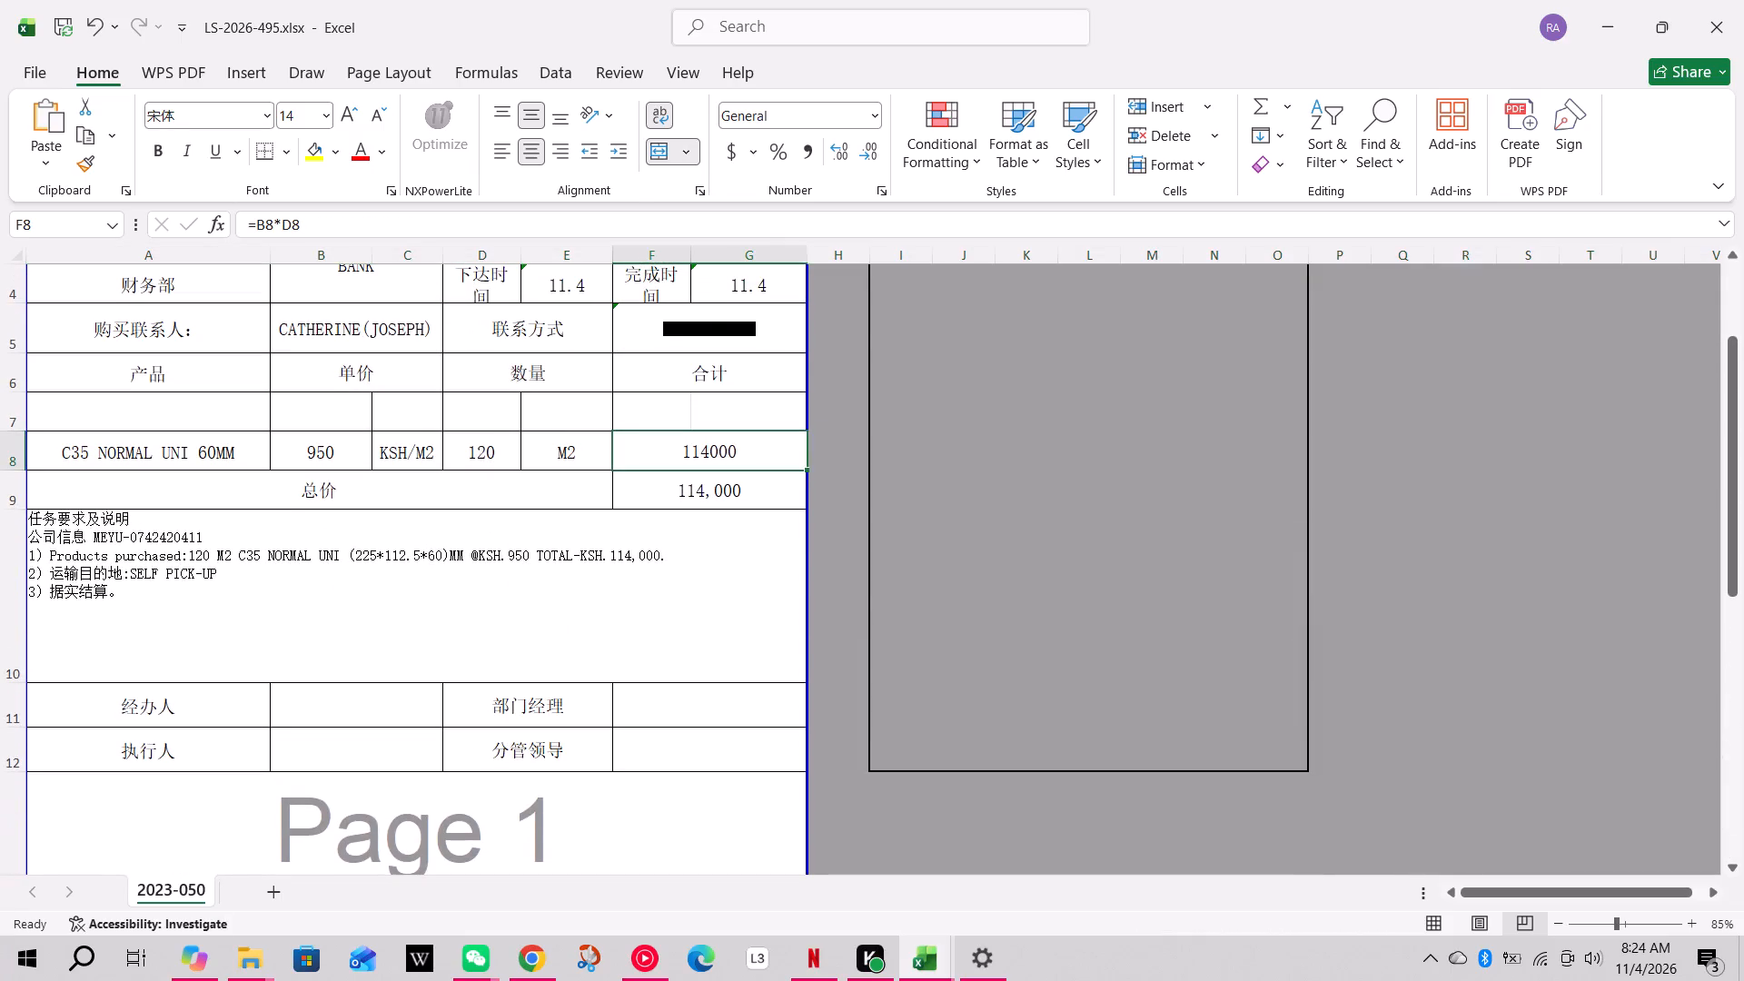
drag(804, 471, 798, 404)
click(566, 441)
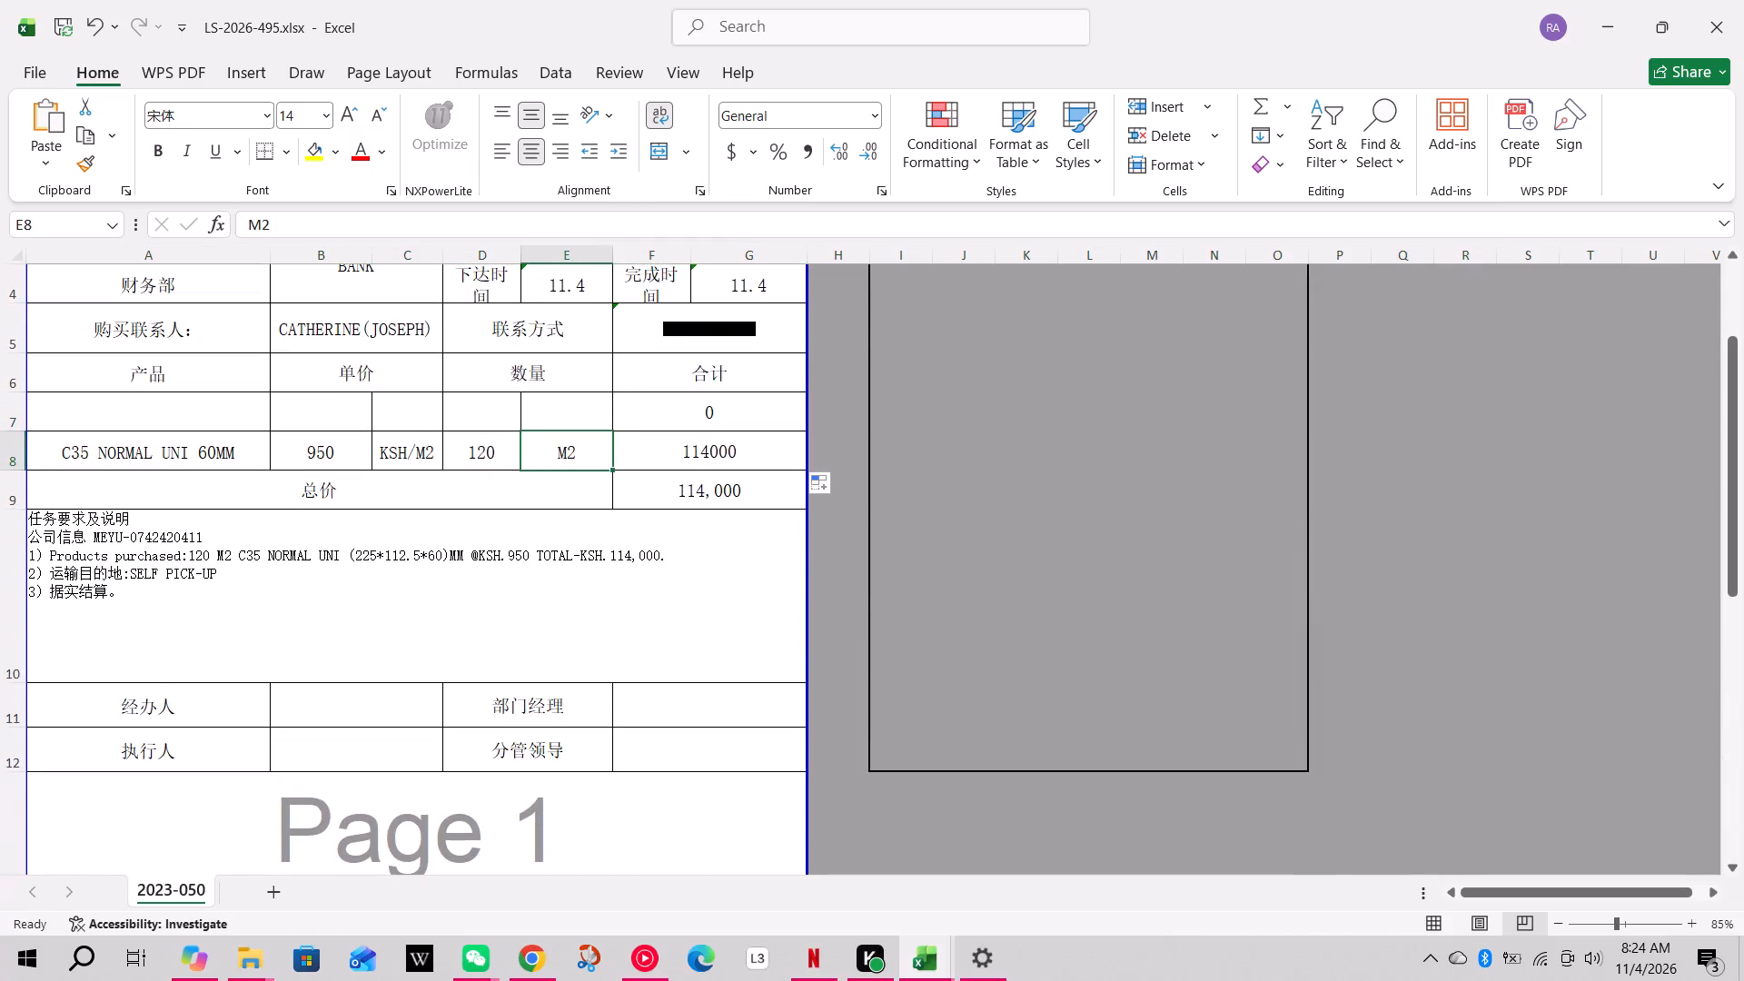
drag(611, 465, 601, 405)
click(622, 484)
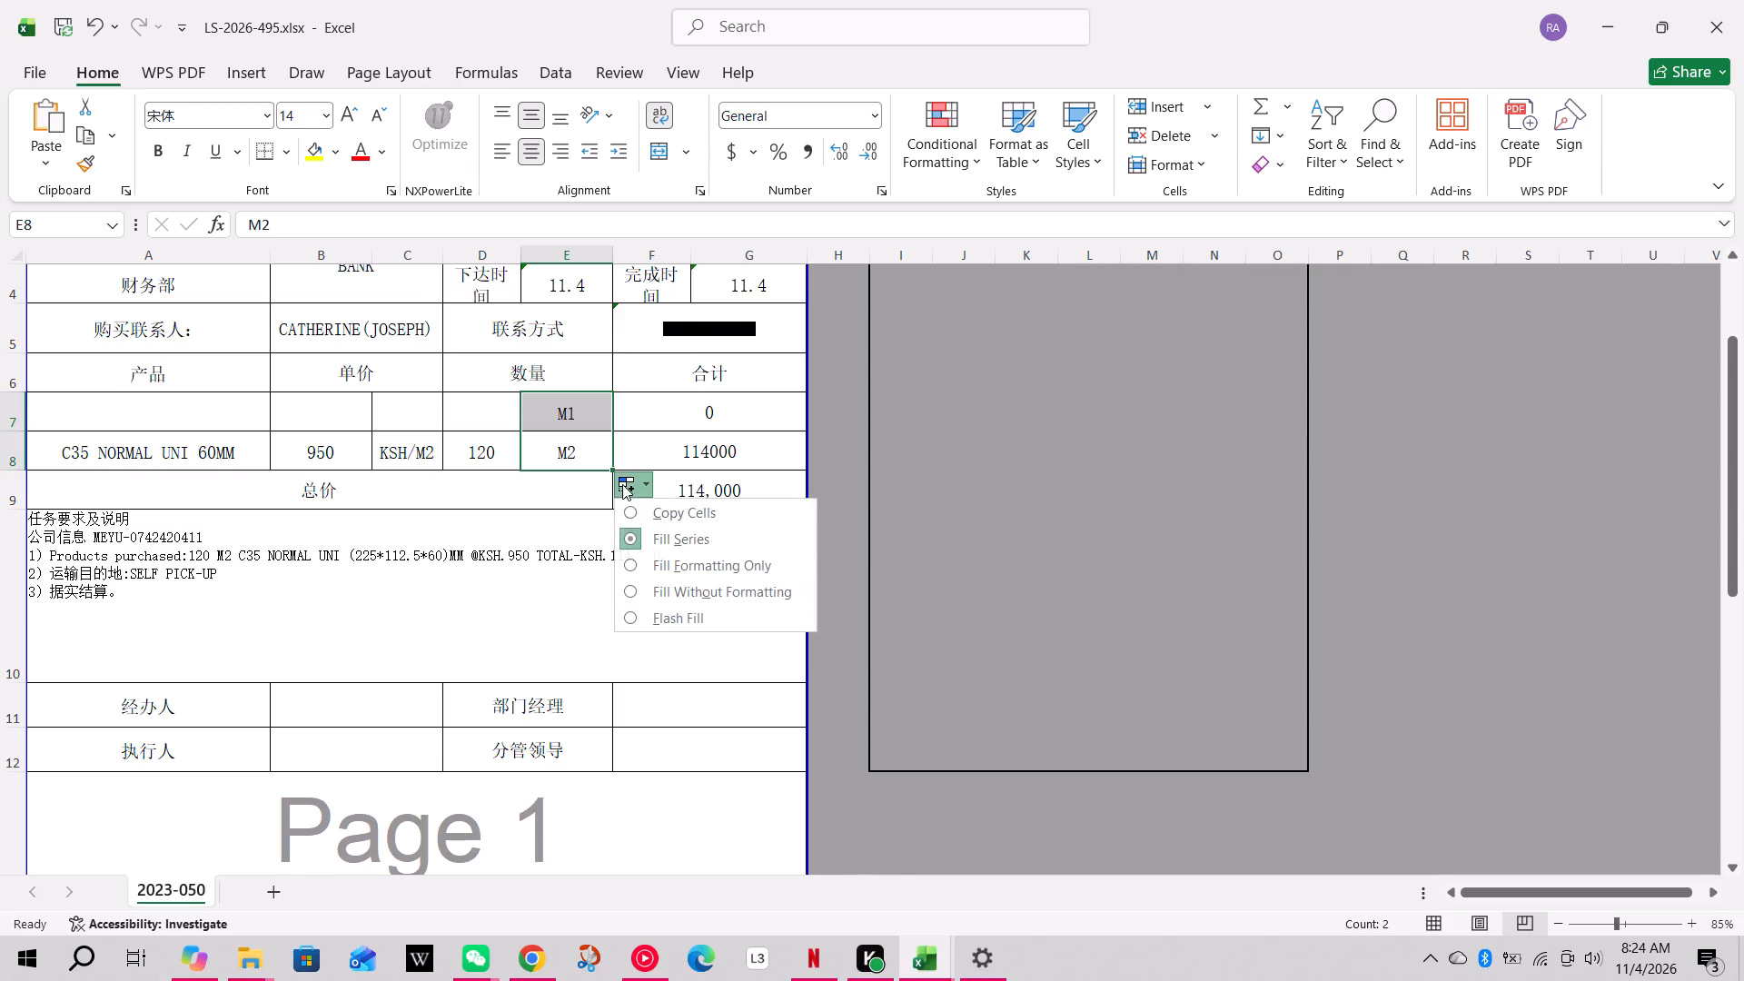
click(627, 516)
click(417, 447)
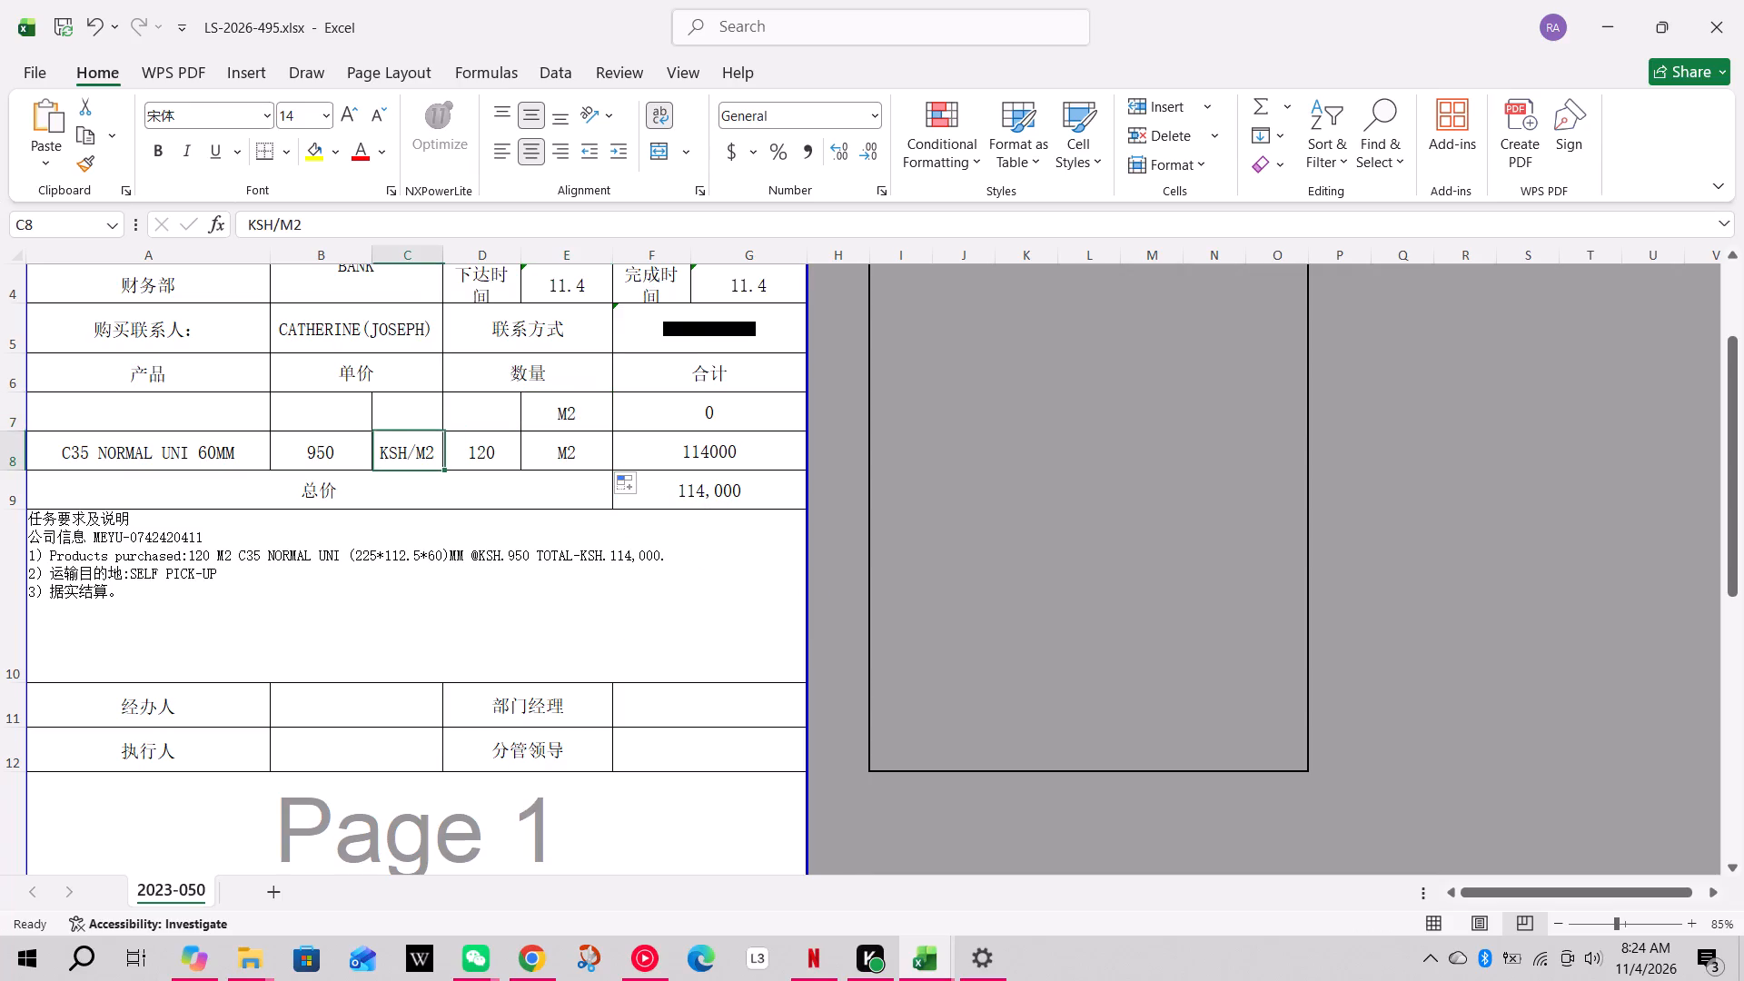
drag(441, 471, 439, 407)
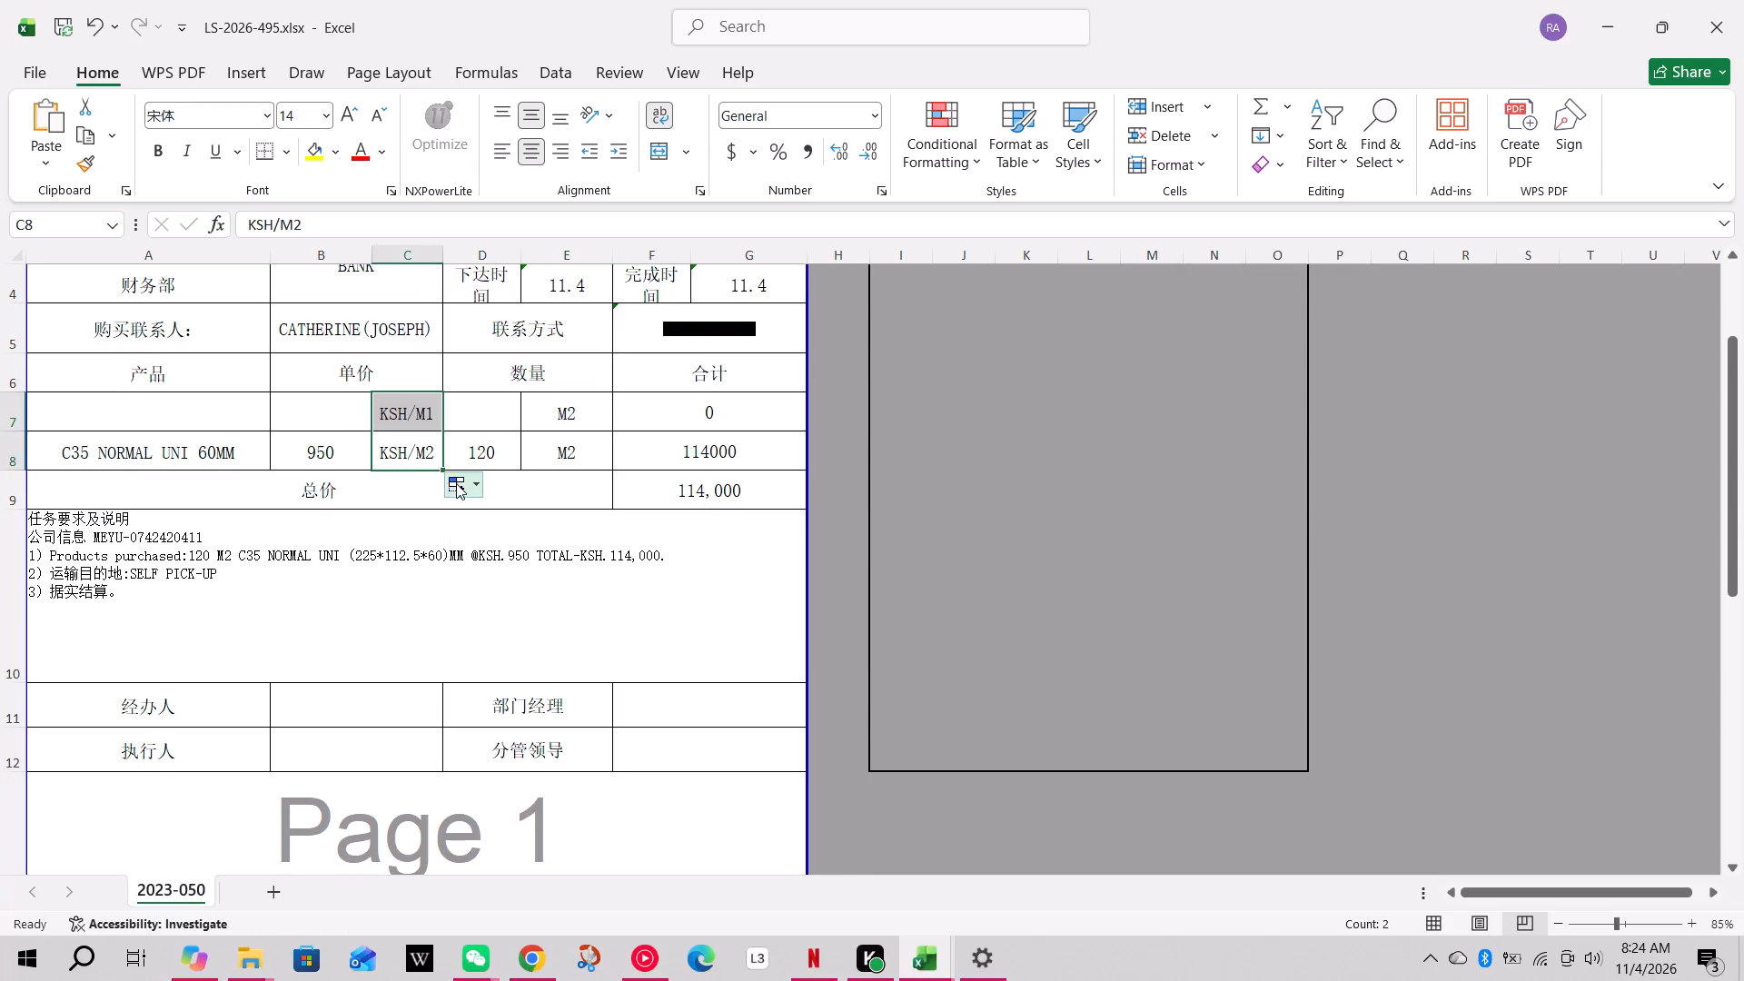
click(456, 483)
click(462, 506)
click(173, 407)
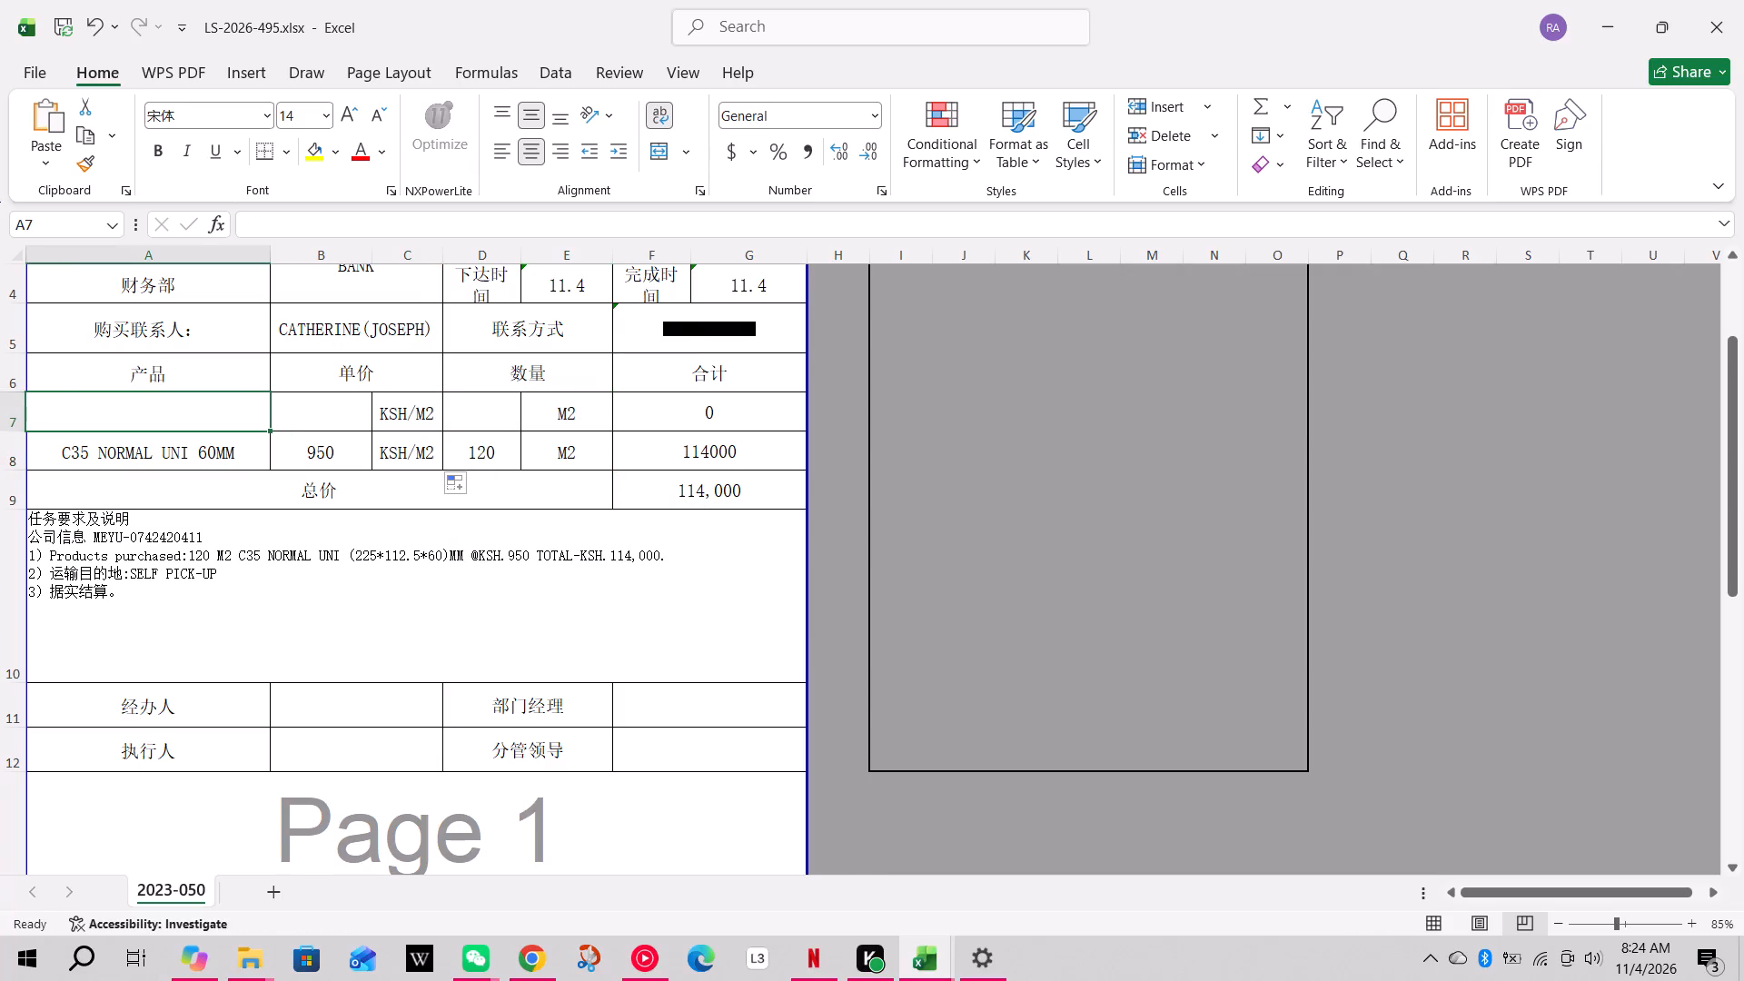
Extend the 正联 grand total (总价) formula to =F8+F7 so it covers both product rows.
click(735, 489)
click(303, 219)
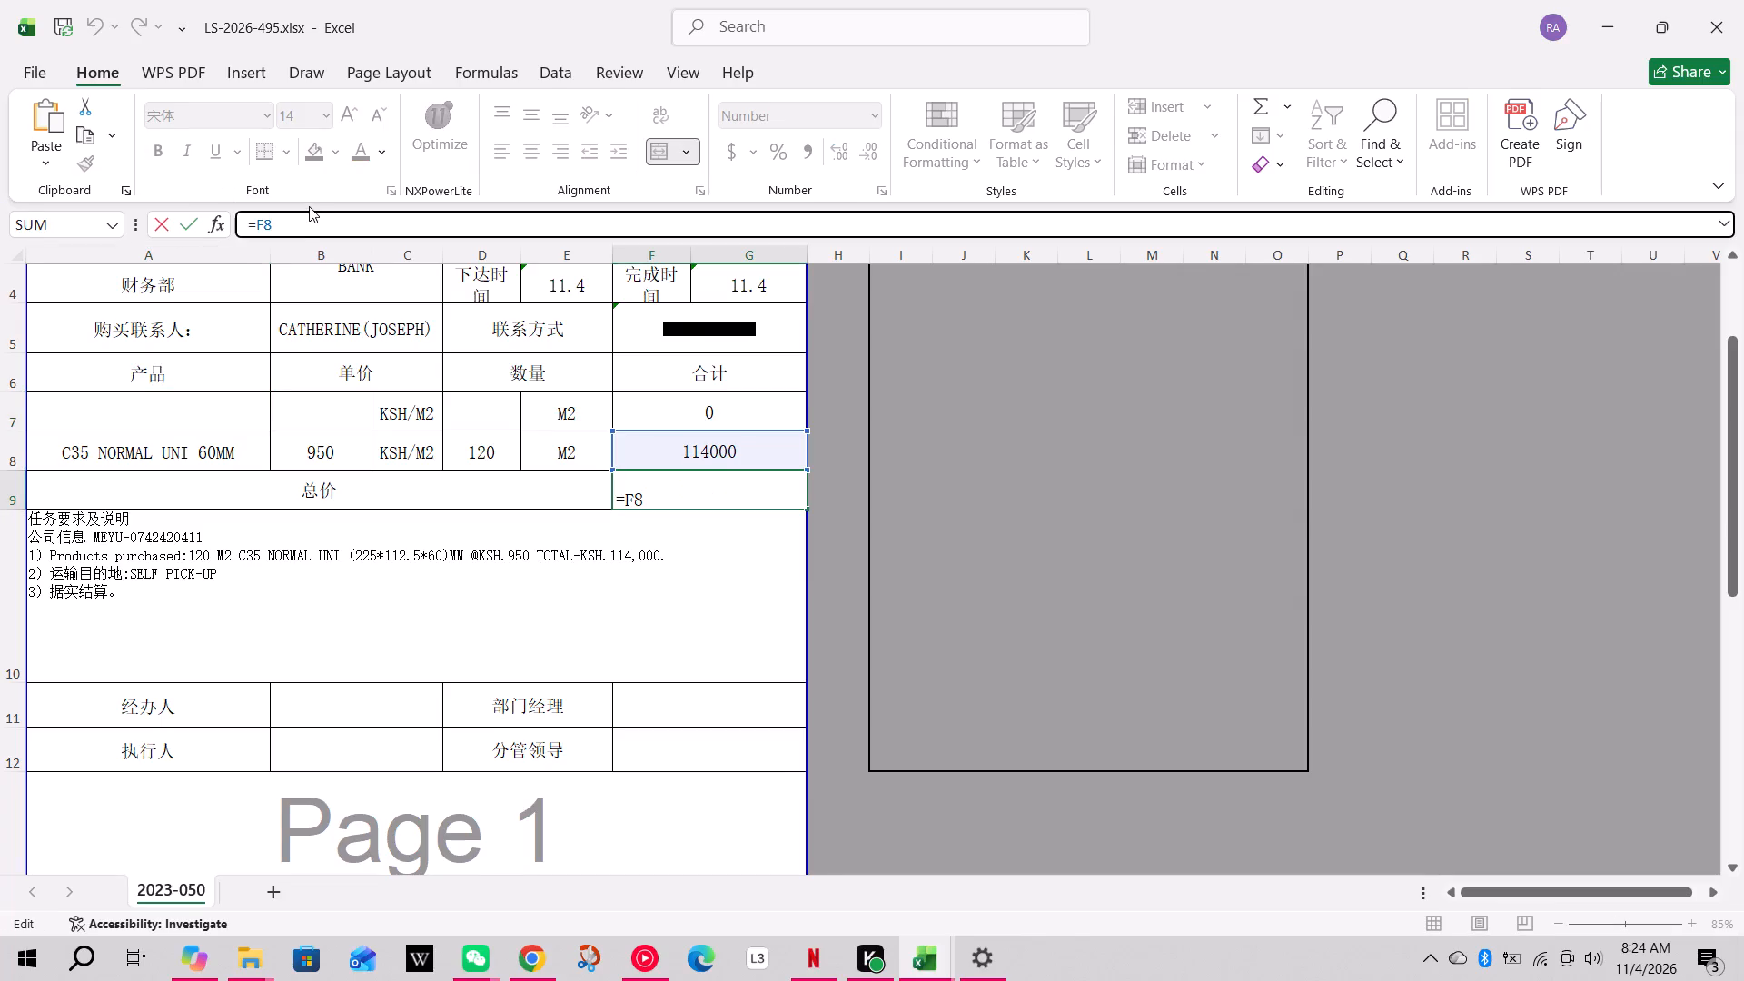
key(shift+plus)
click(702, 412)
key(Return)
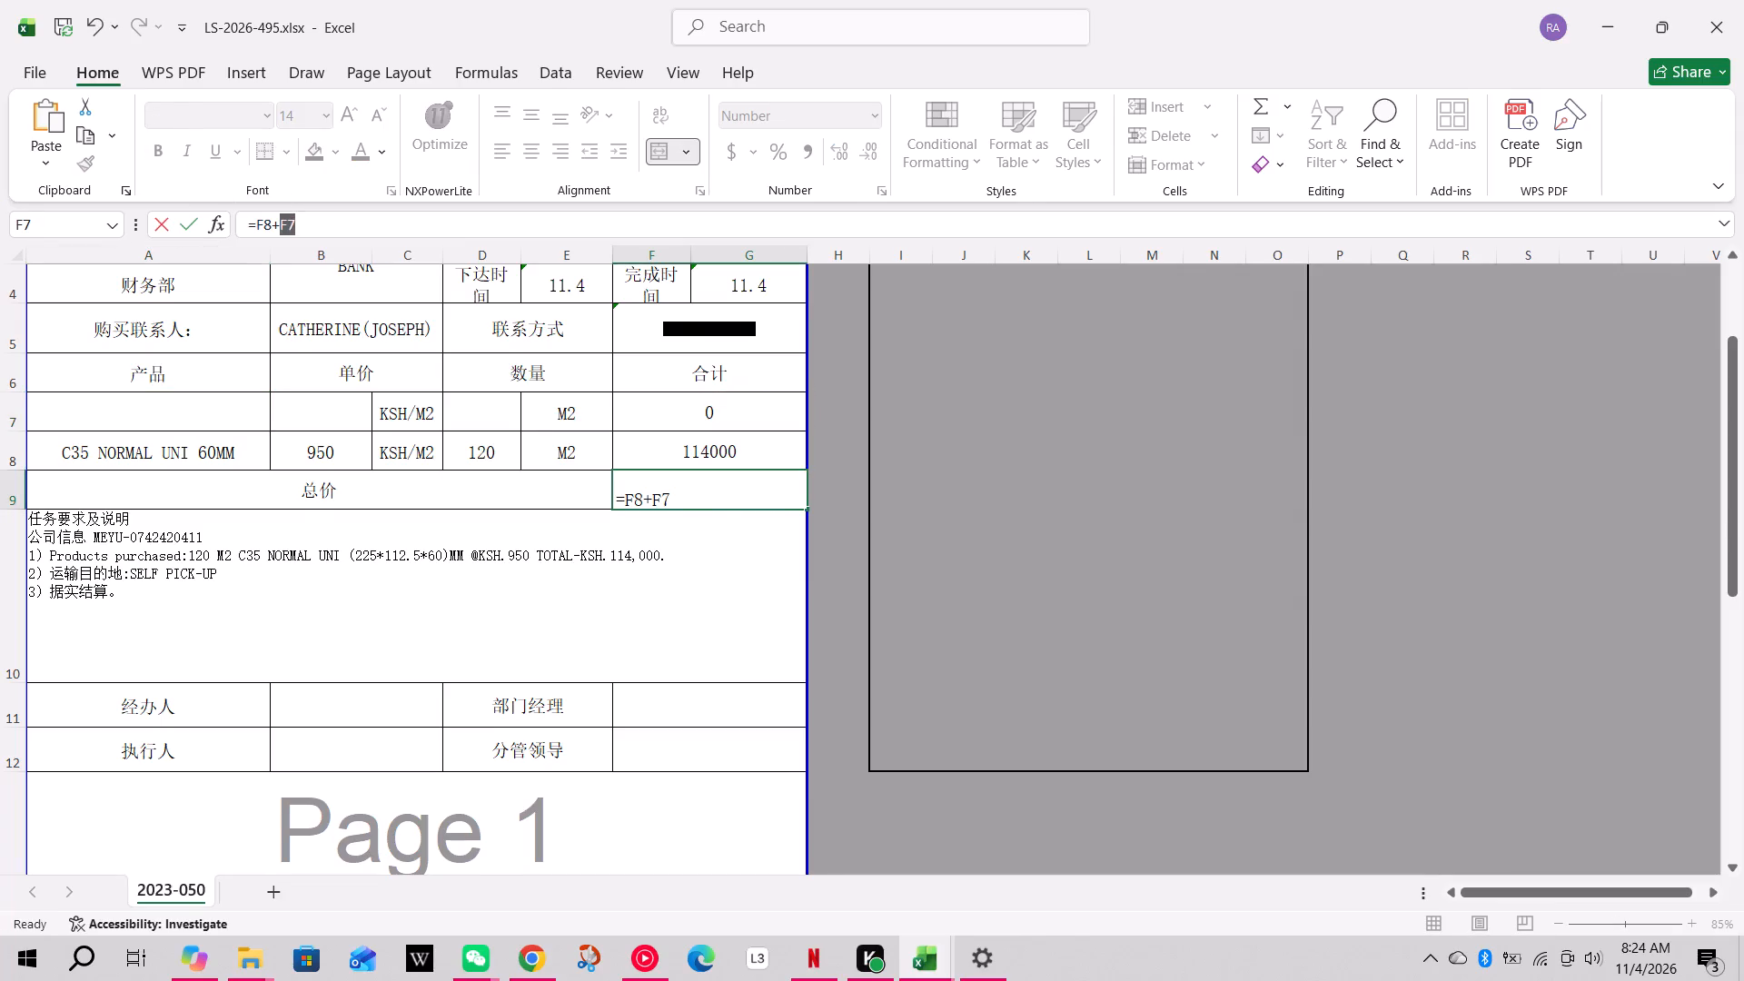
Fill the empty 正联 product row with C35 NORMAL QUAD 60MM, unit price 950 and quantity 565.
click(208, 405)
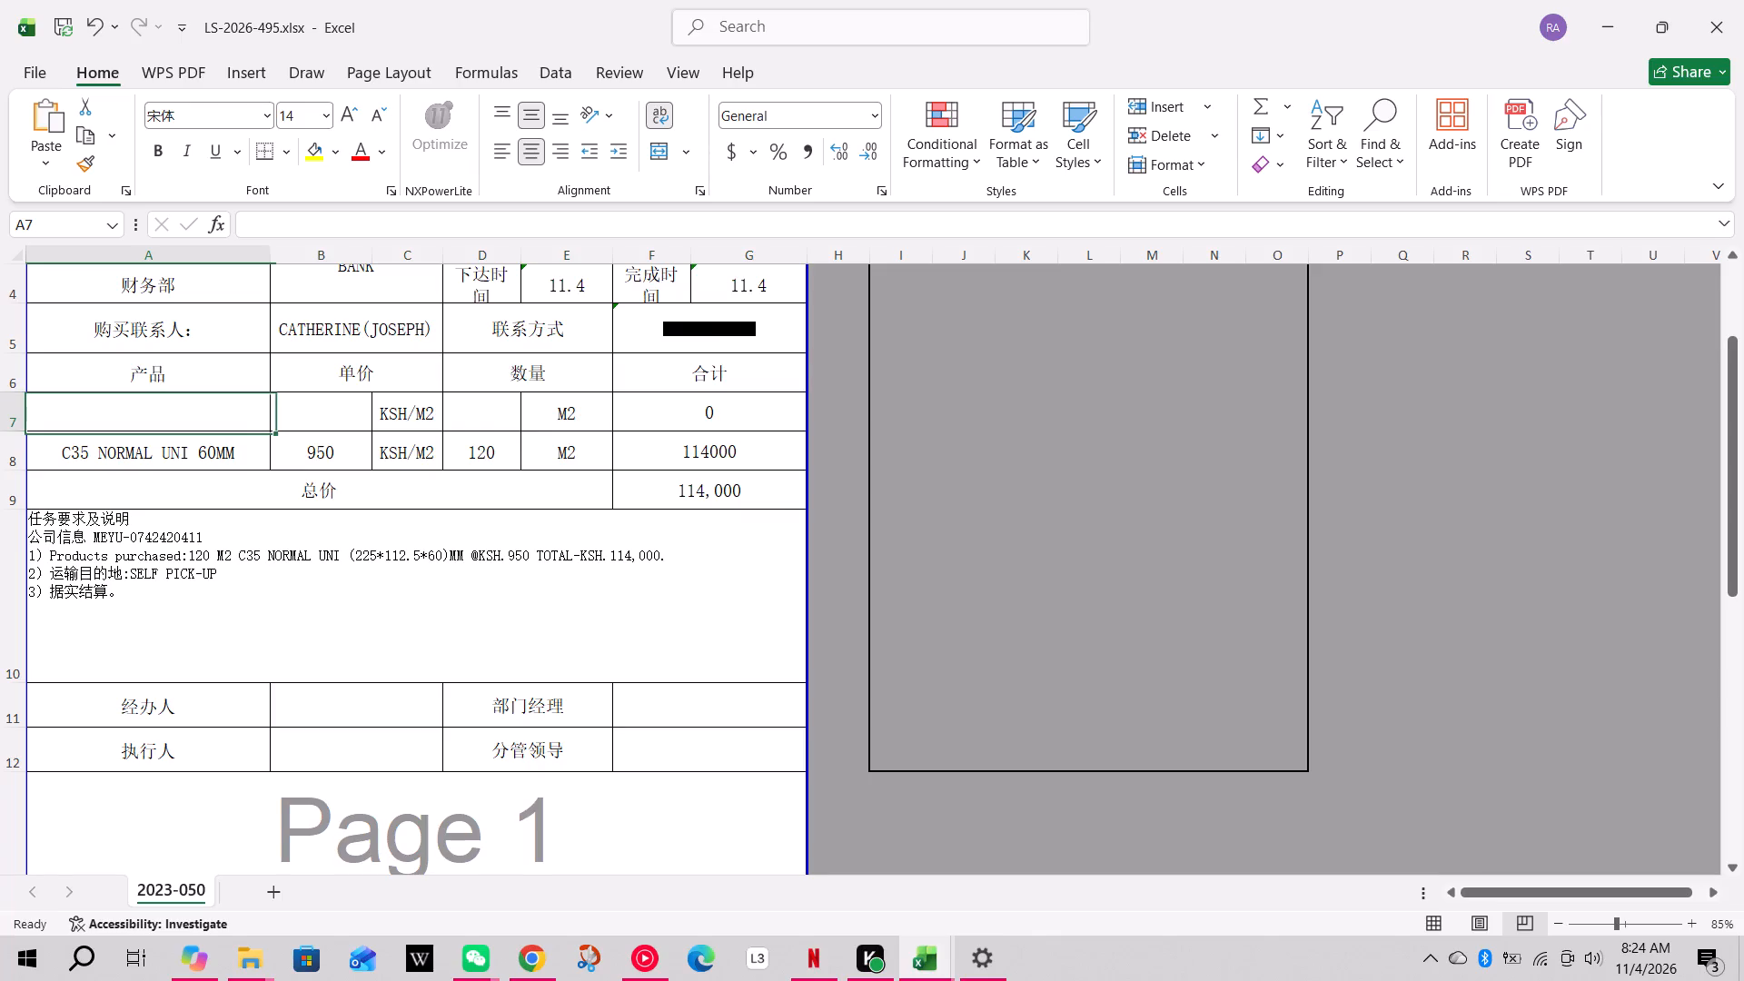
text(C35)
key(space)
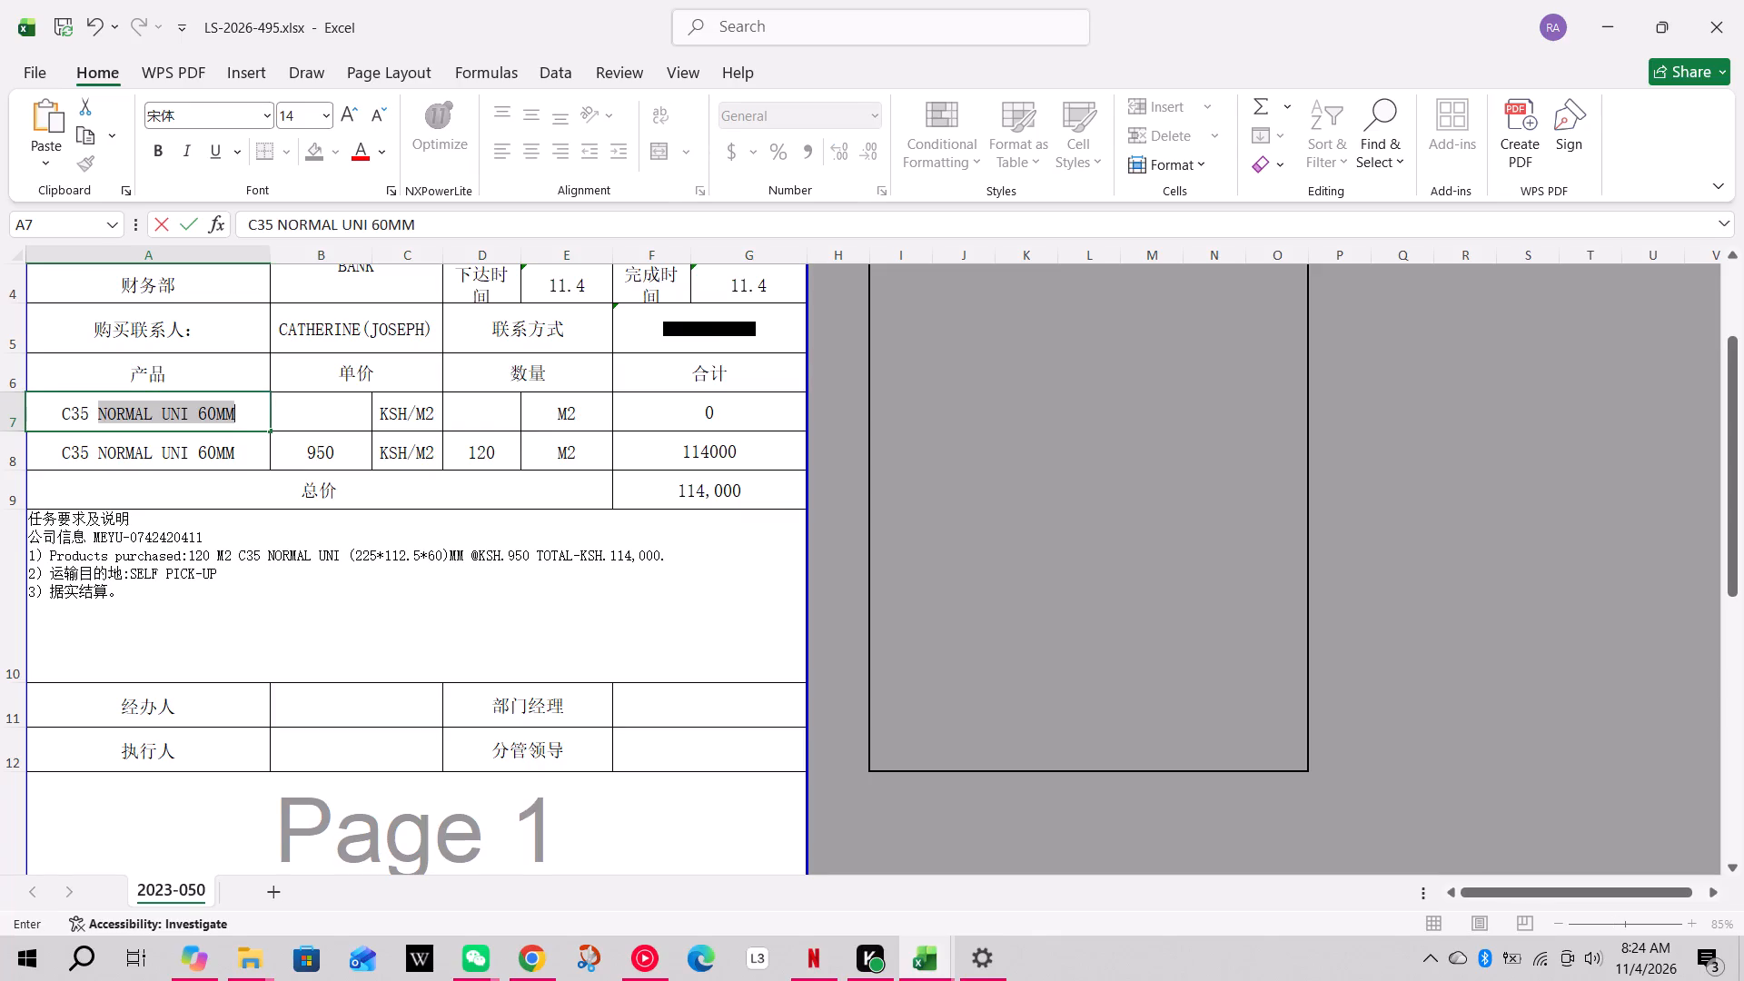
text(NORMAL QUAD 60MM)
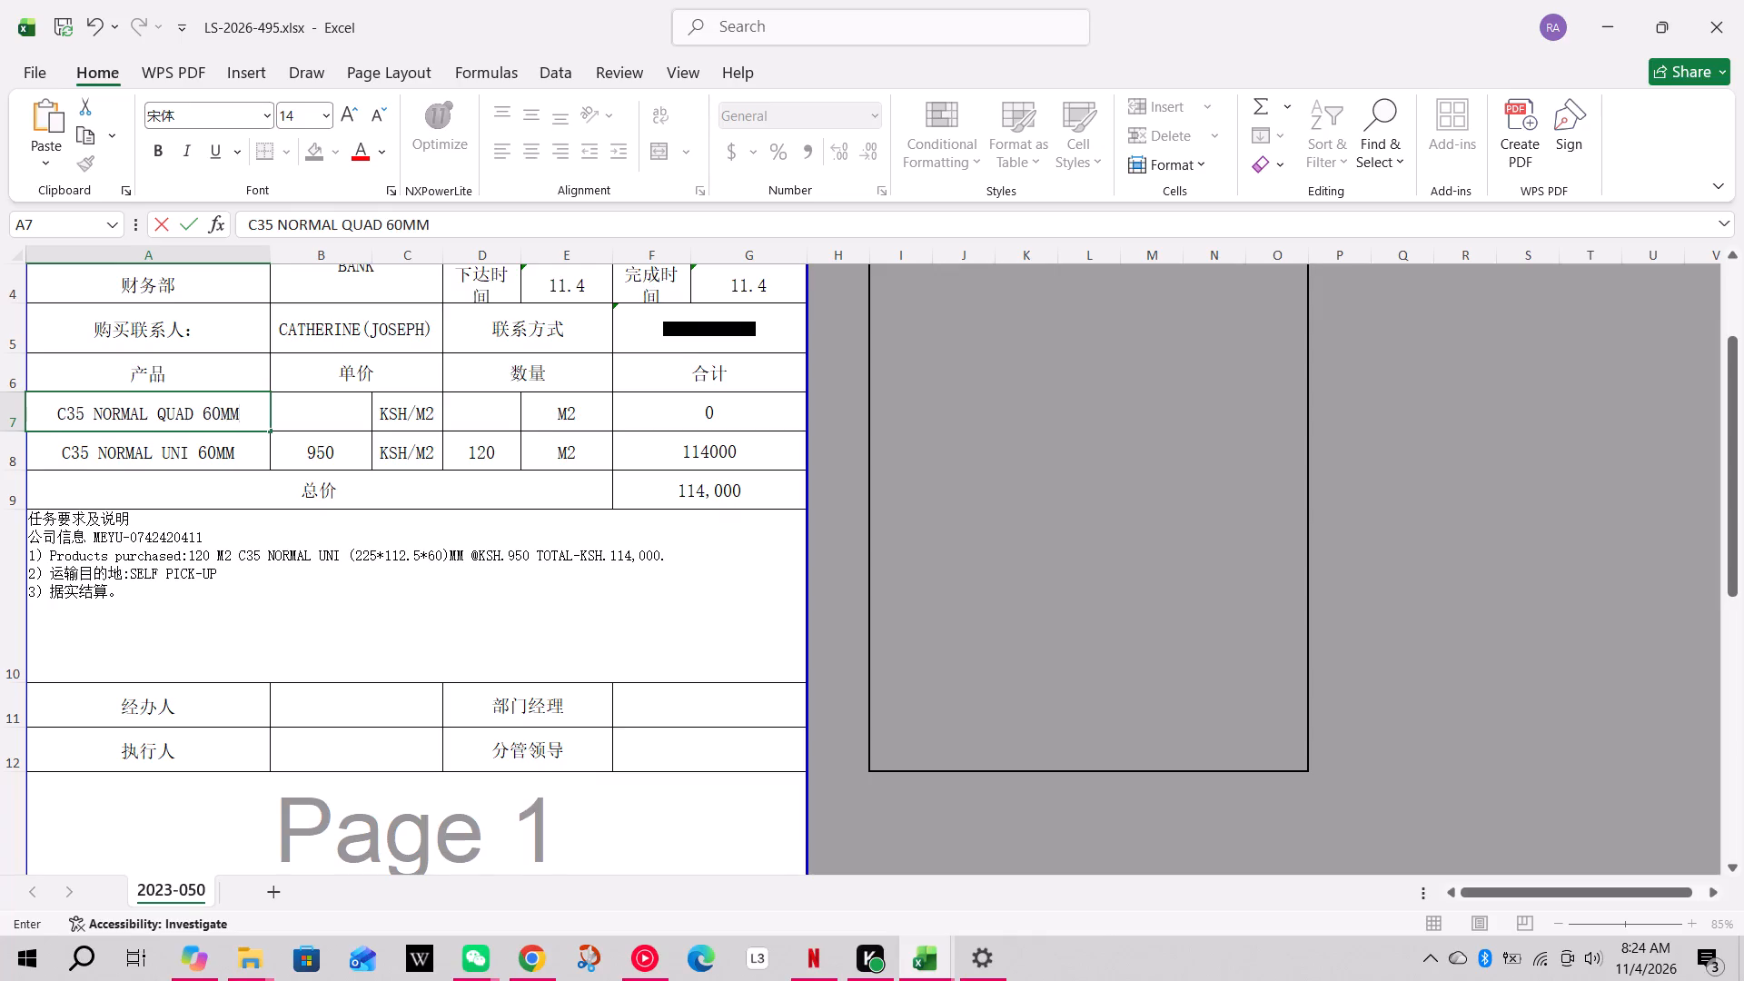
key(Right)
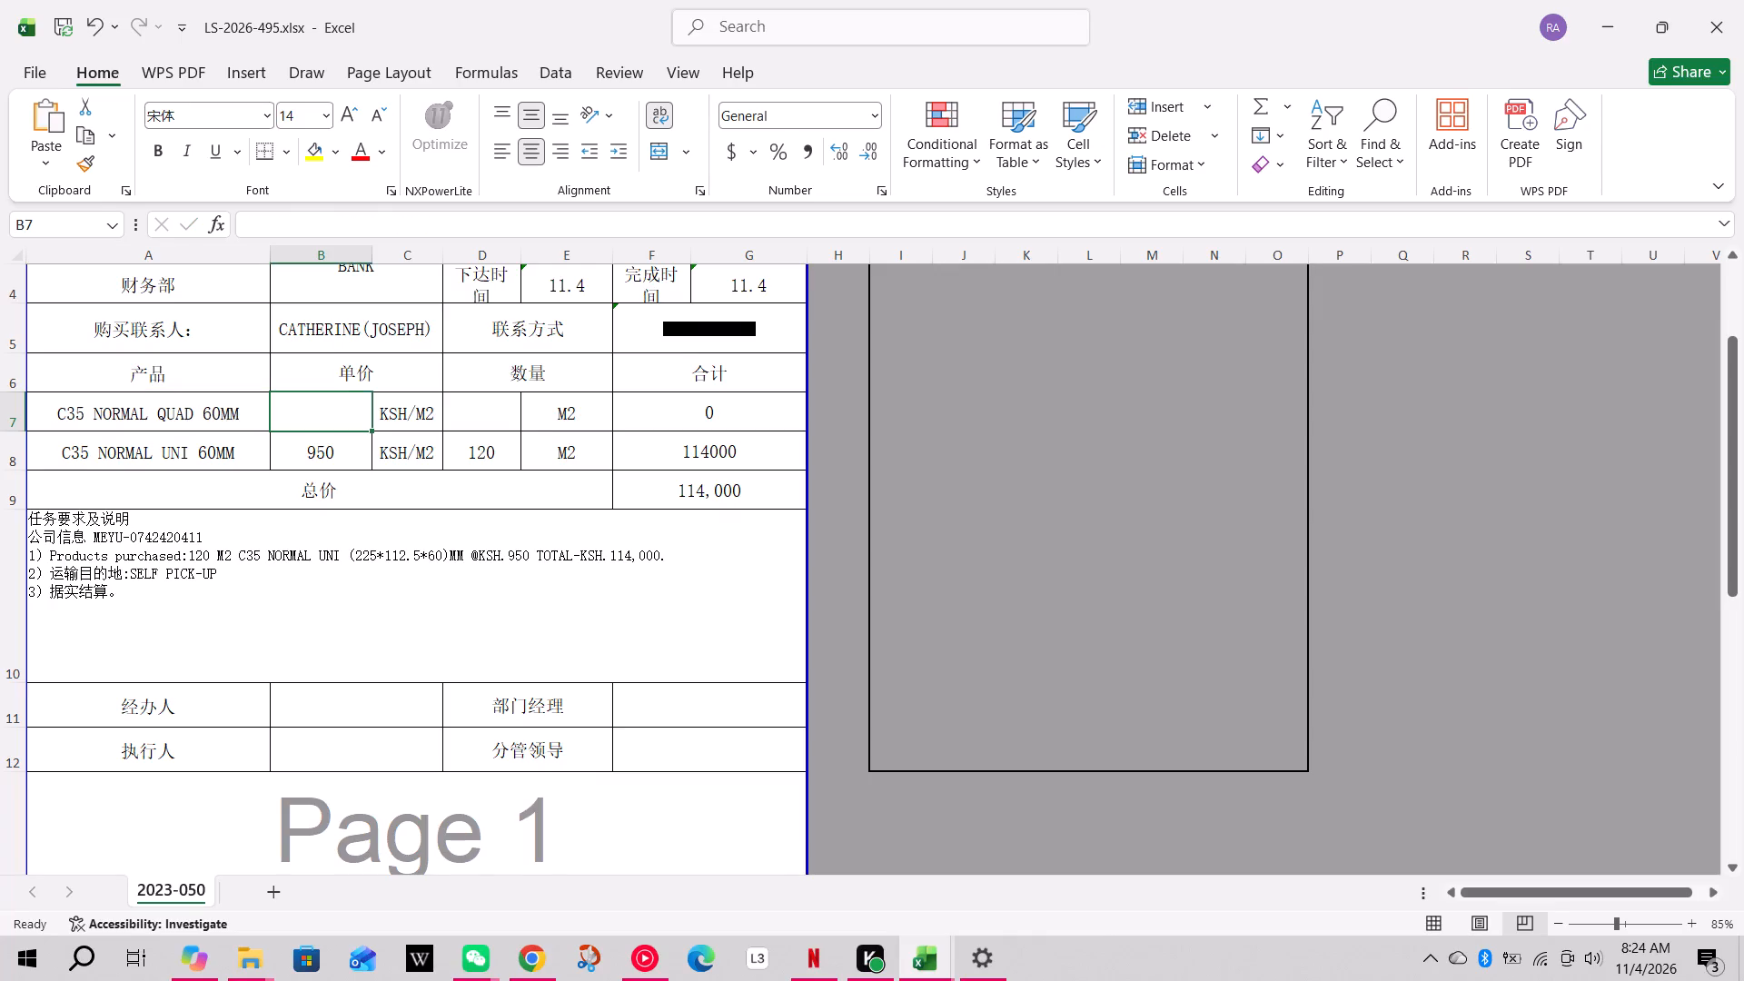
text(950)
key(Right)
key(Right)
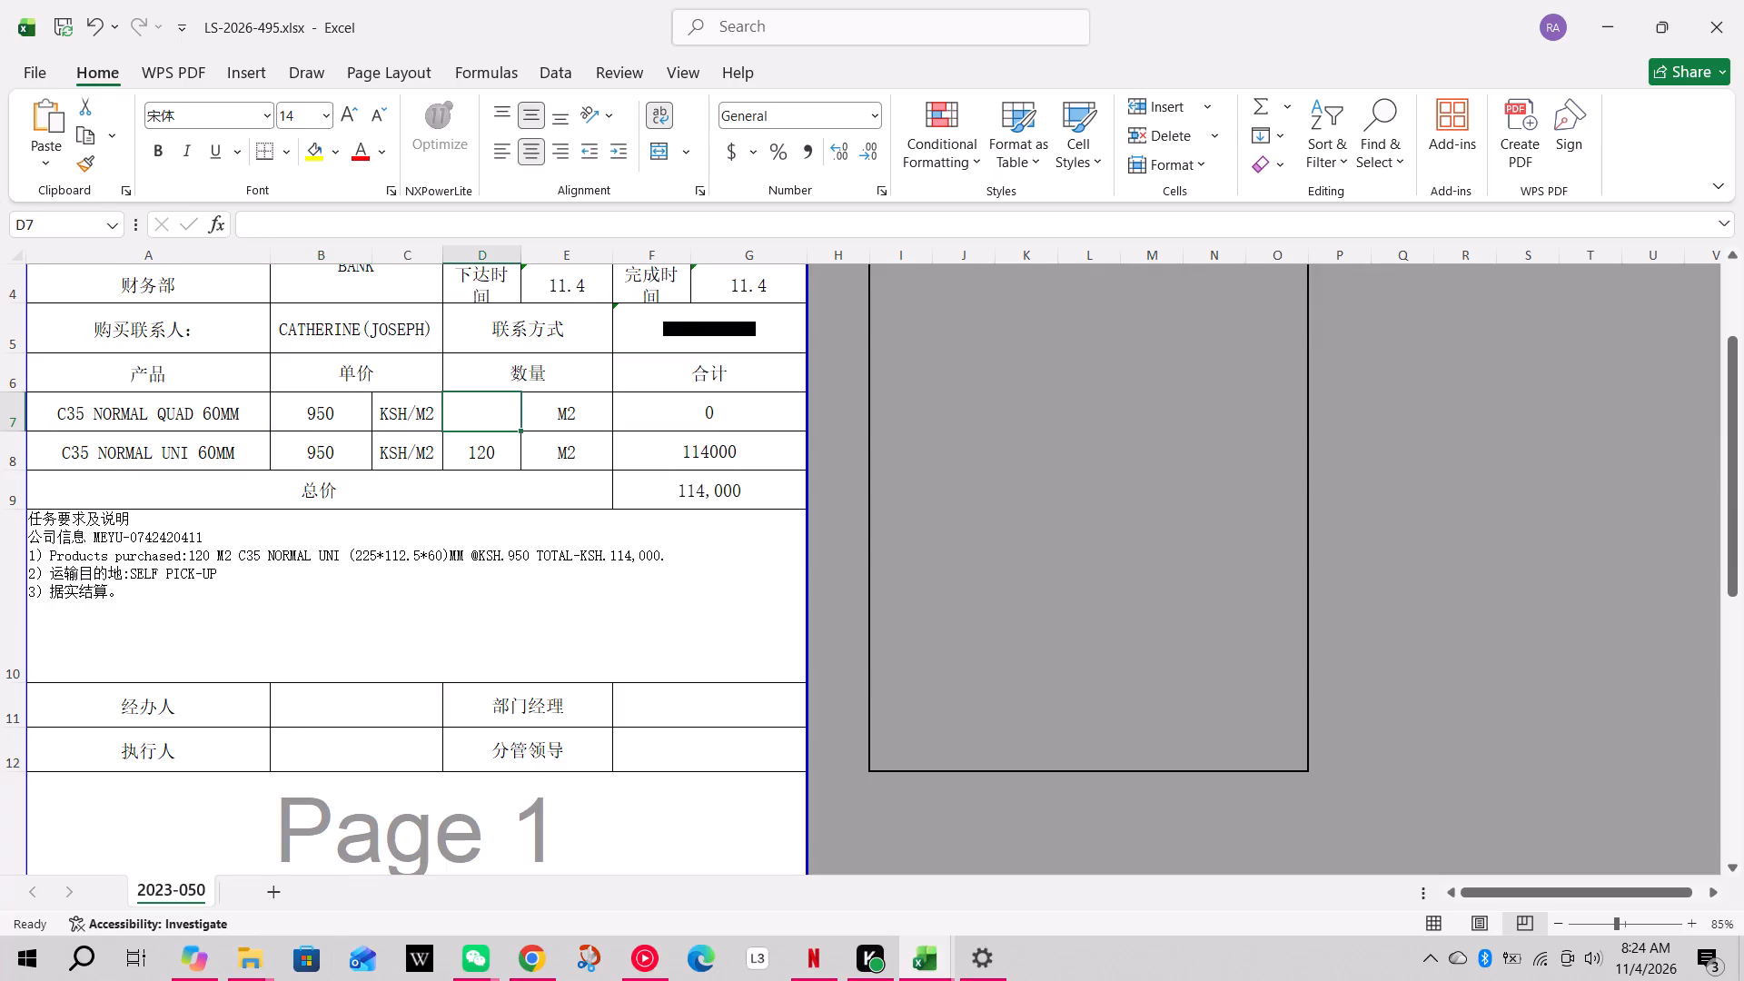
text(565)
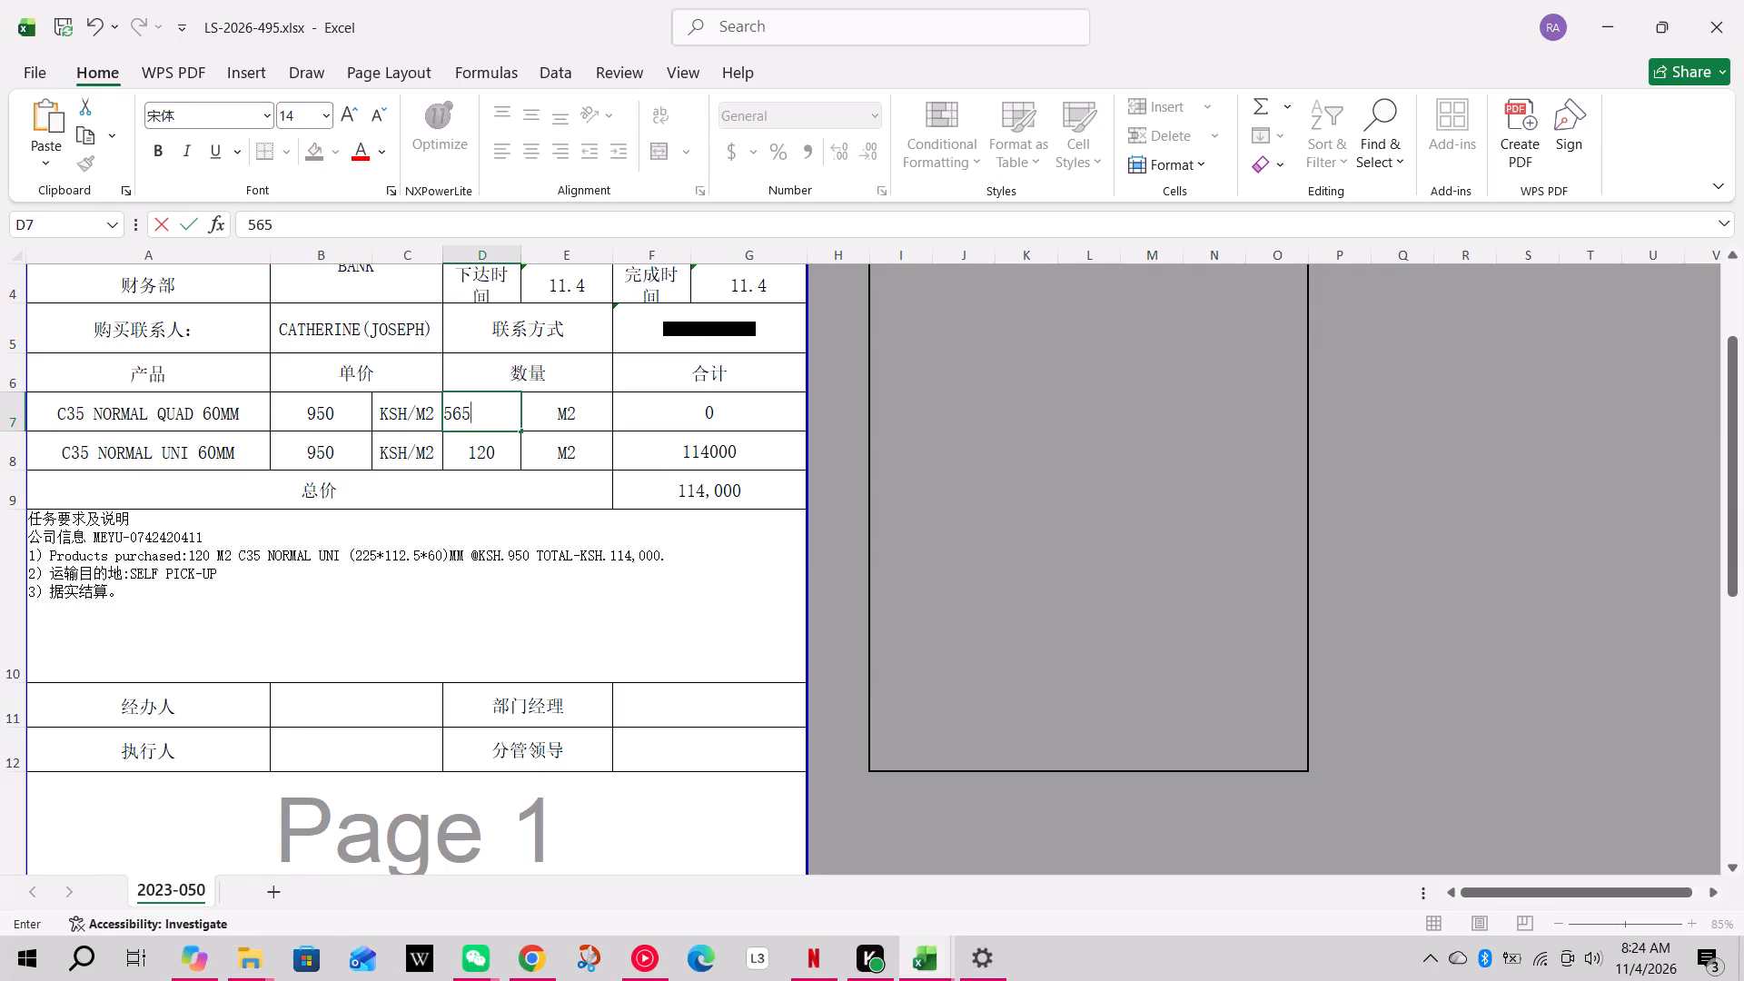
Change the second 正联 product row to C49 NORMAL QUAD 80MM, with unit price 1250 and quantity 45.
click(246, 461)
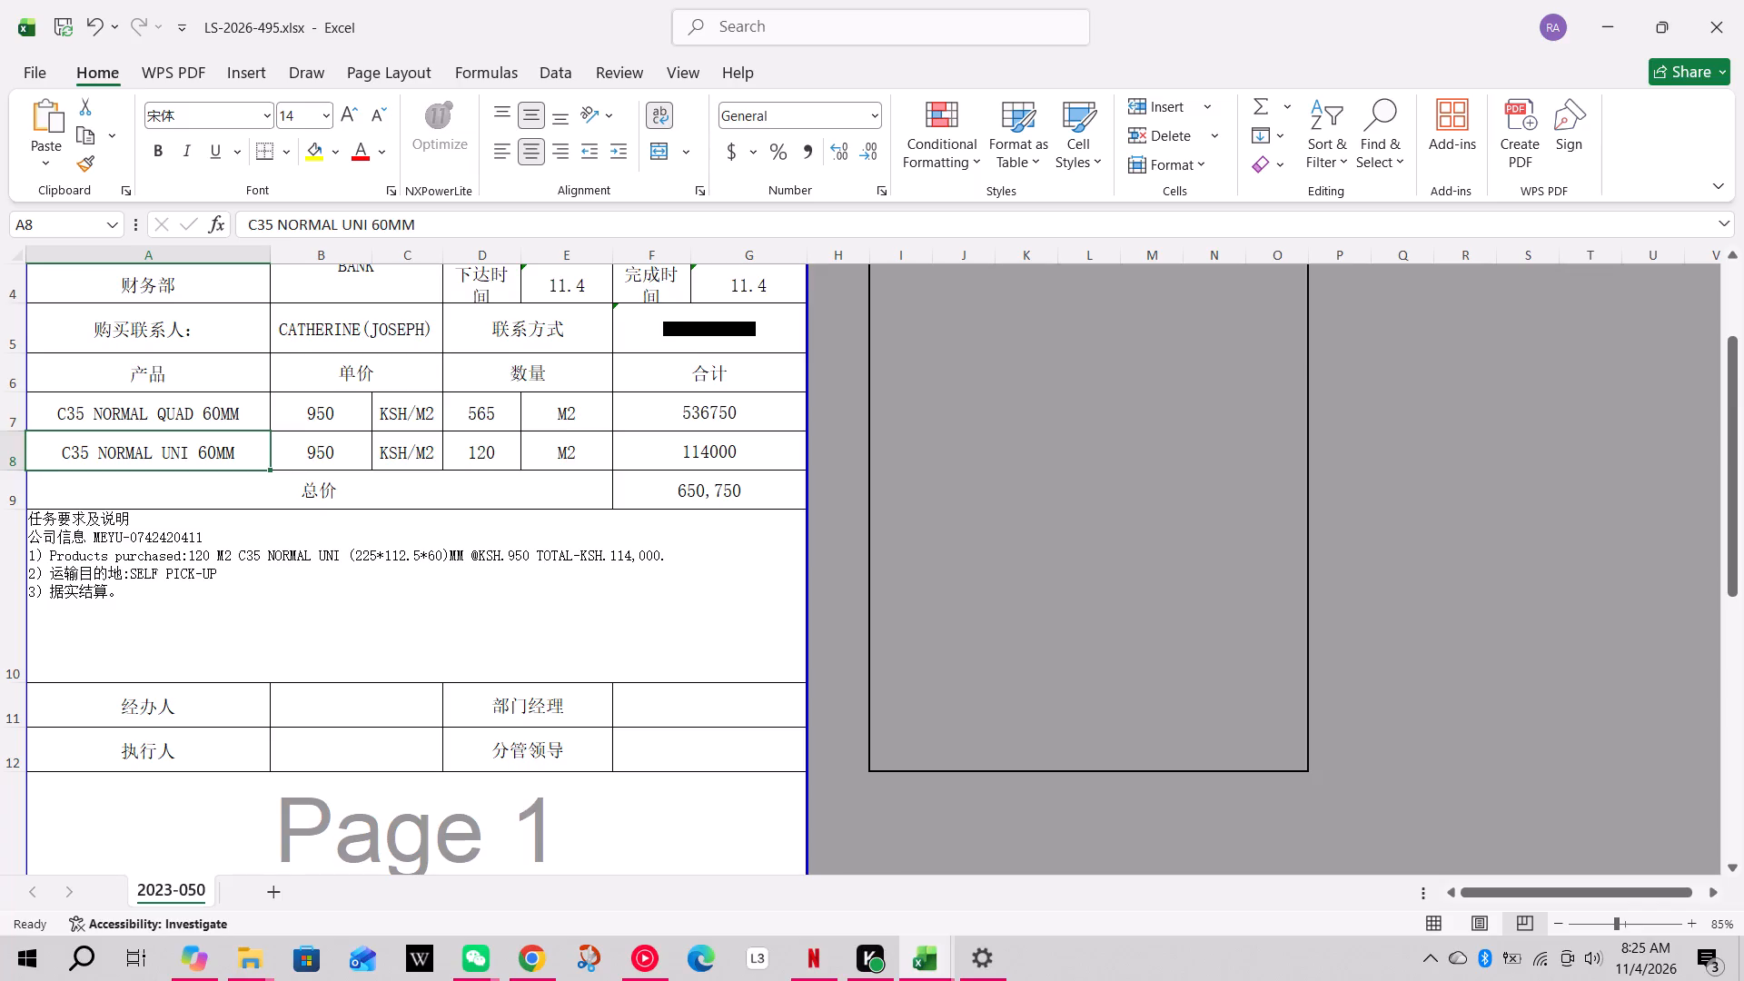
text(C4)
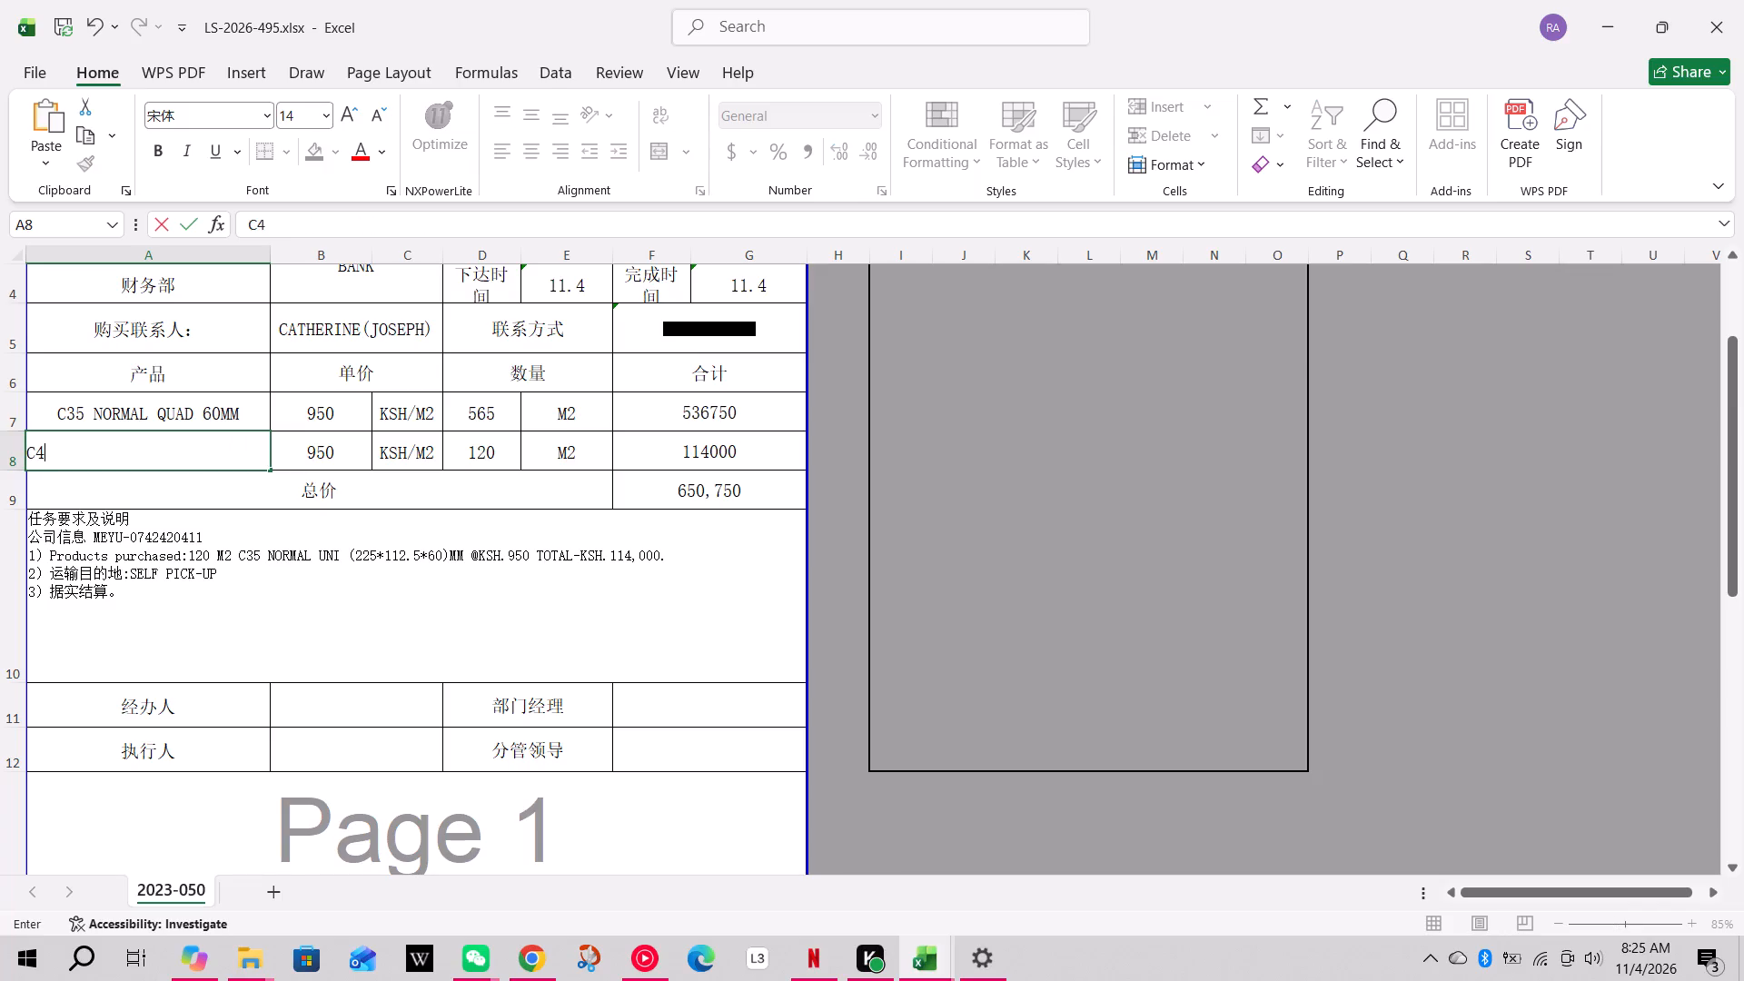
text(9)
key(space)
text(NORMAL QUAD)
key(space)
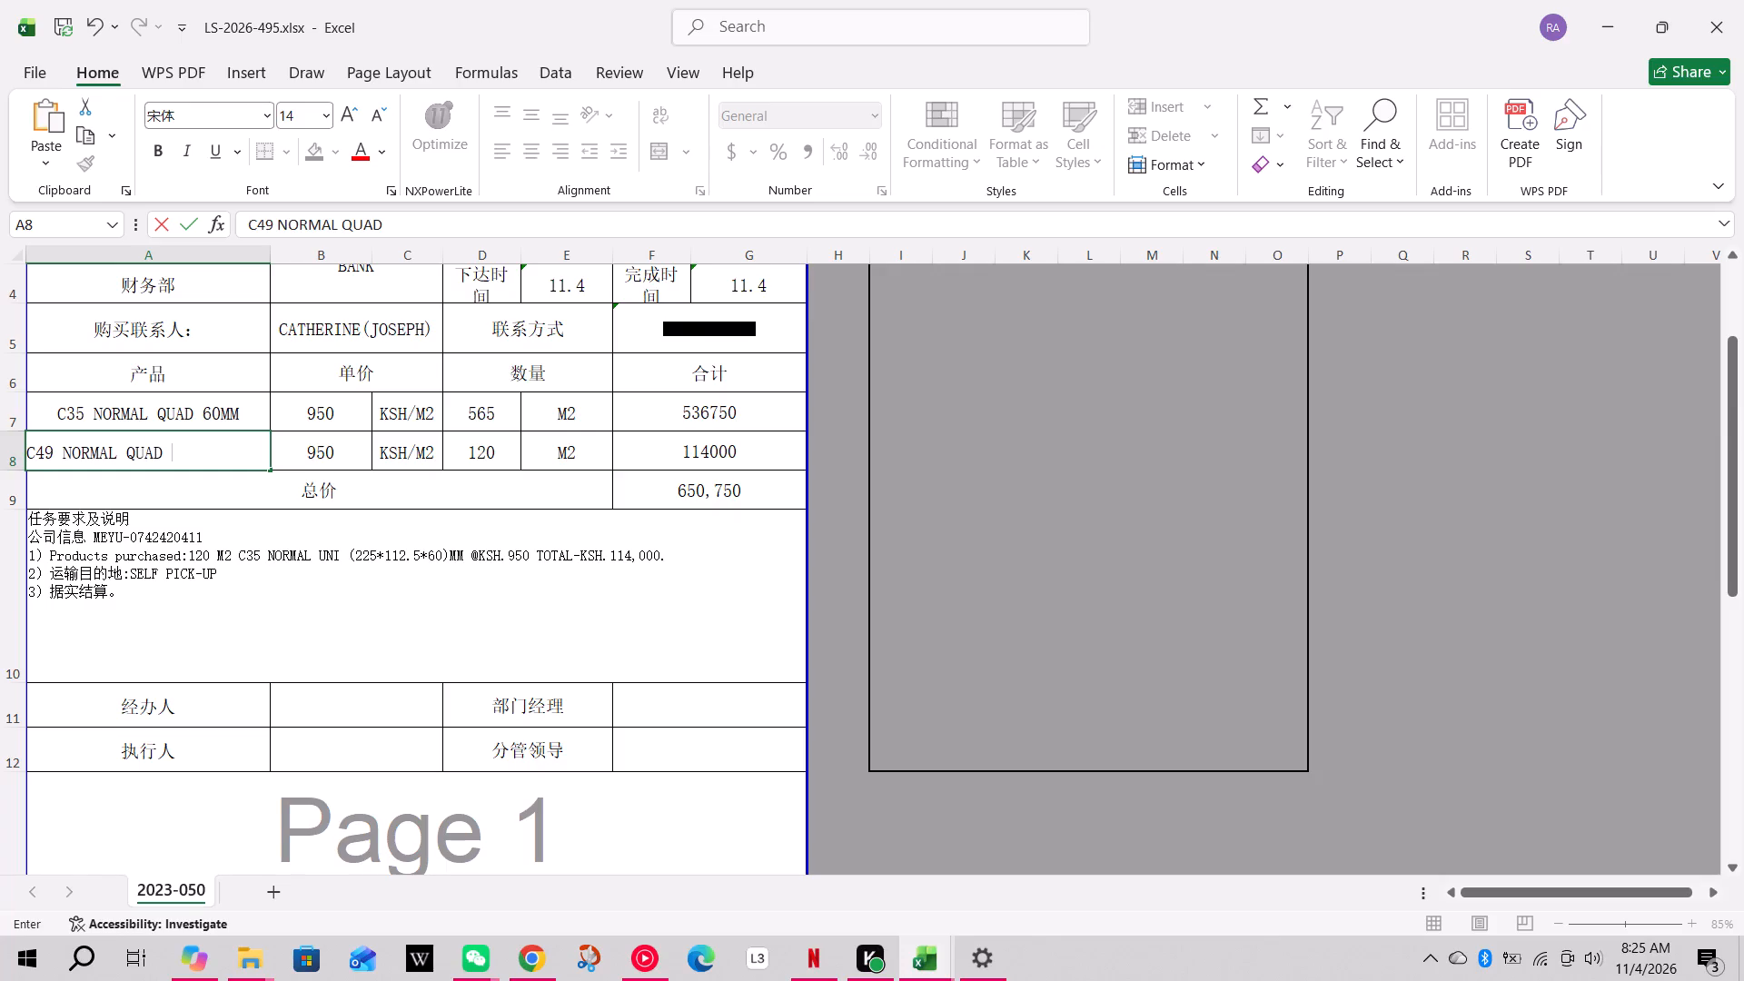
text(80MM)
click(355, 452)
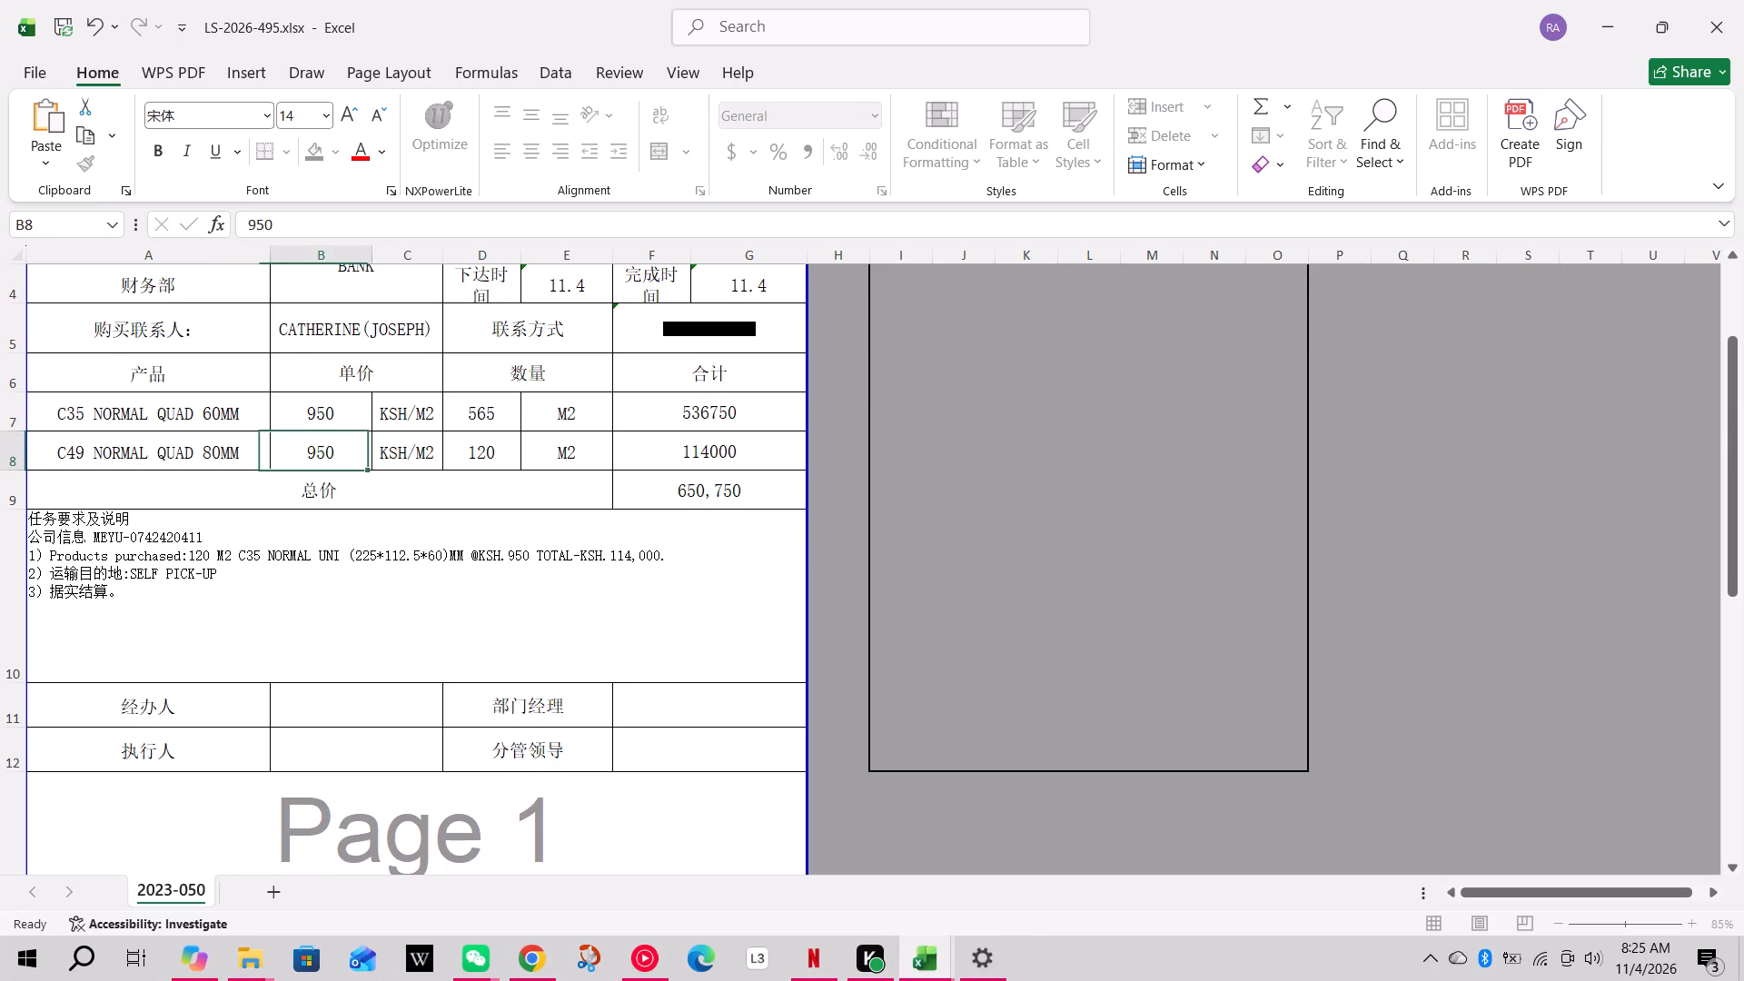
text(1250)
key(Right)
key(Right)
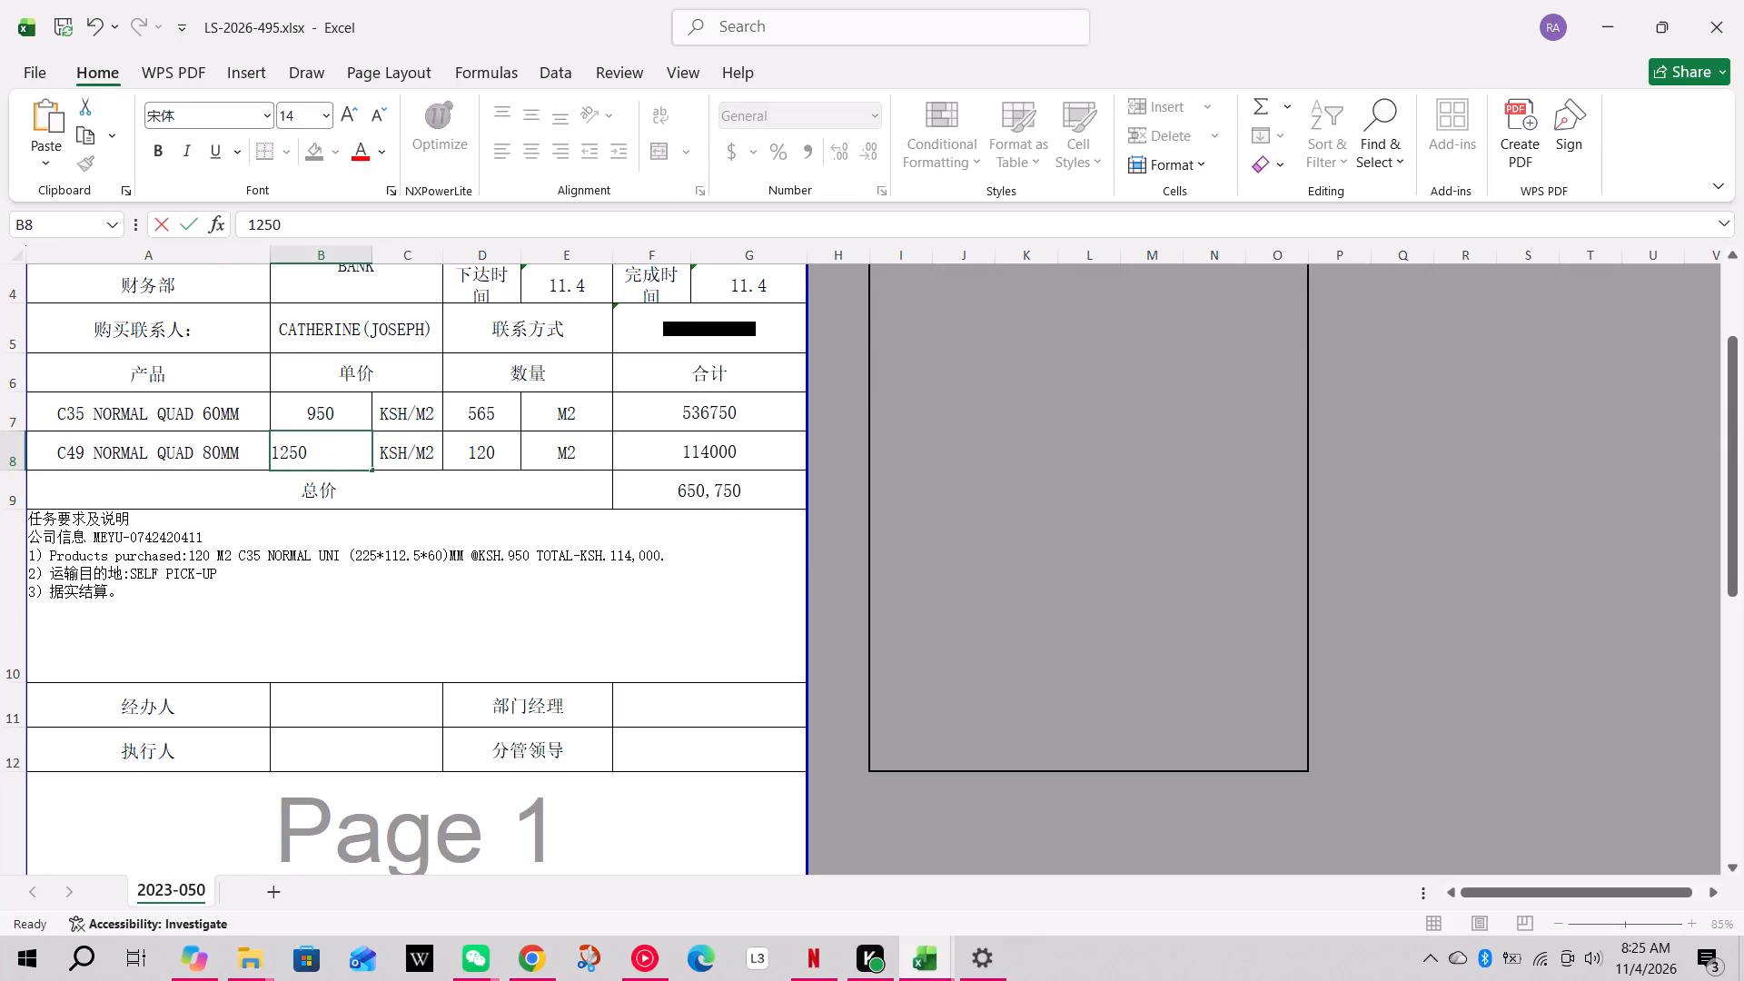
text(45)
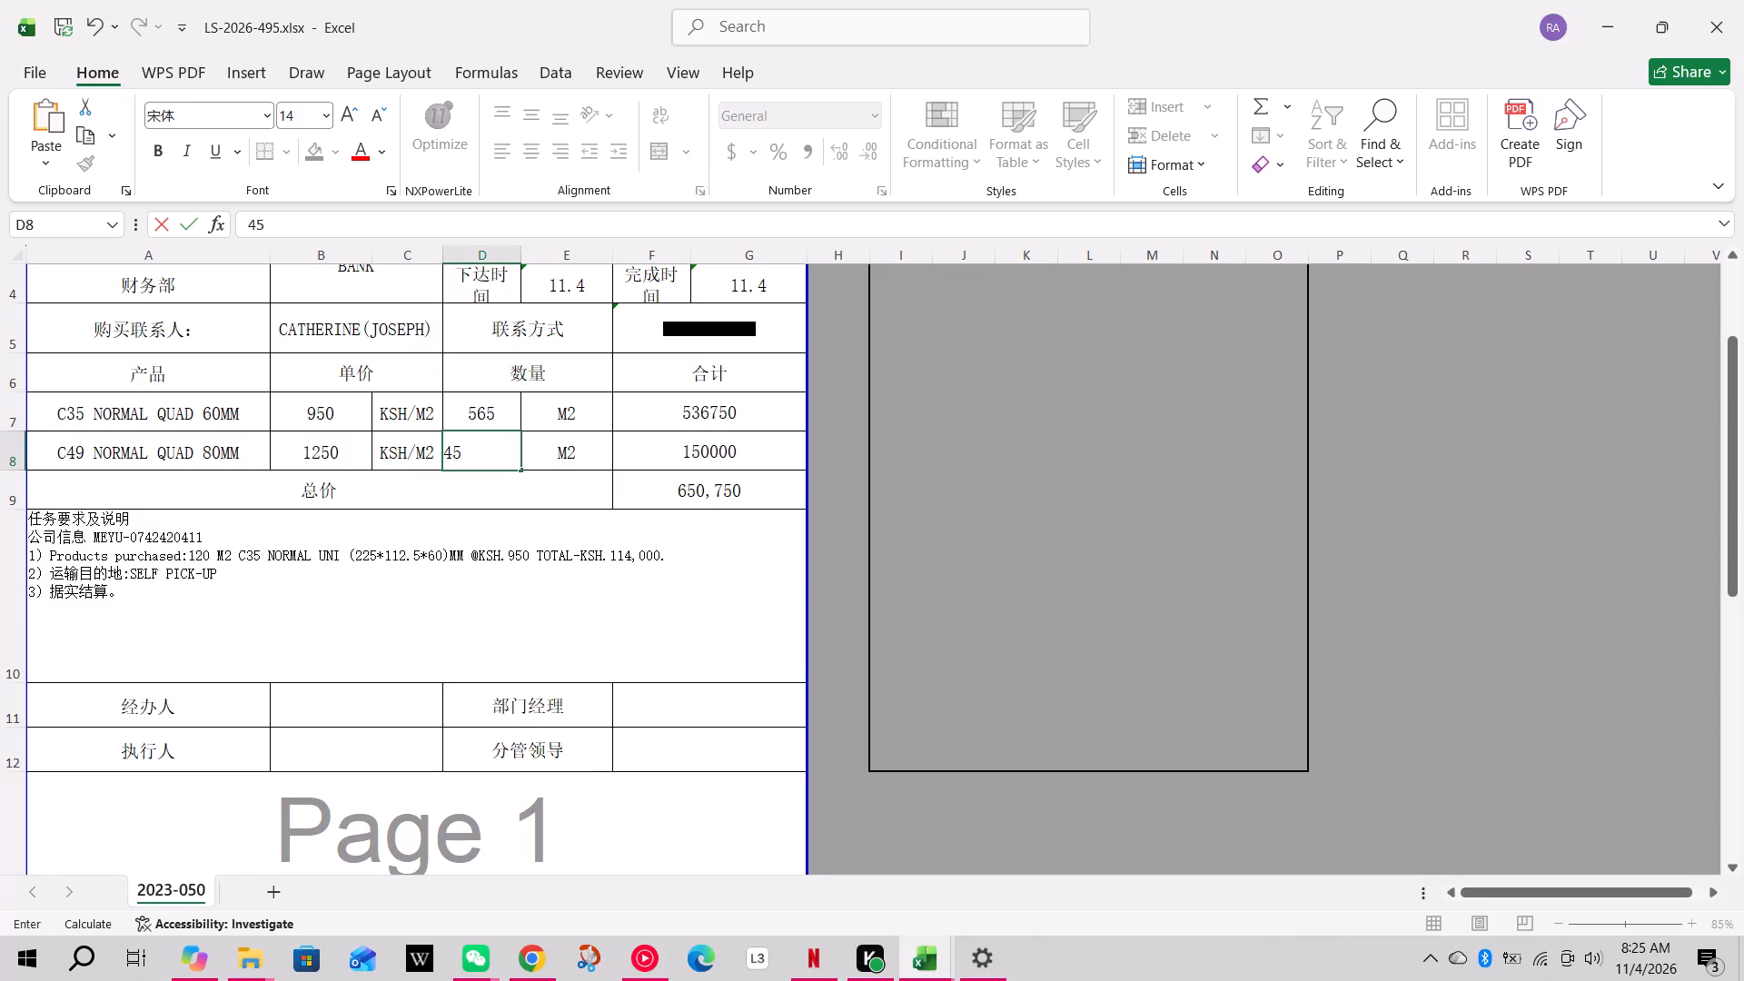
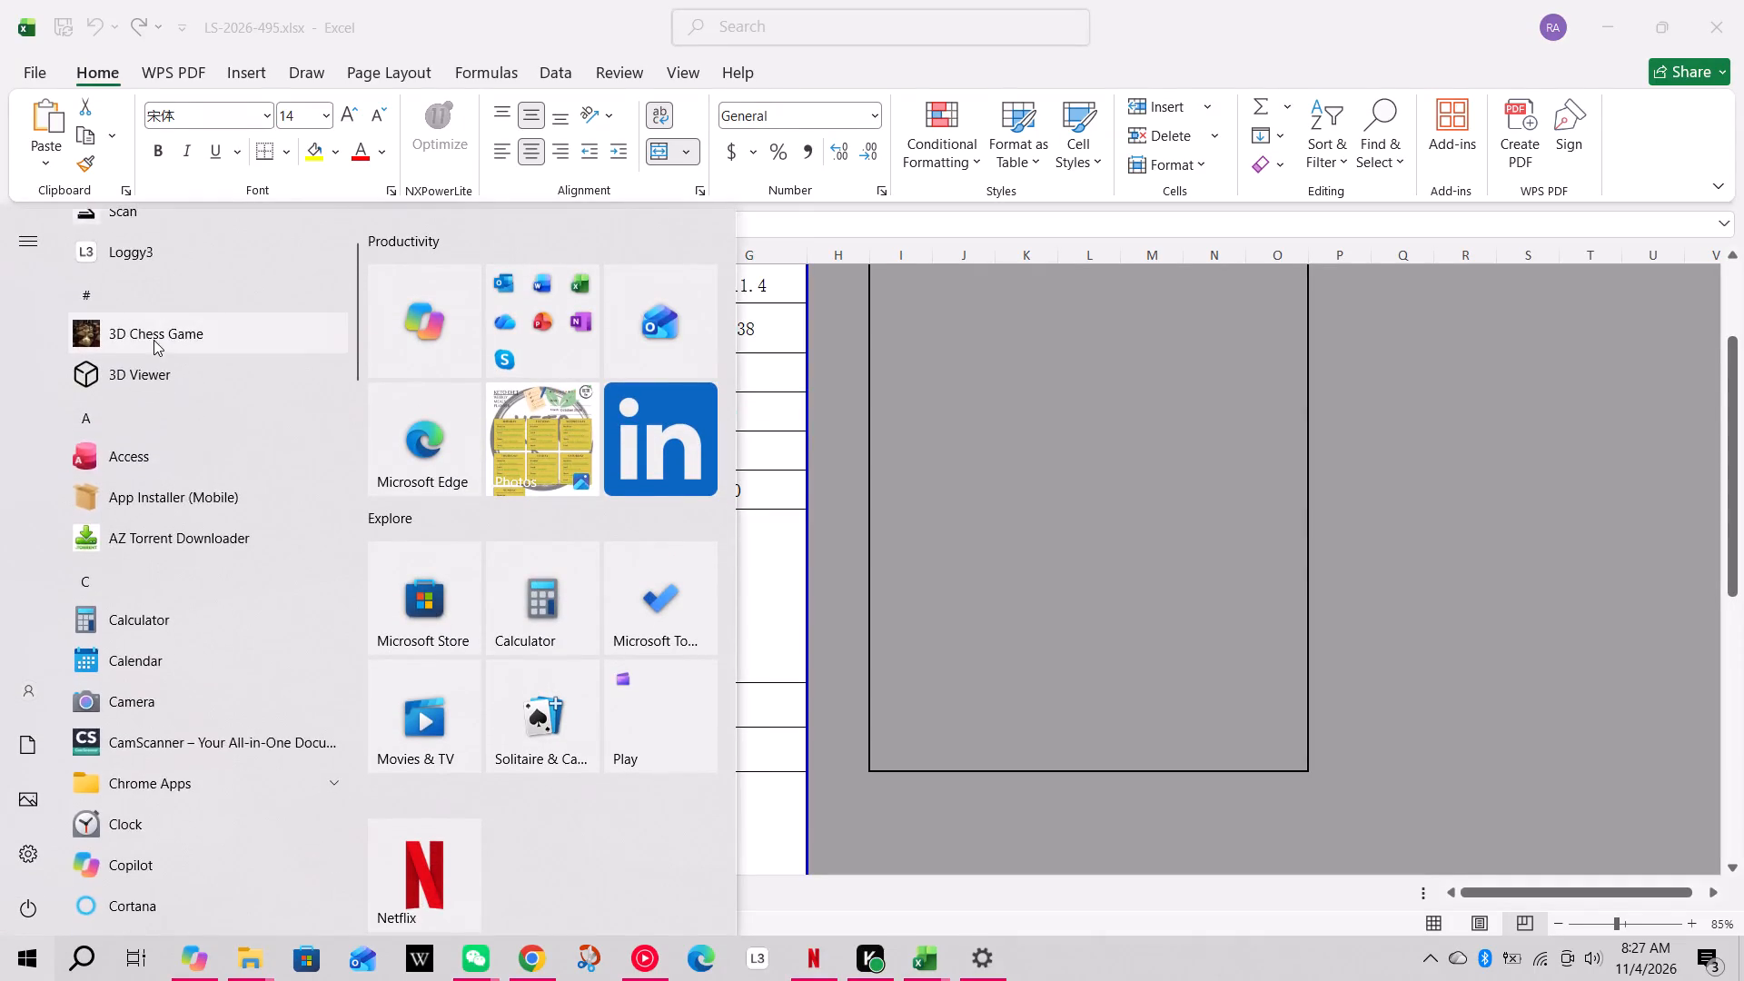
Find the Calculator among the installed apps and open it alongside the order sheet.
scroll(154, 340, down, 1)
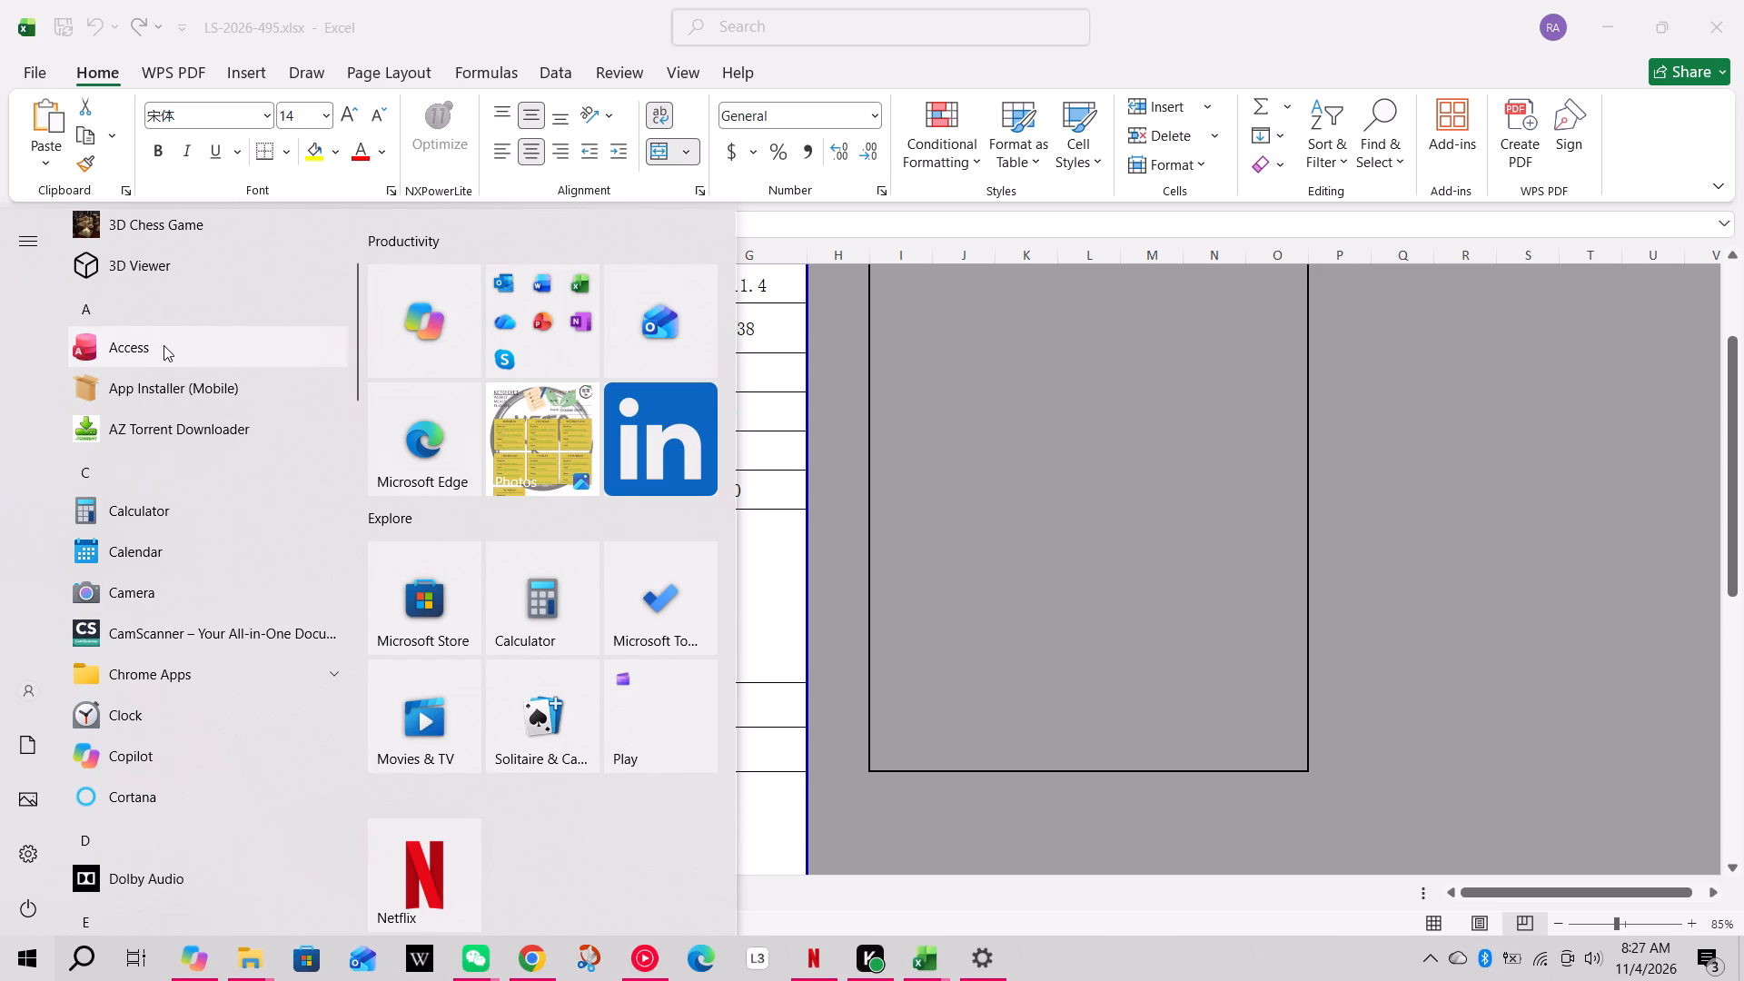
scroll(163, 345, down, 3)
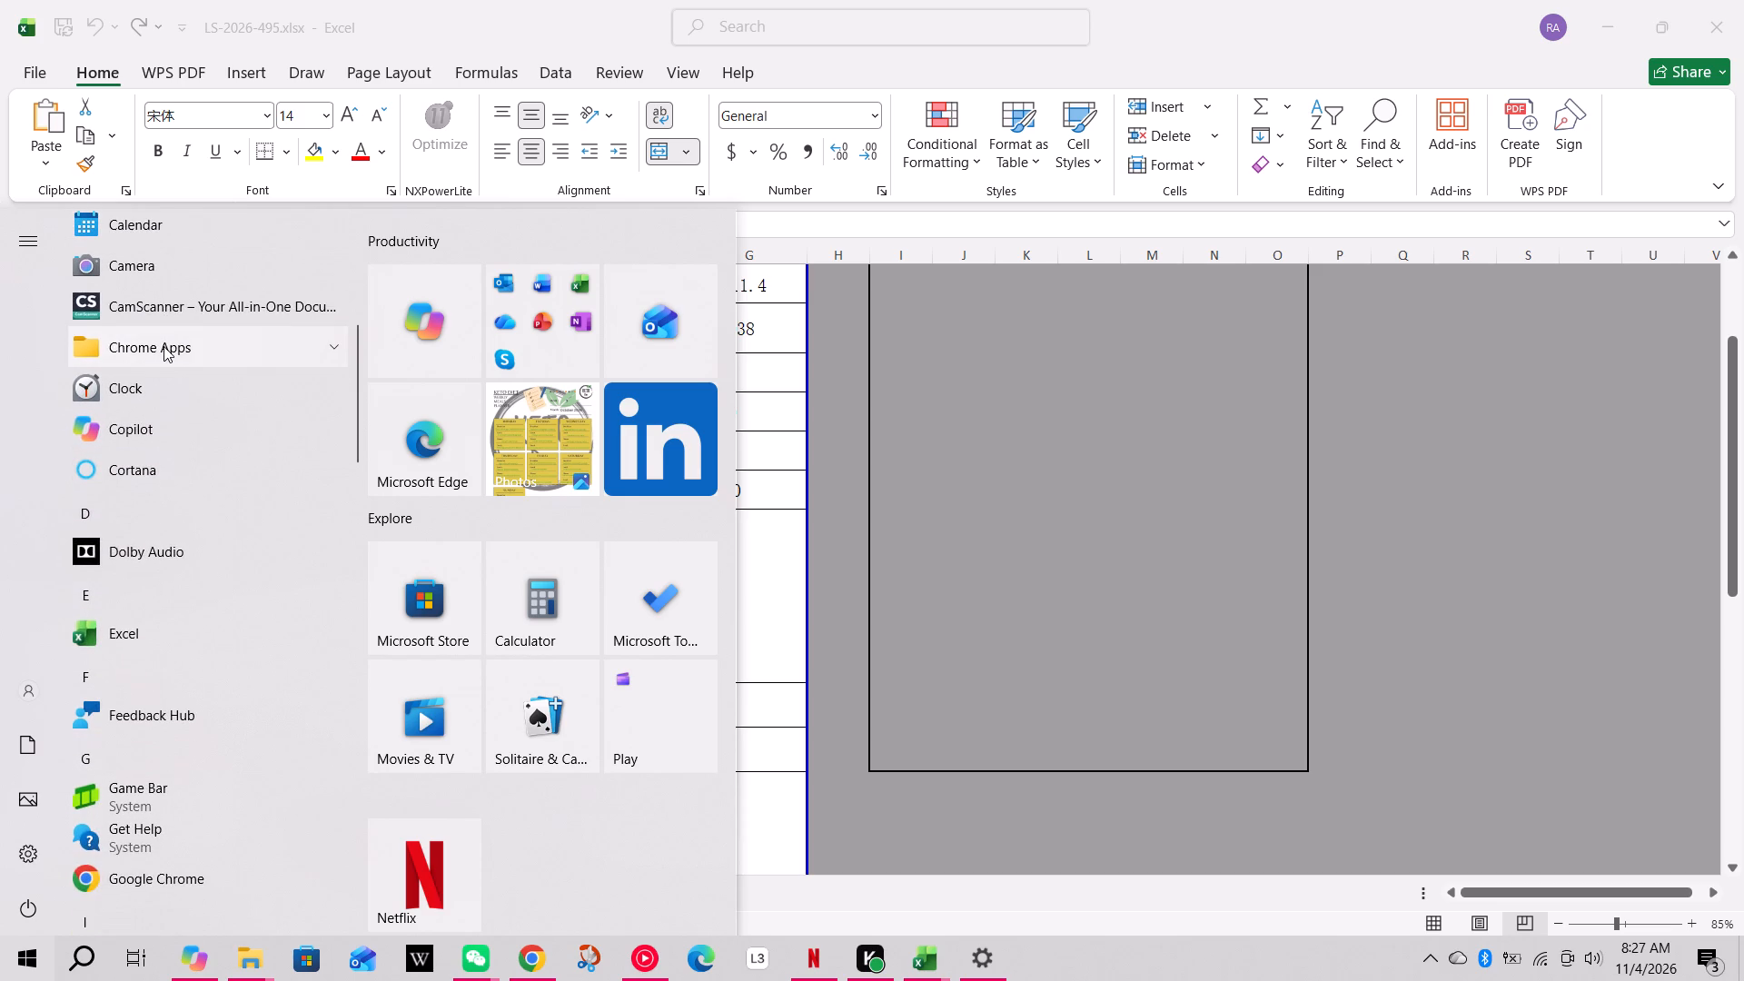
scroll(163, 346, down, 2)
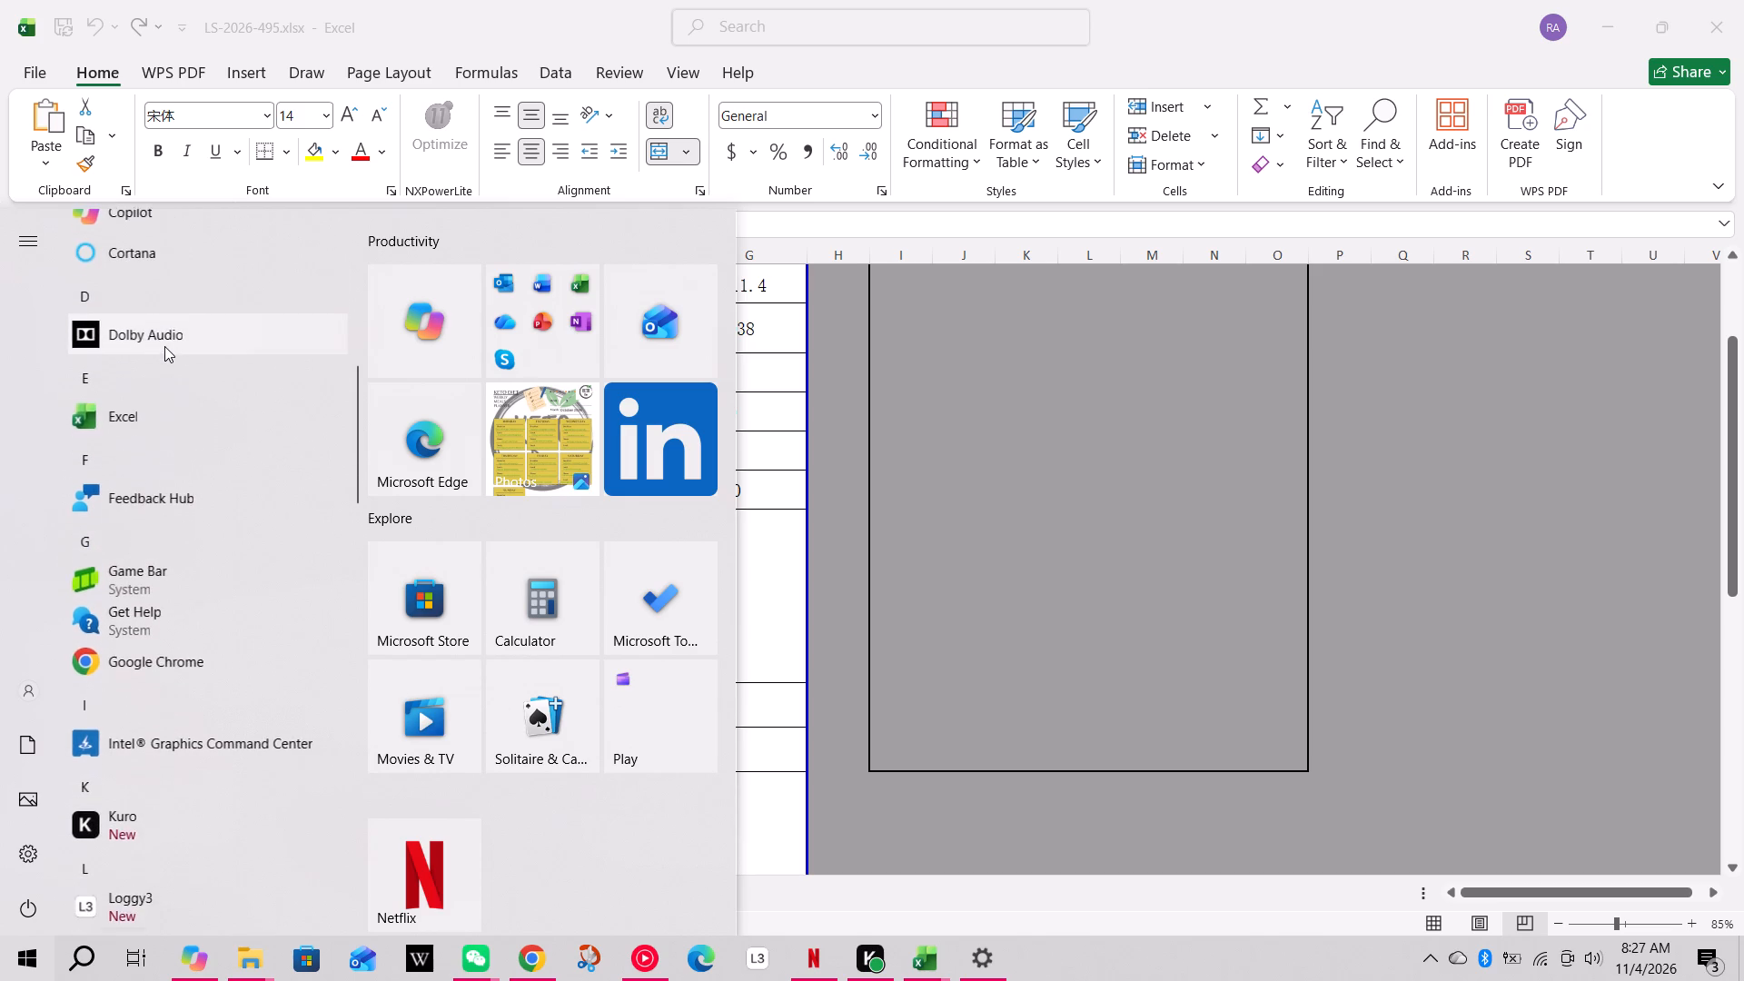
scroll(164, 346, down, 2)
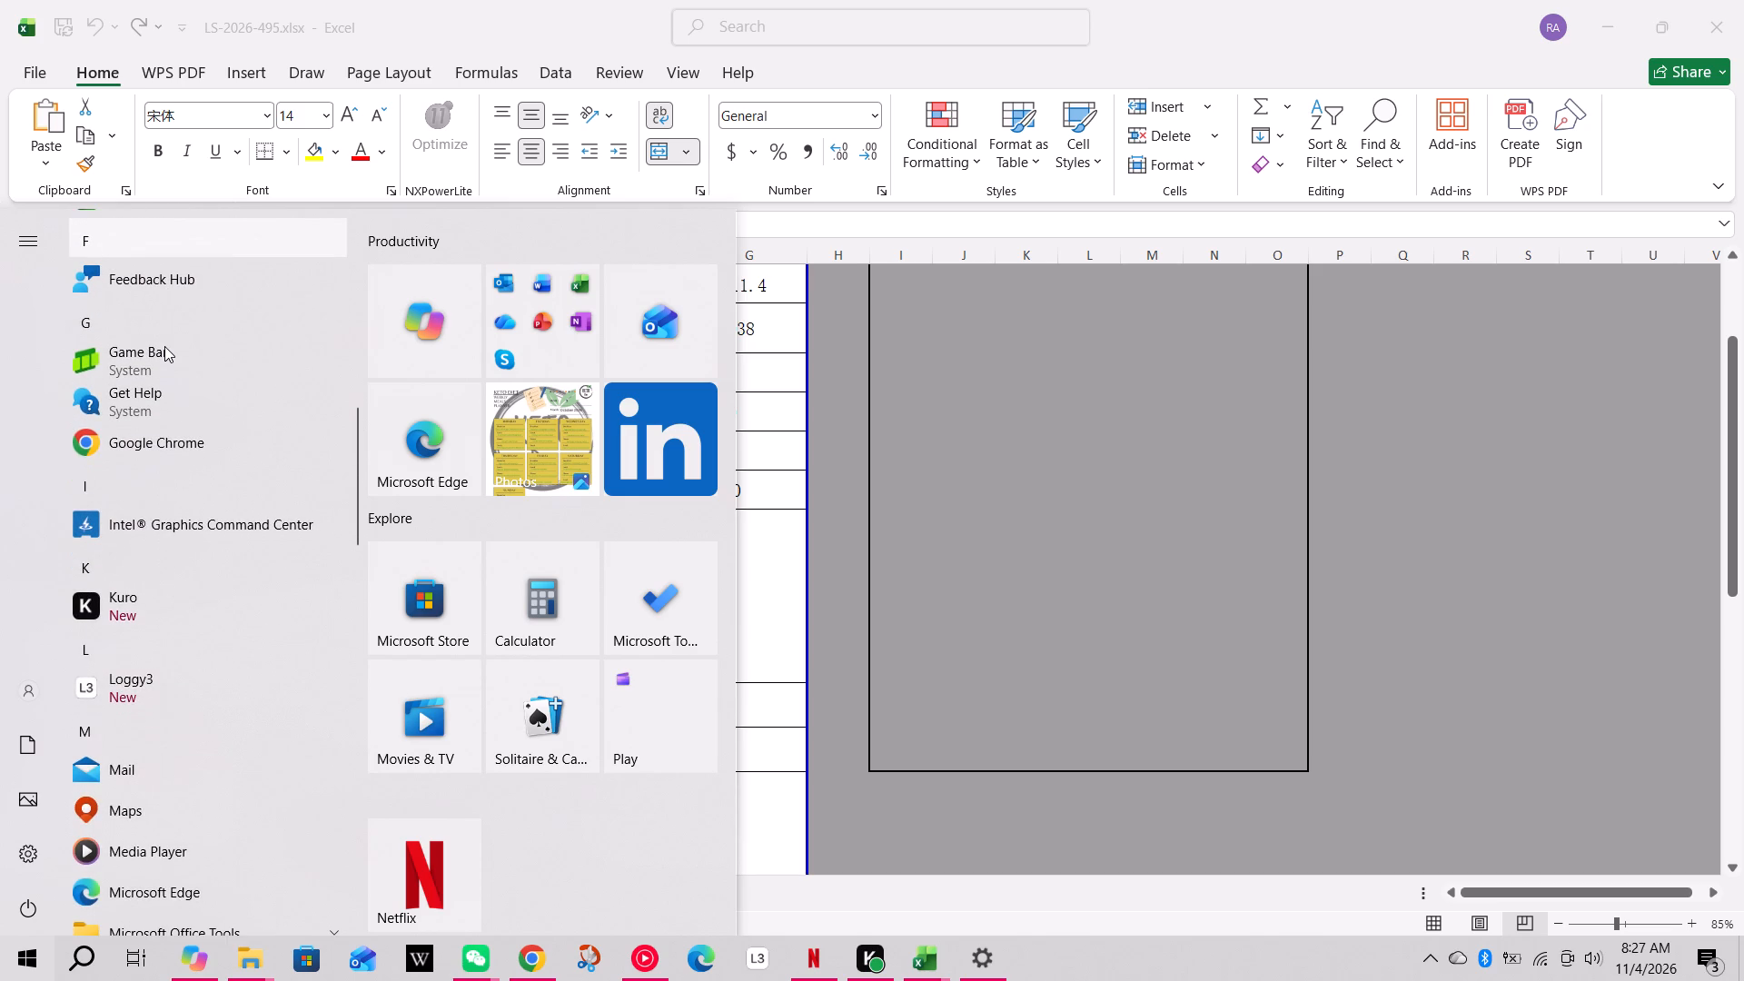
scroll(164, 346, down, 1)
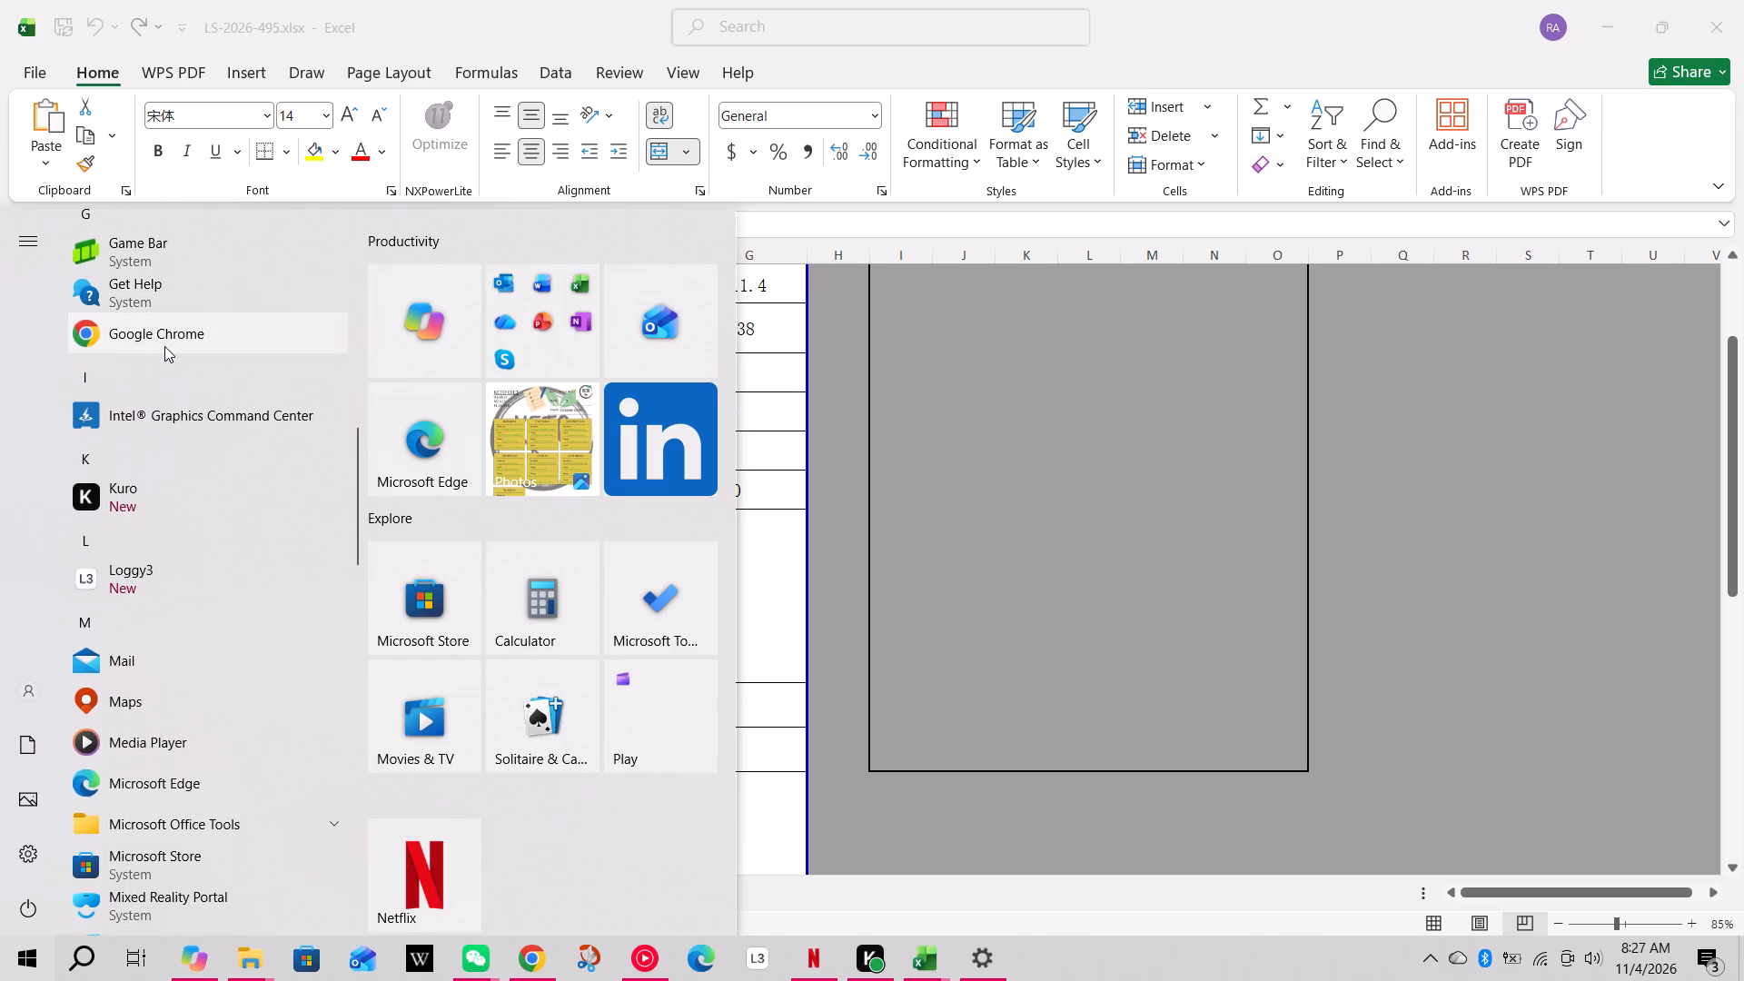
scroll(164, 346, down, 1)
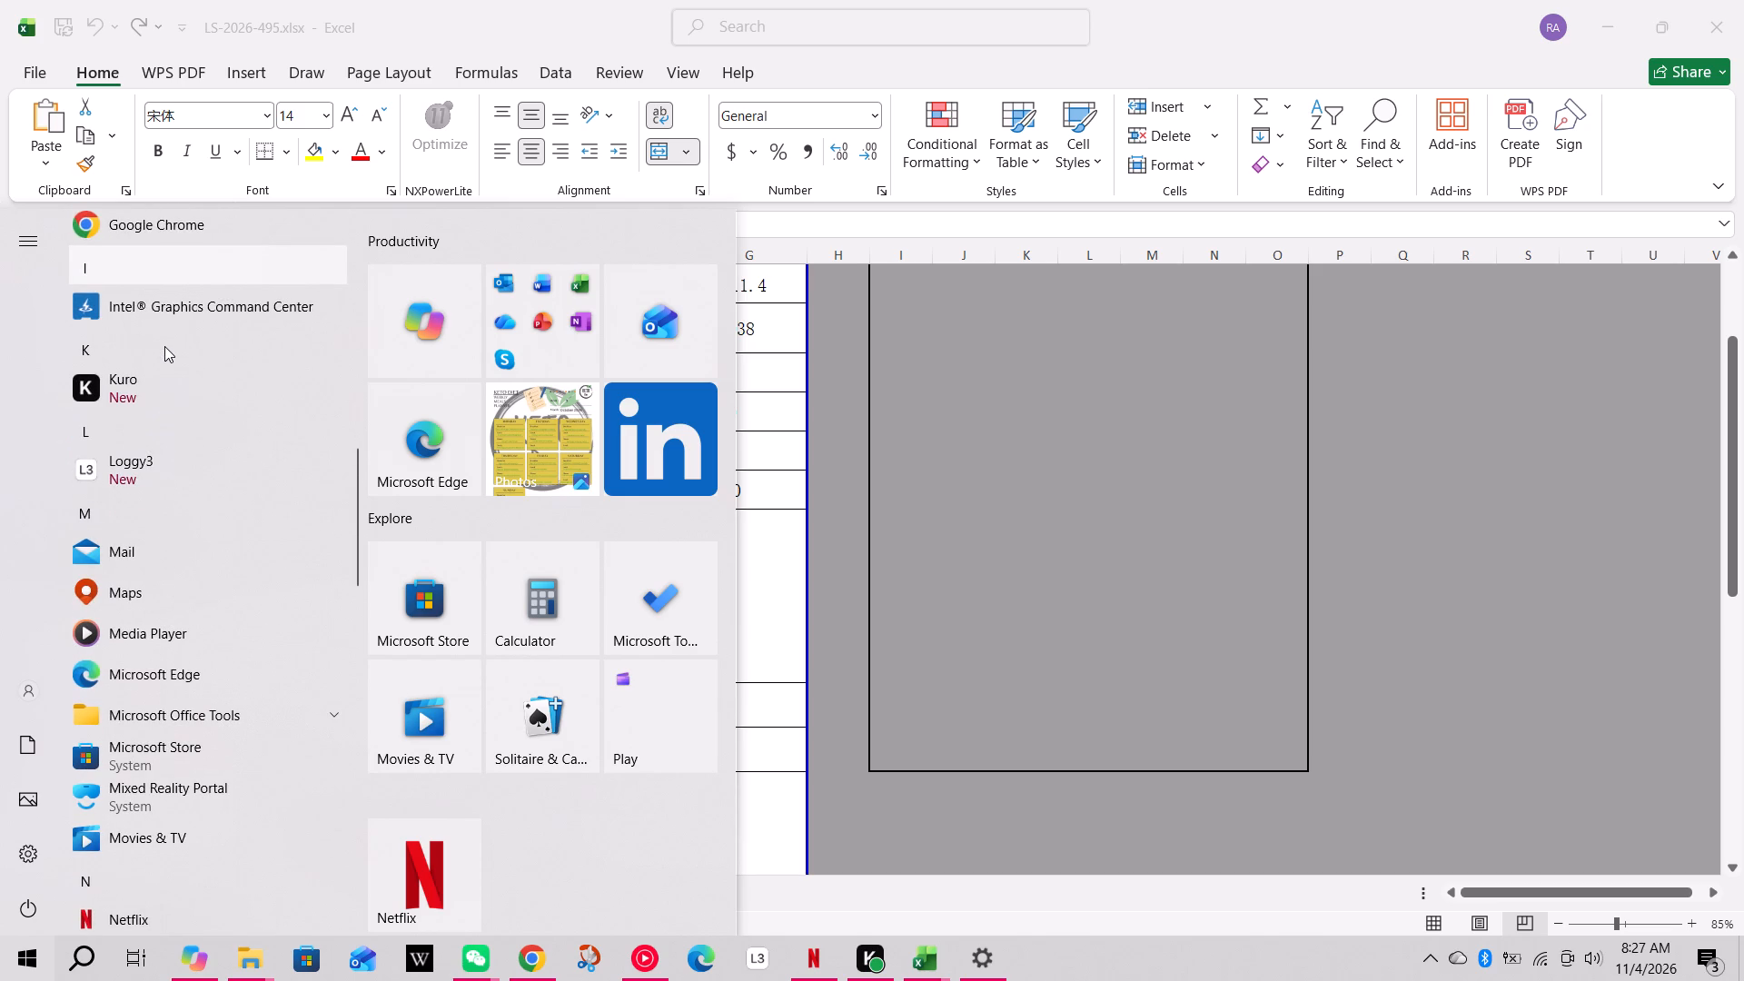
scroll(164, 346, down, 1)
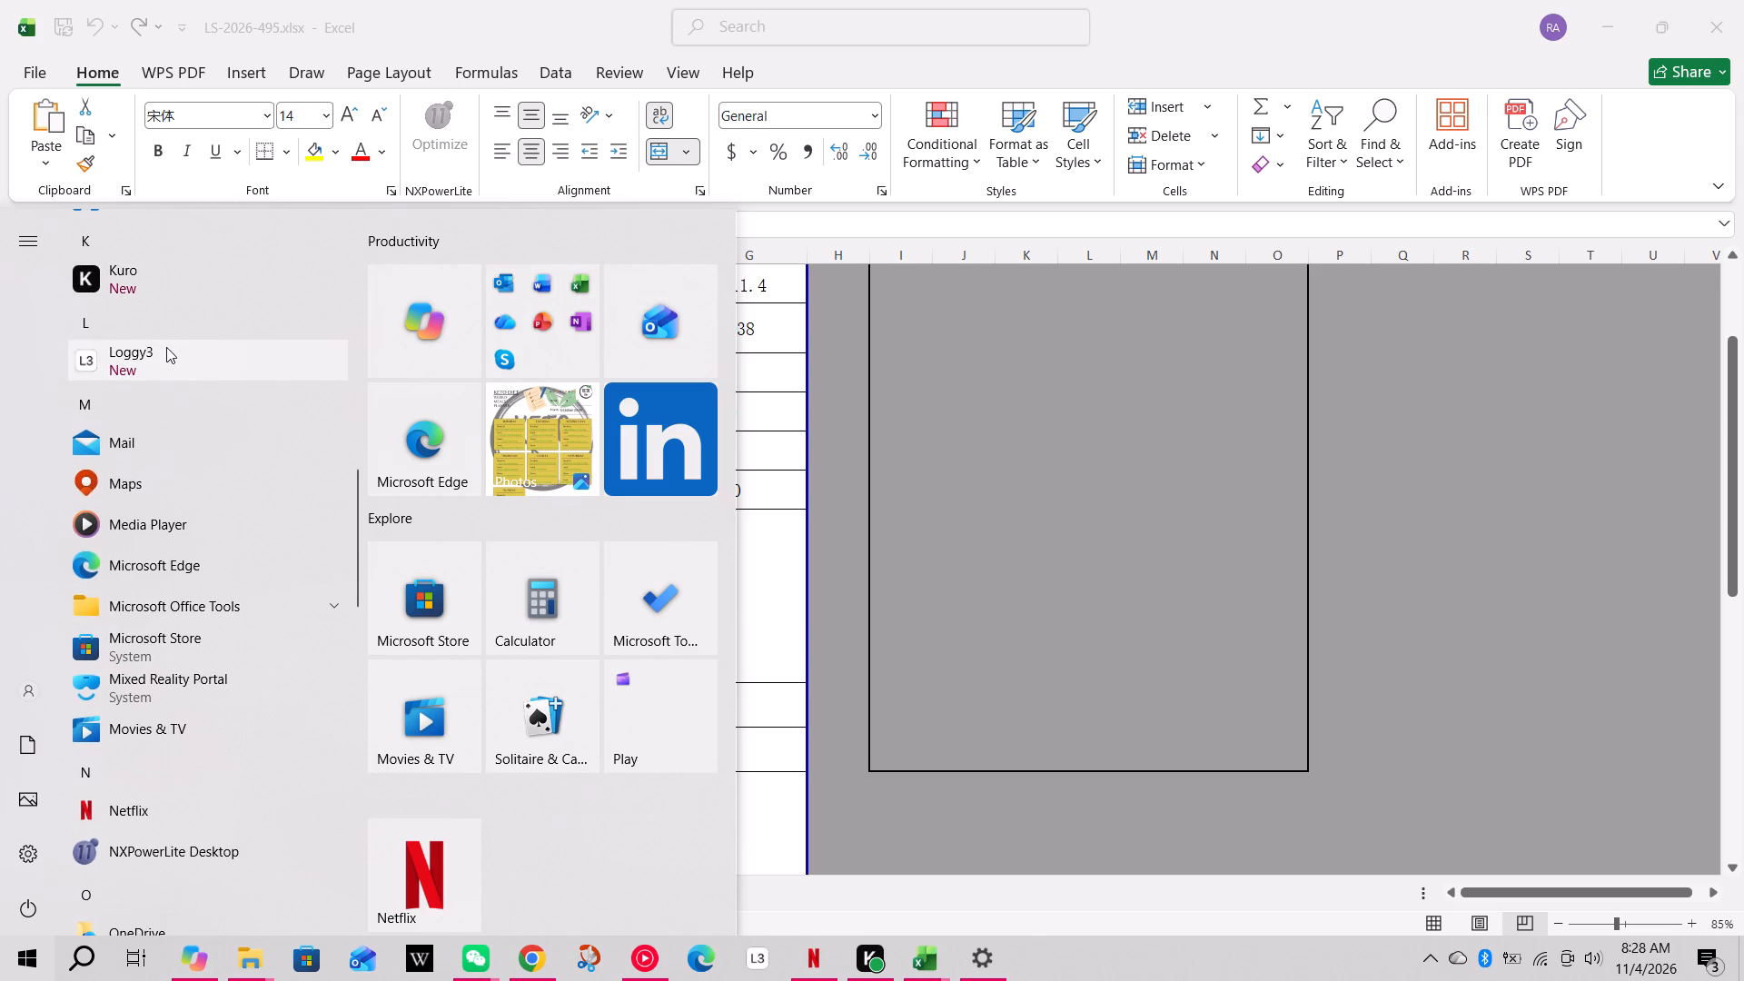
scroll(166, 347, down, 1)
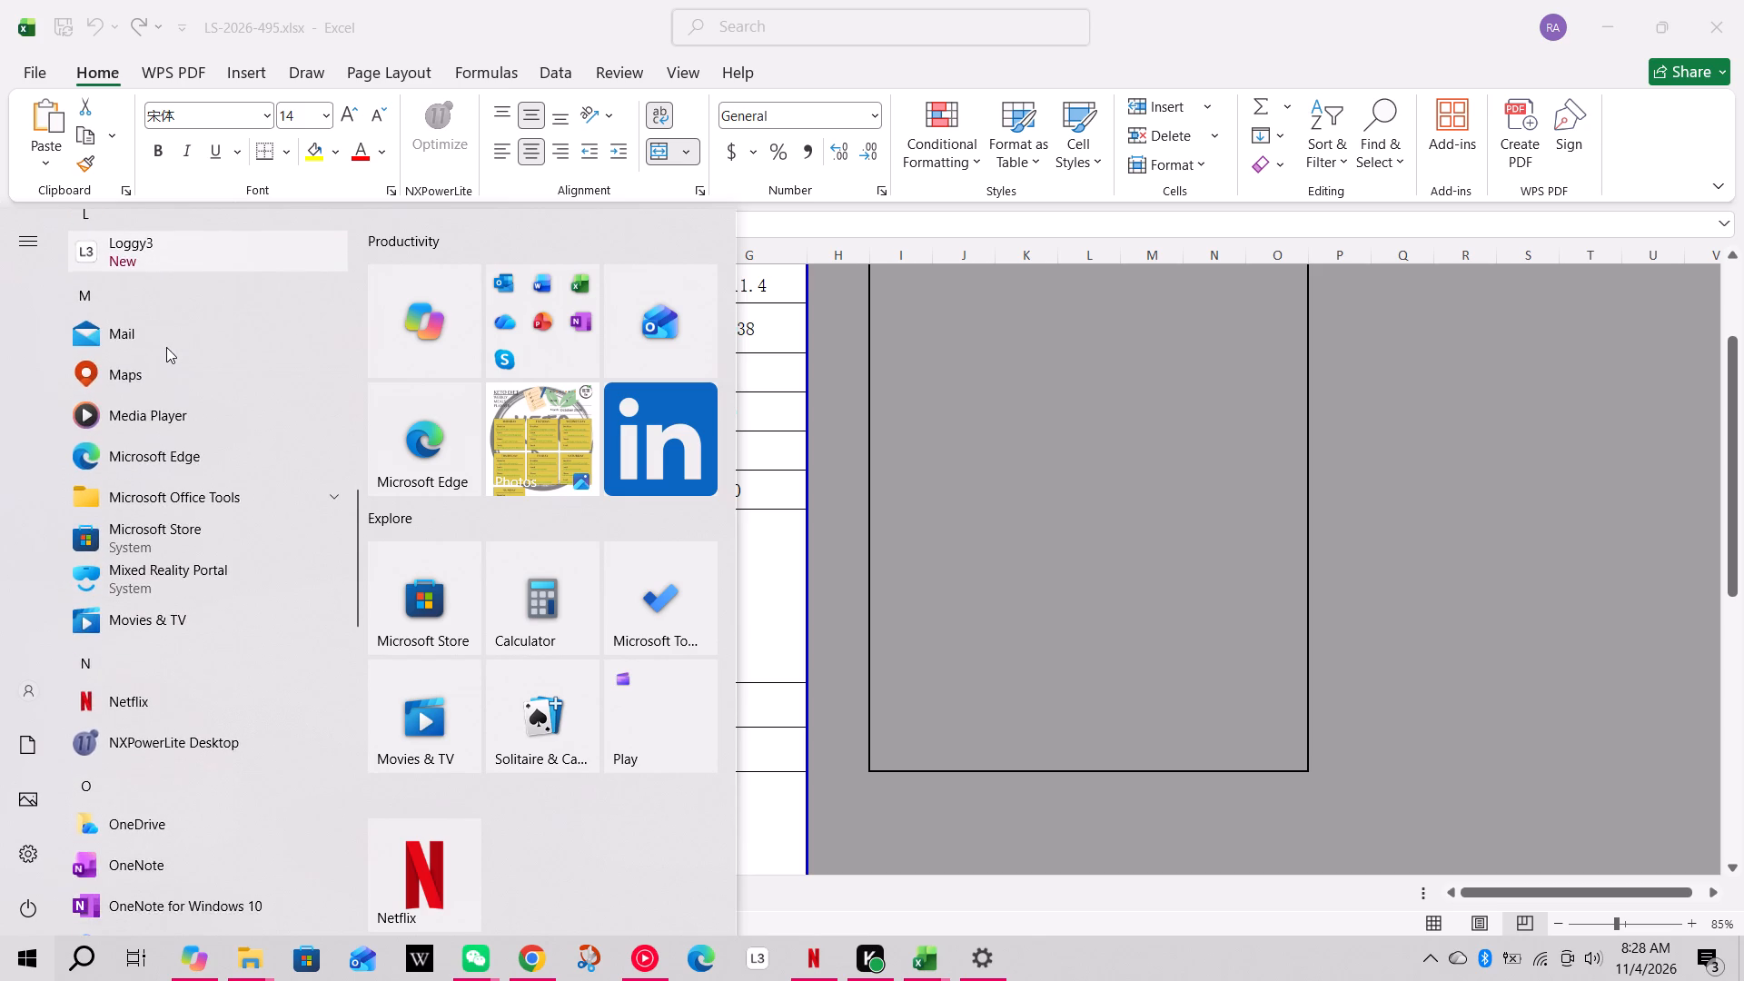
scroll(166, 347, down, 3)
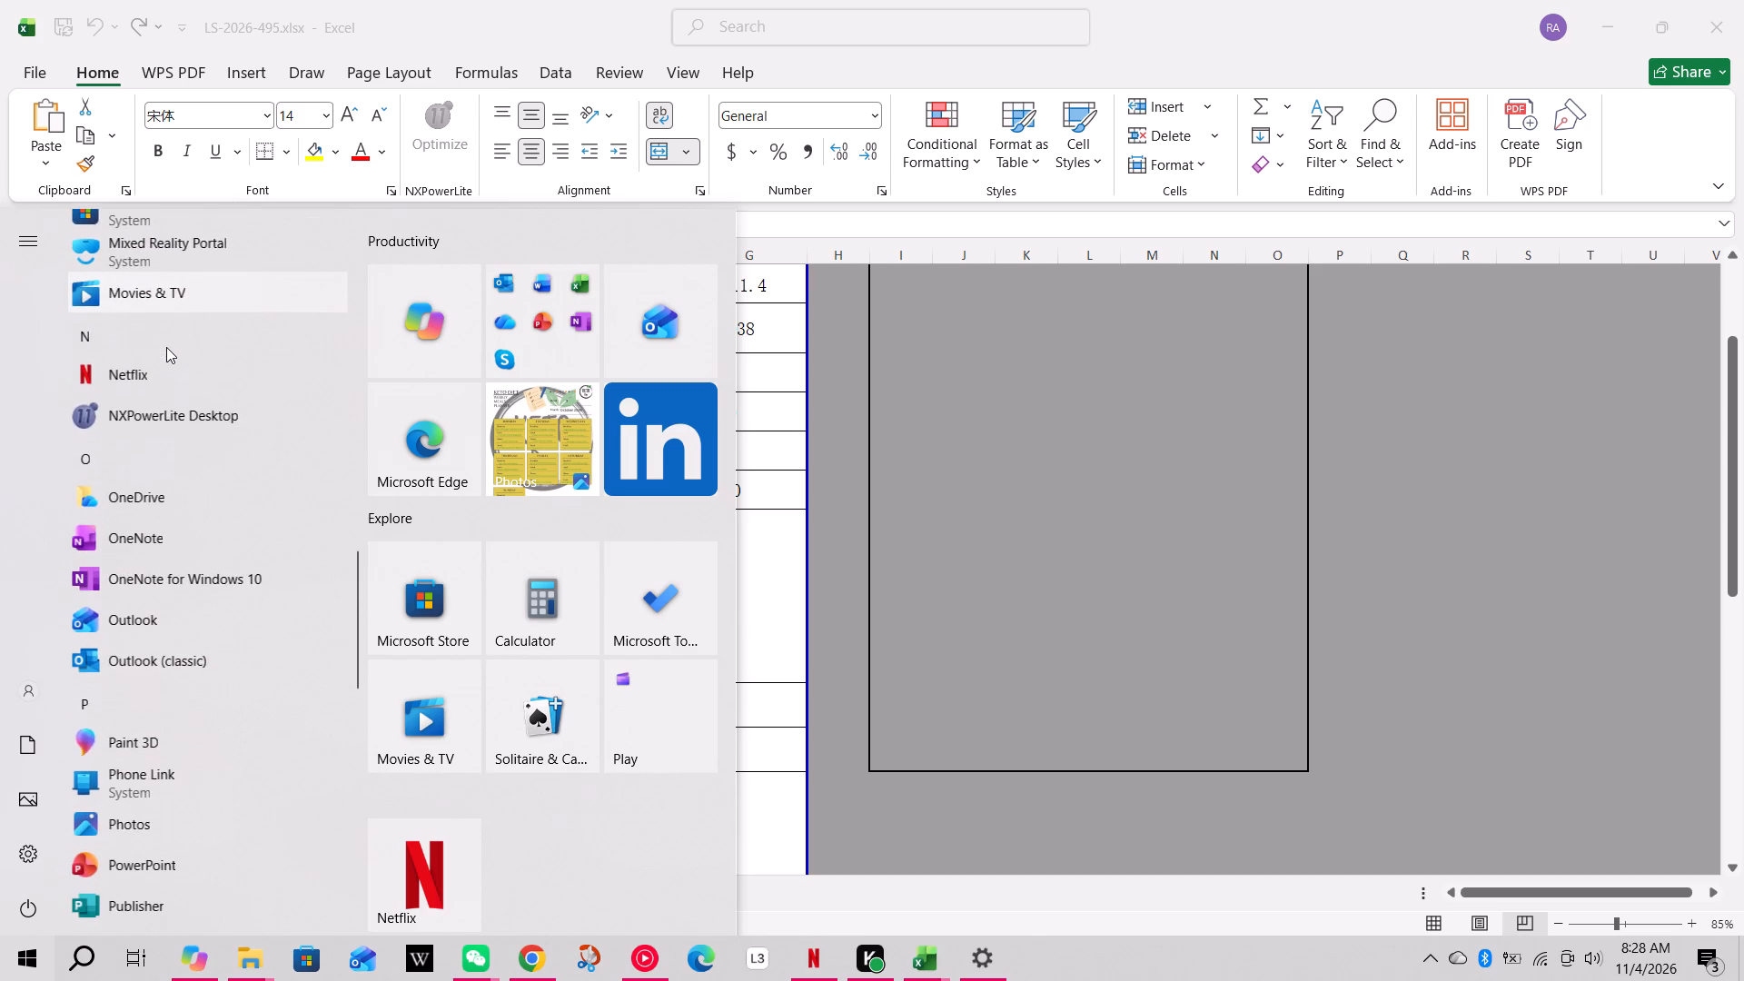
scroll(166, 347, down, 1)
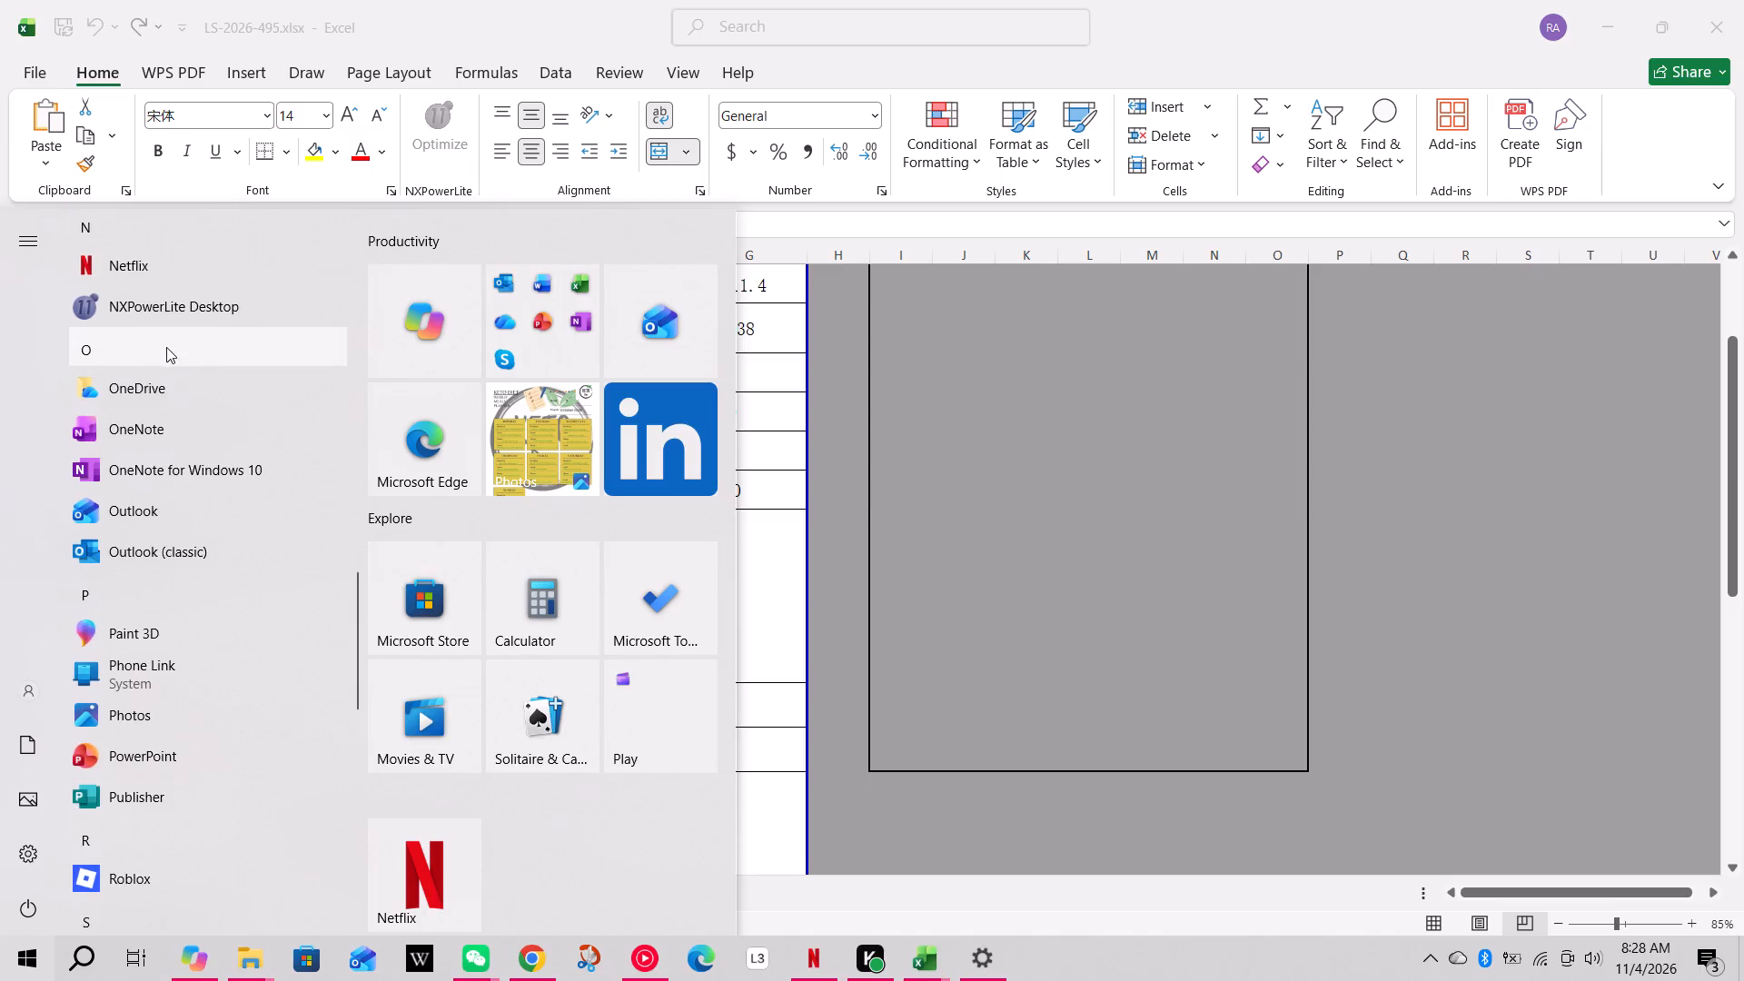
scroll(166, 347, down, 2)
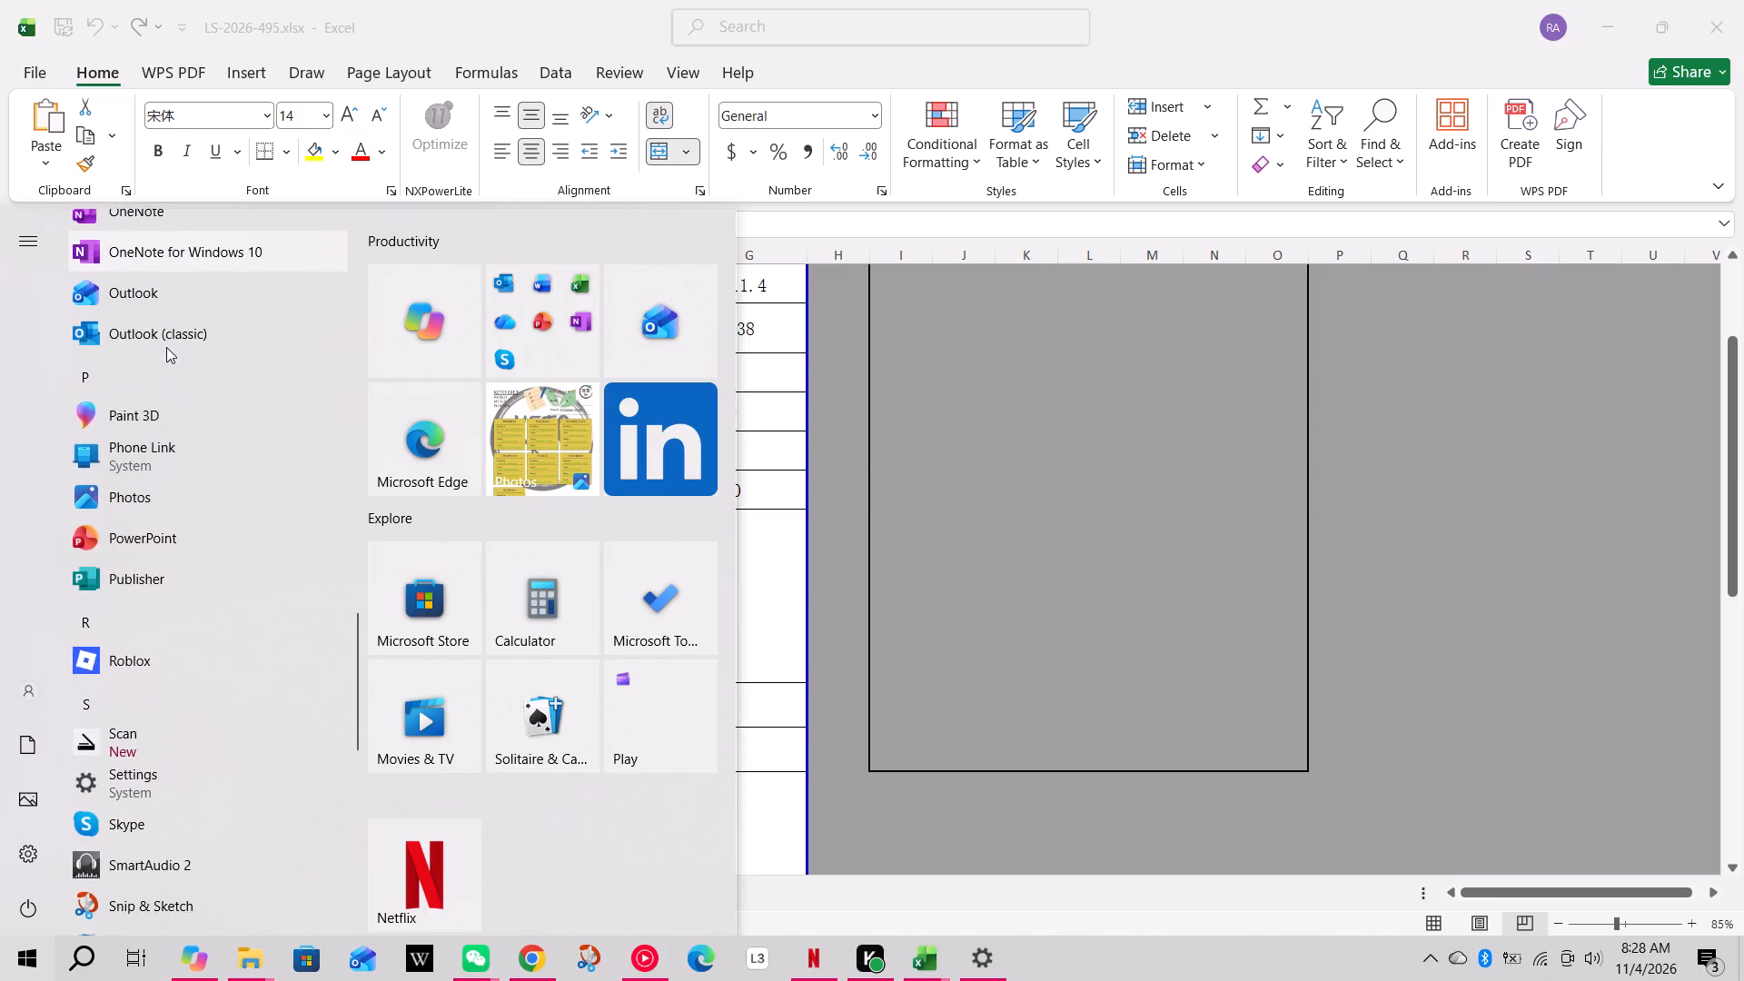
scroll(166, 347, up, 8)
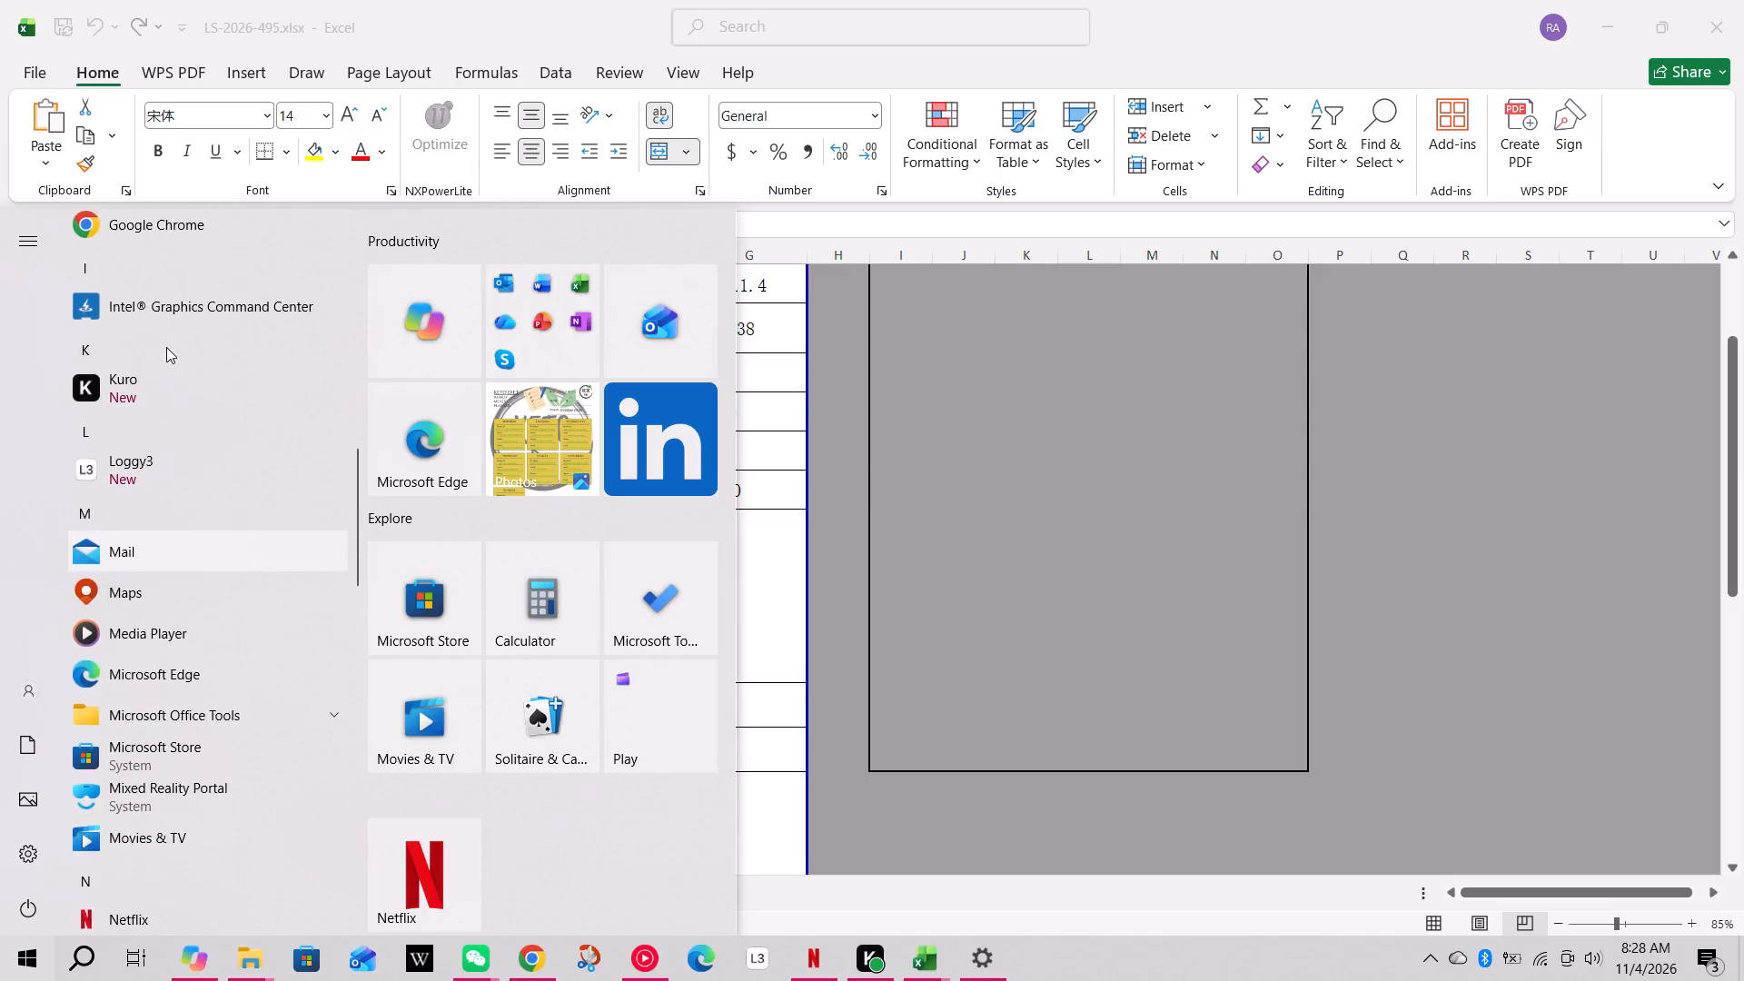
click(536, 629)
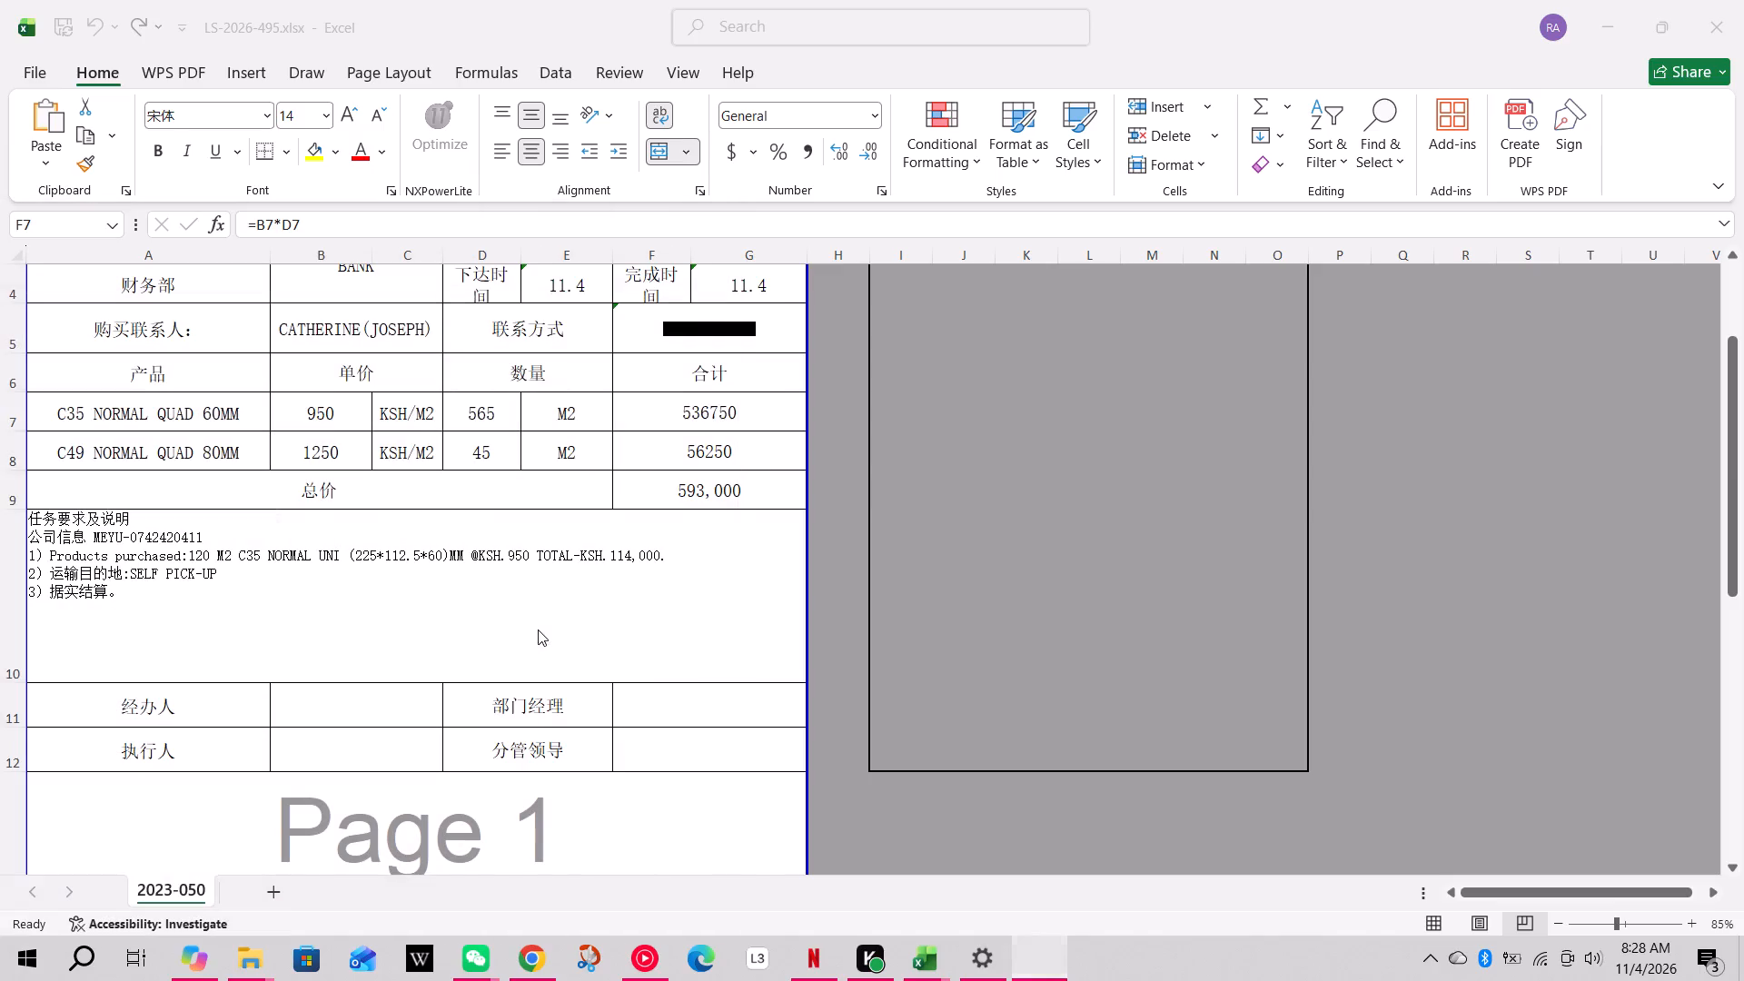
Calculate 593000 minus 574000 to compare the order's grand total with the other amount.
click(1475, 597)
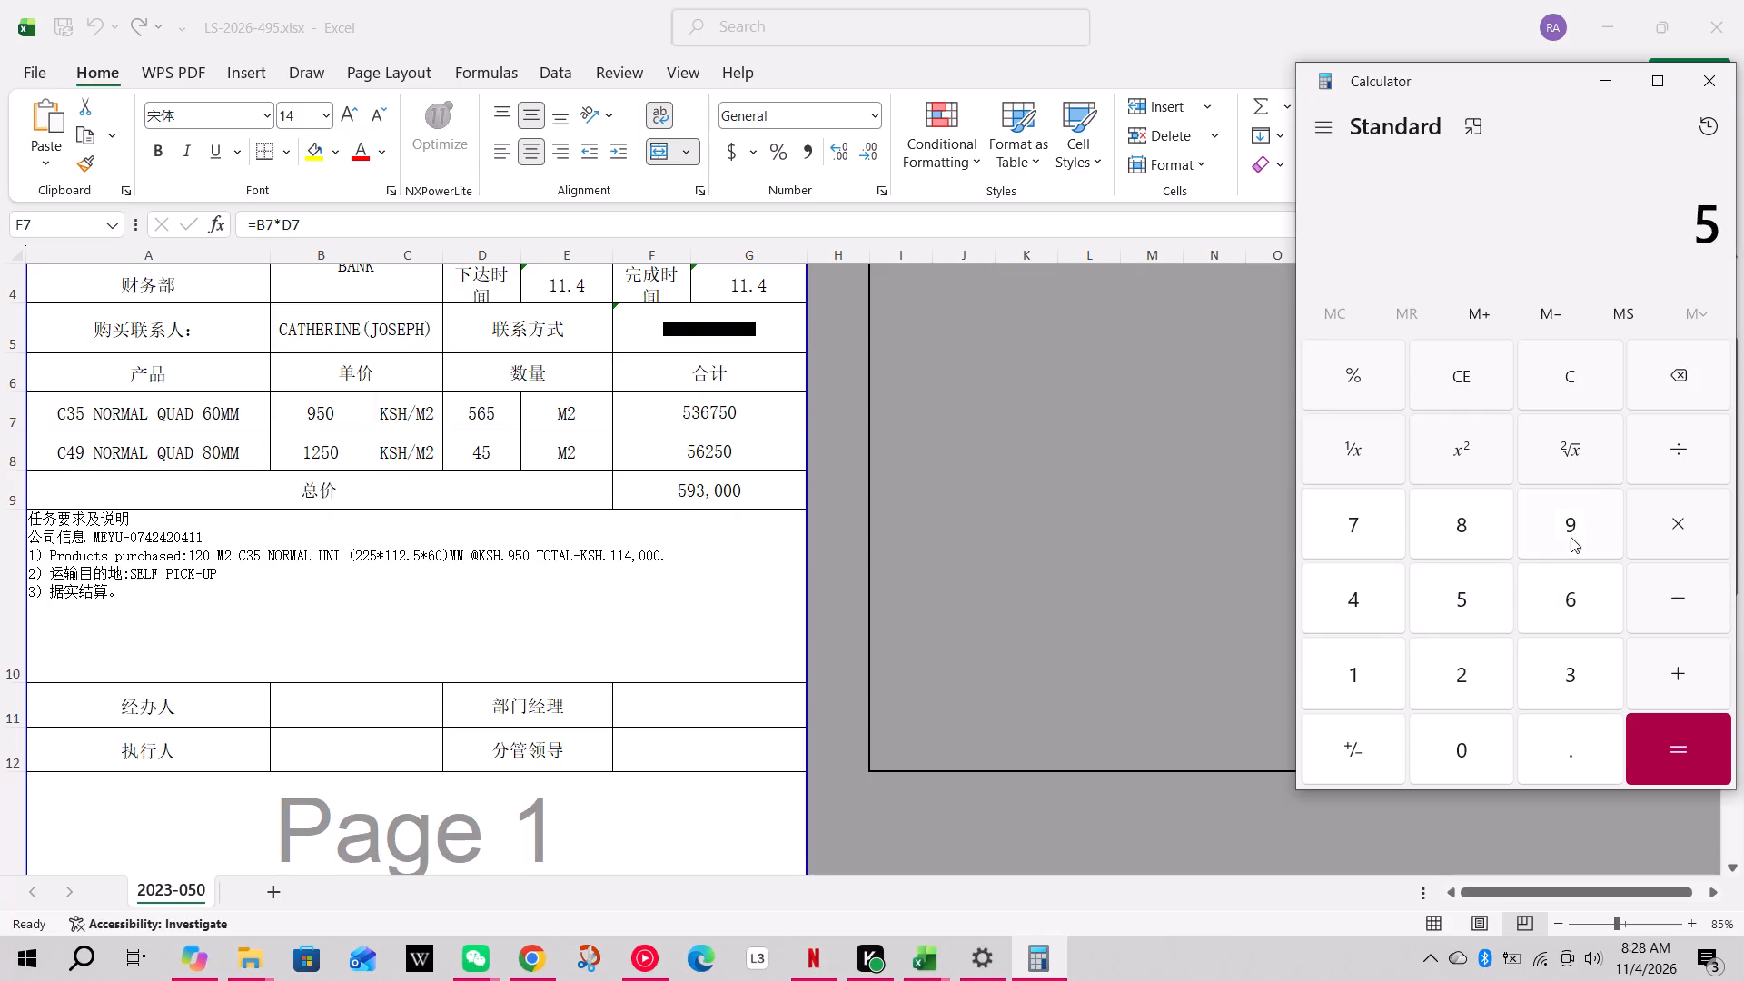
click(1600, 517)
click(1588, 664)
triple_click(1471, 756)
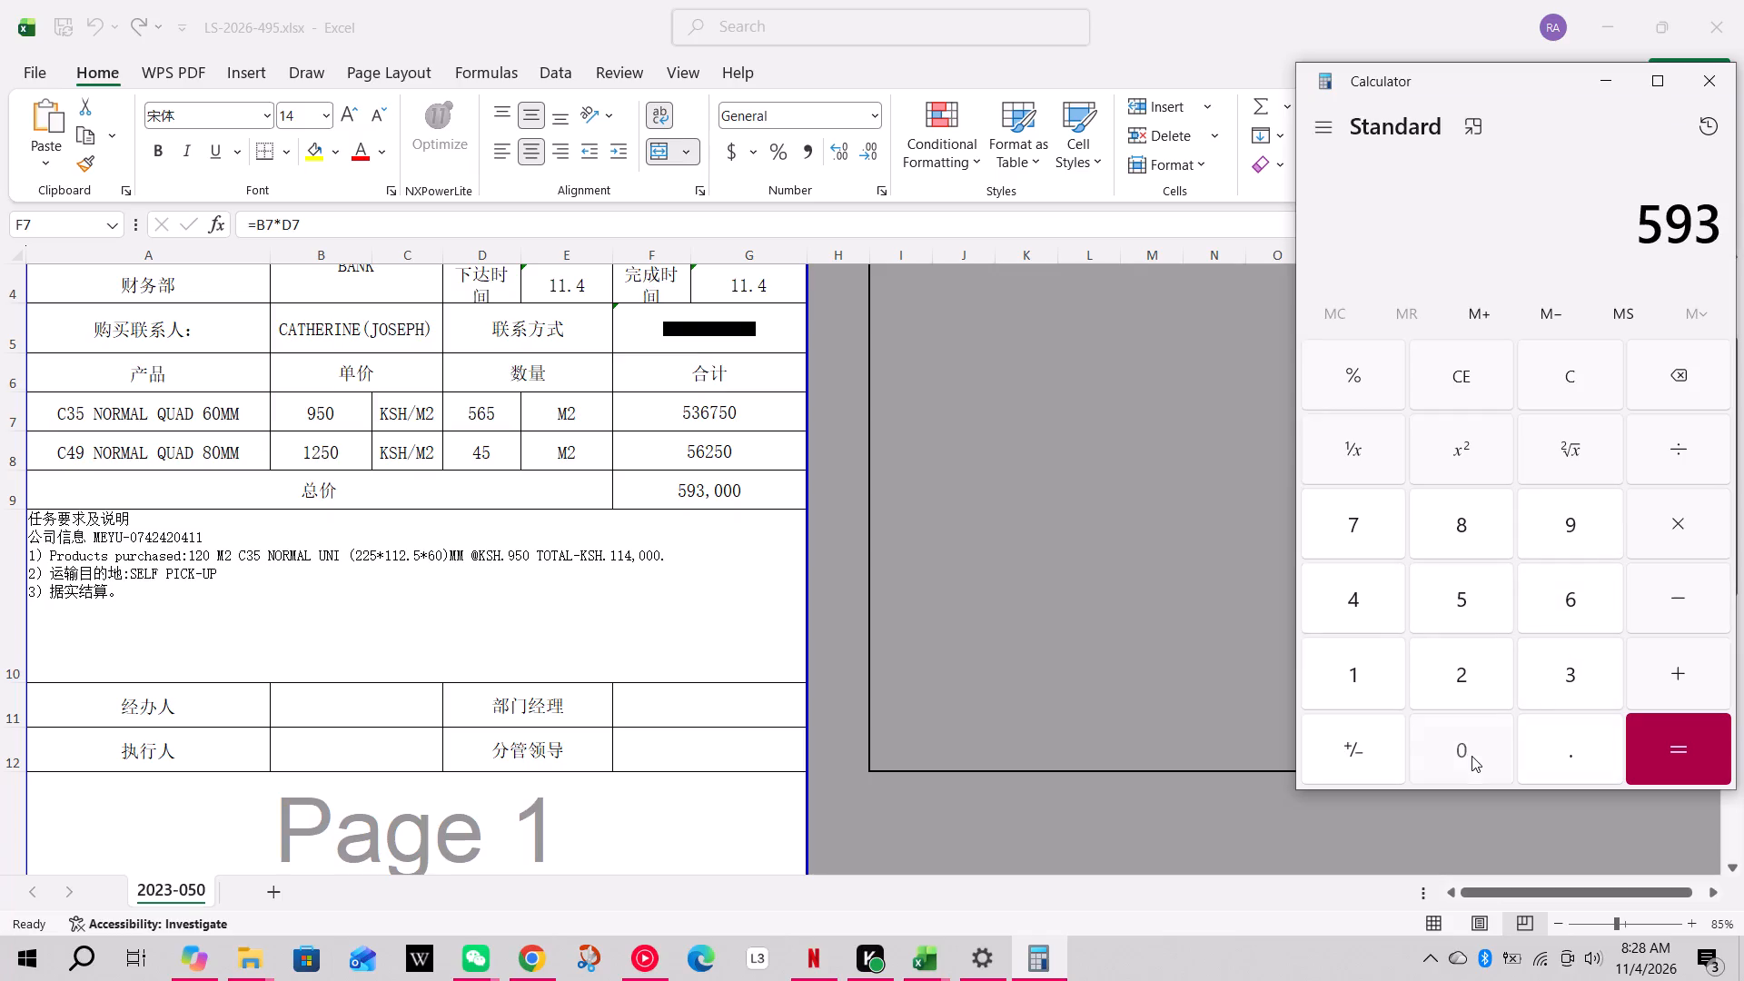
click(1689, 591)
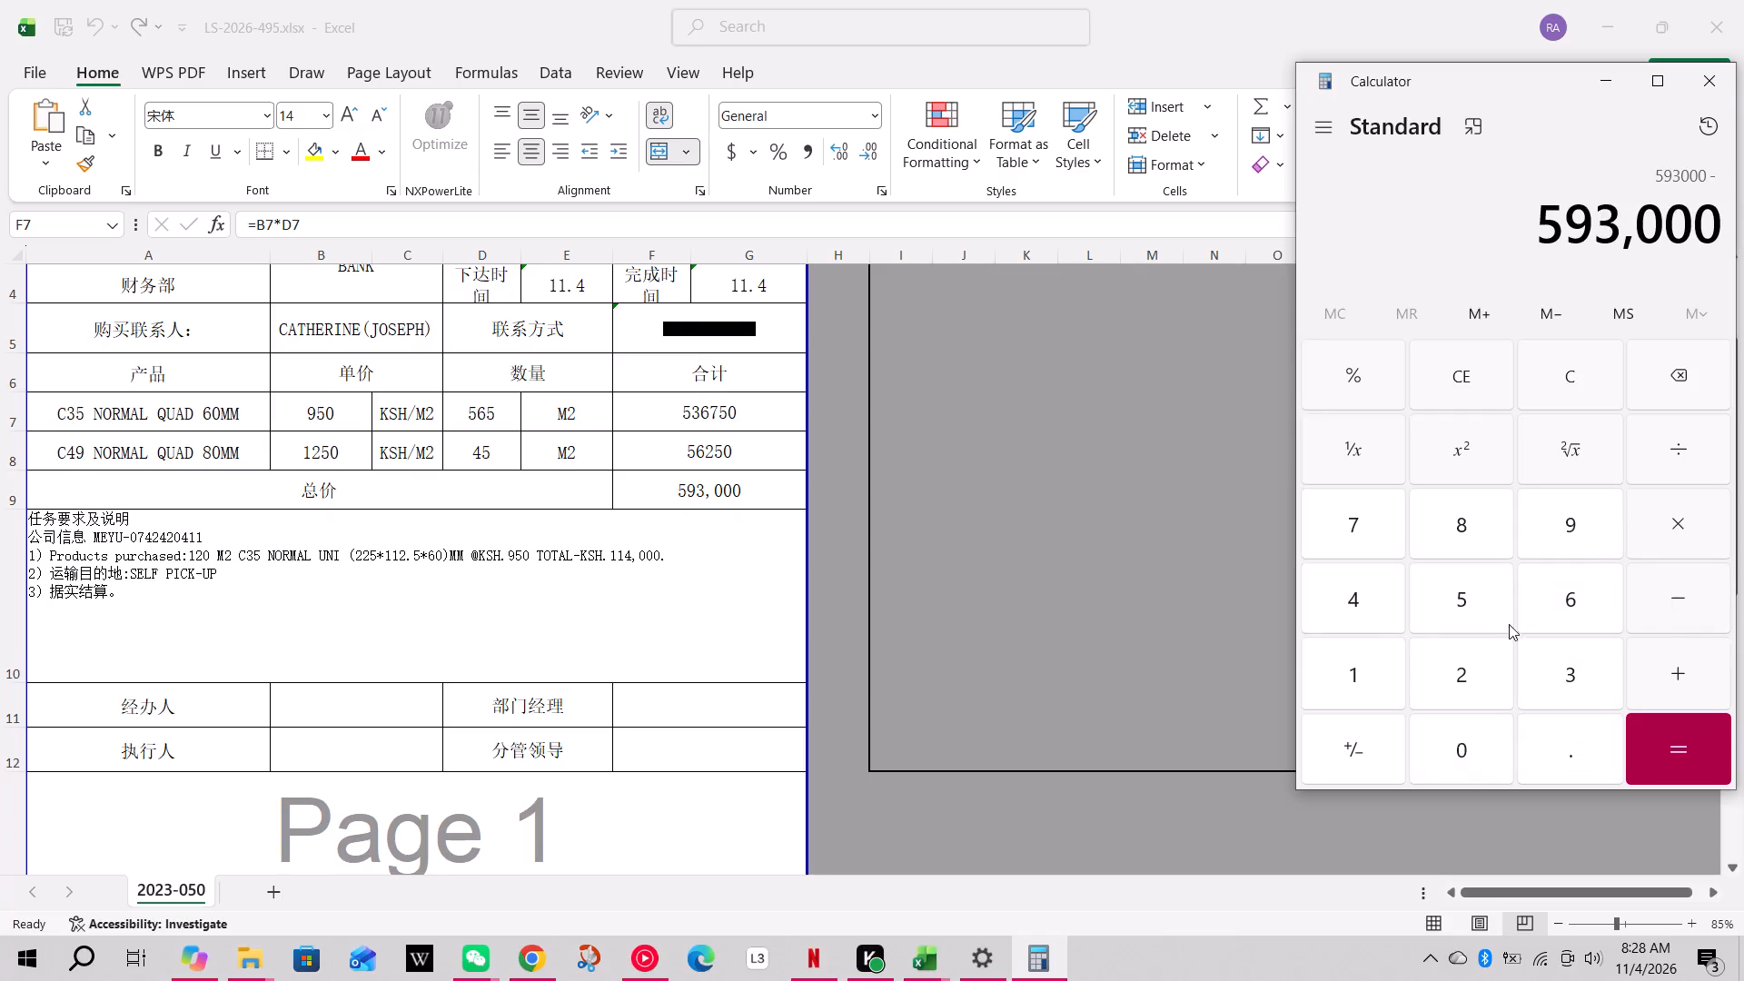
click(1456, 599)
click(1353, 536)
click(1350, 584)
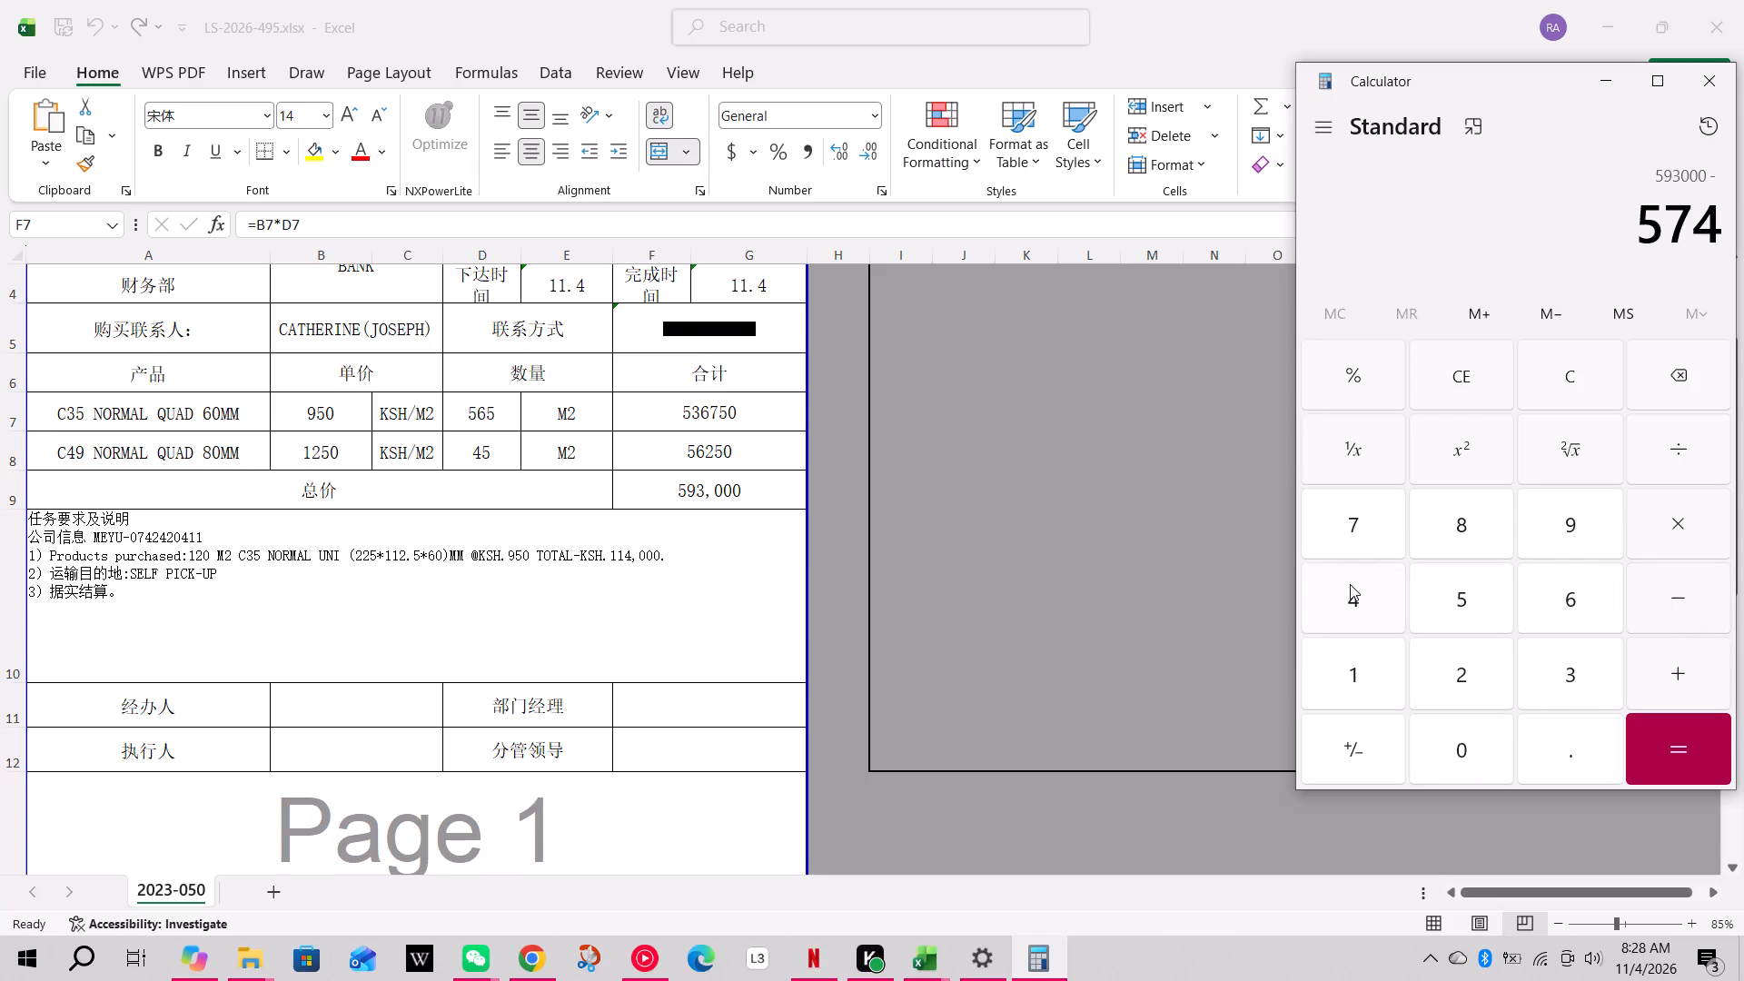
triple_click(1443, 738)
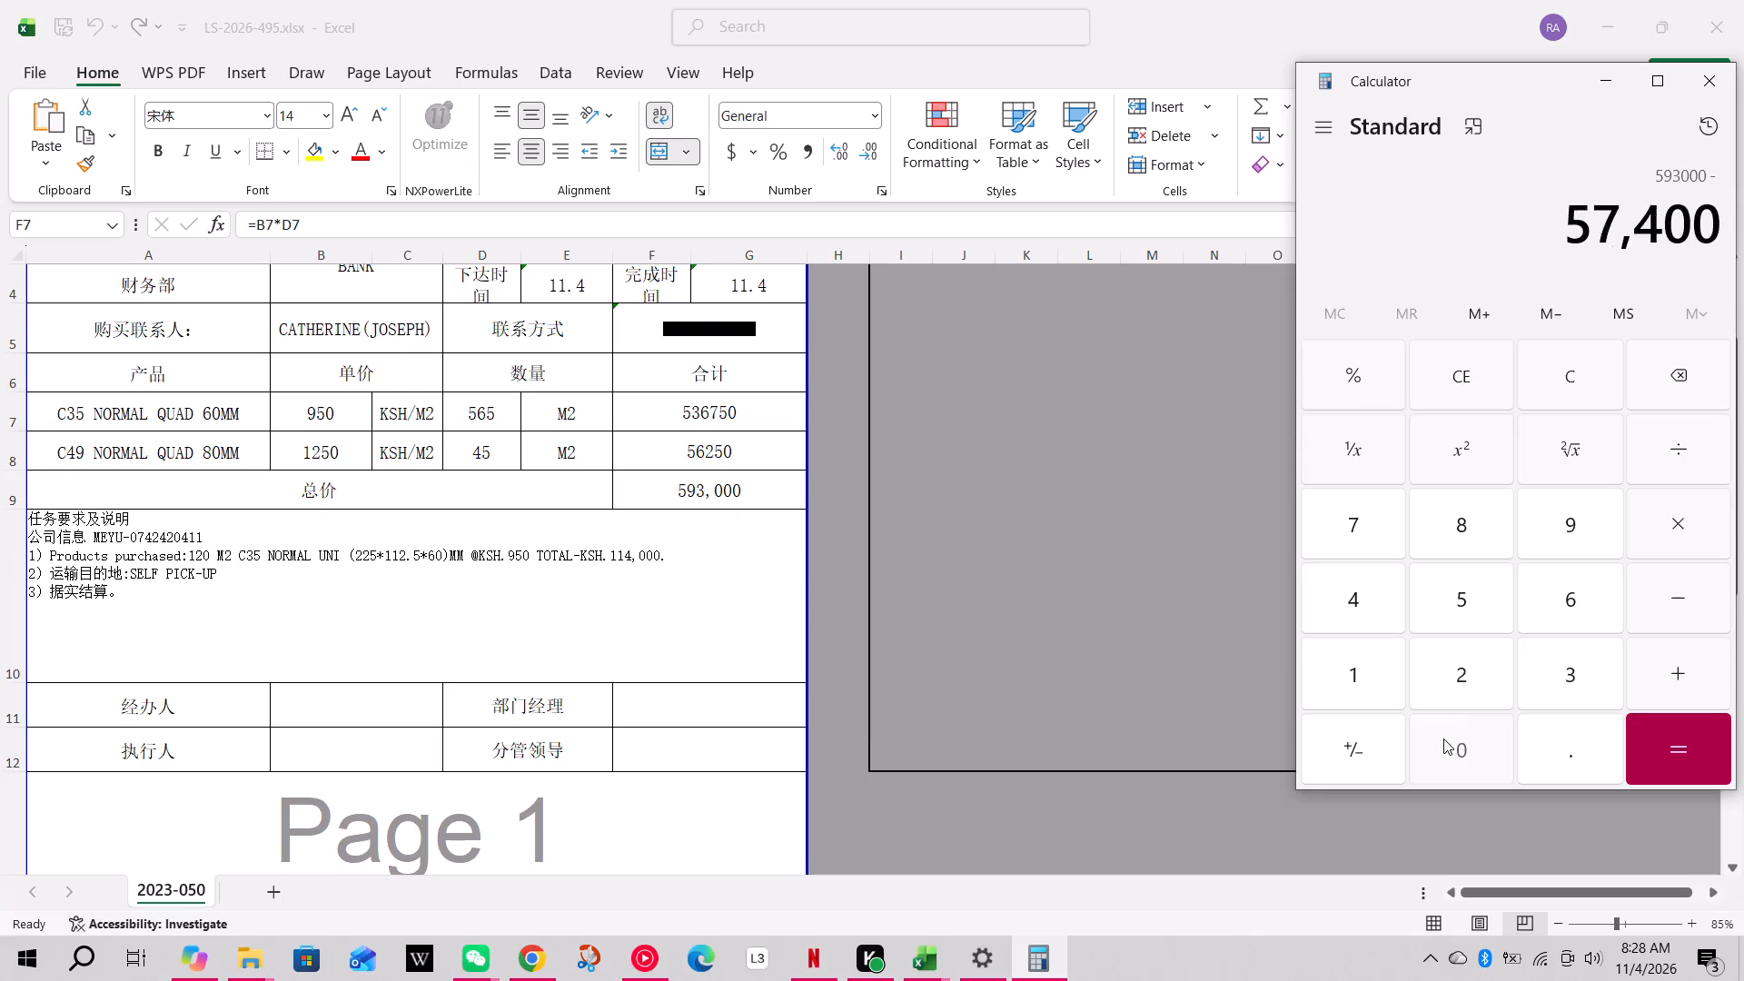
click(1660, 736)
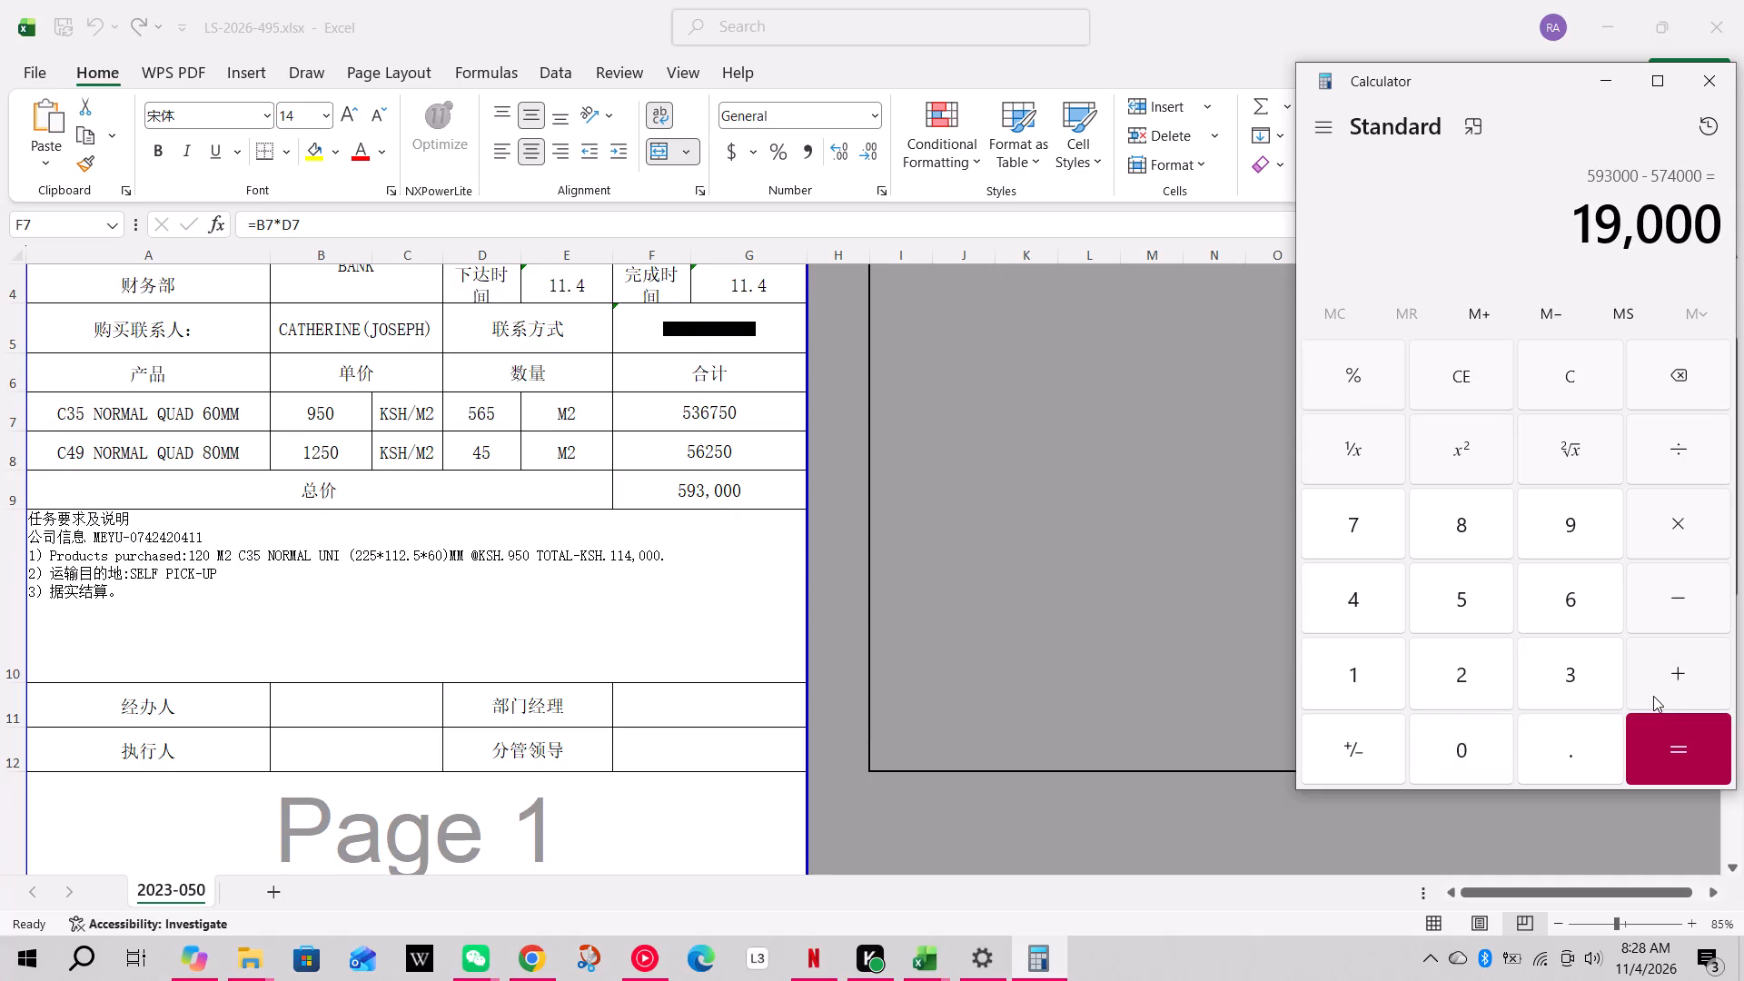
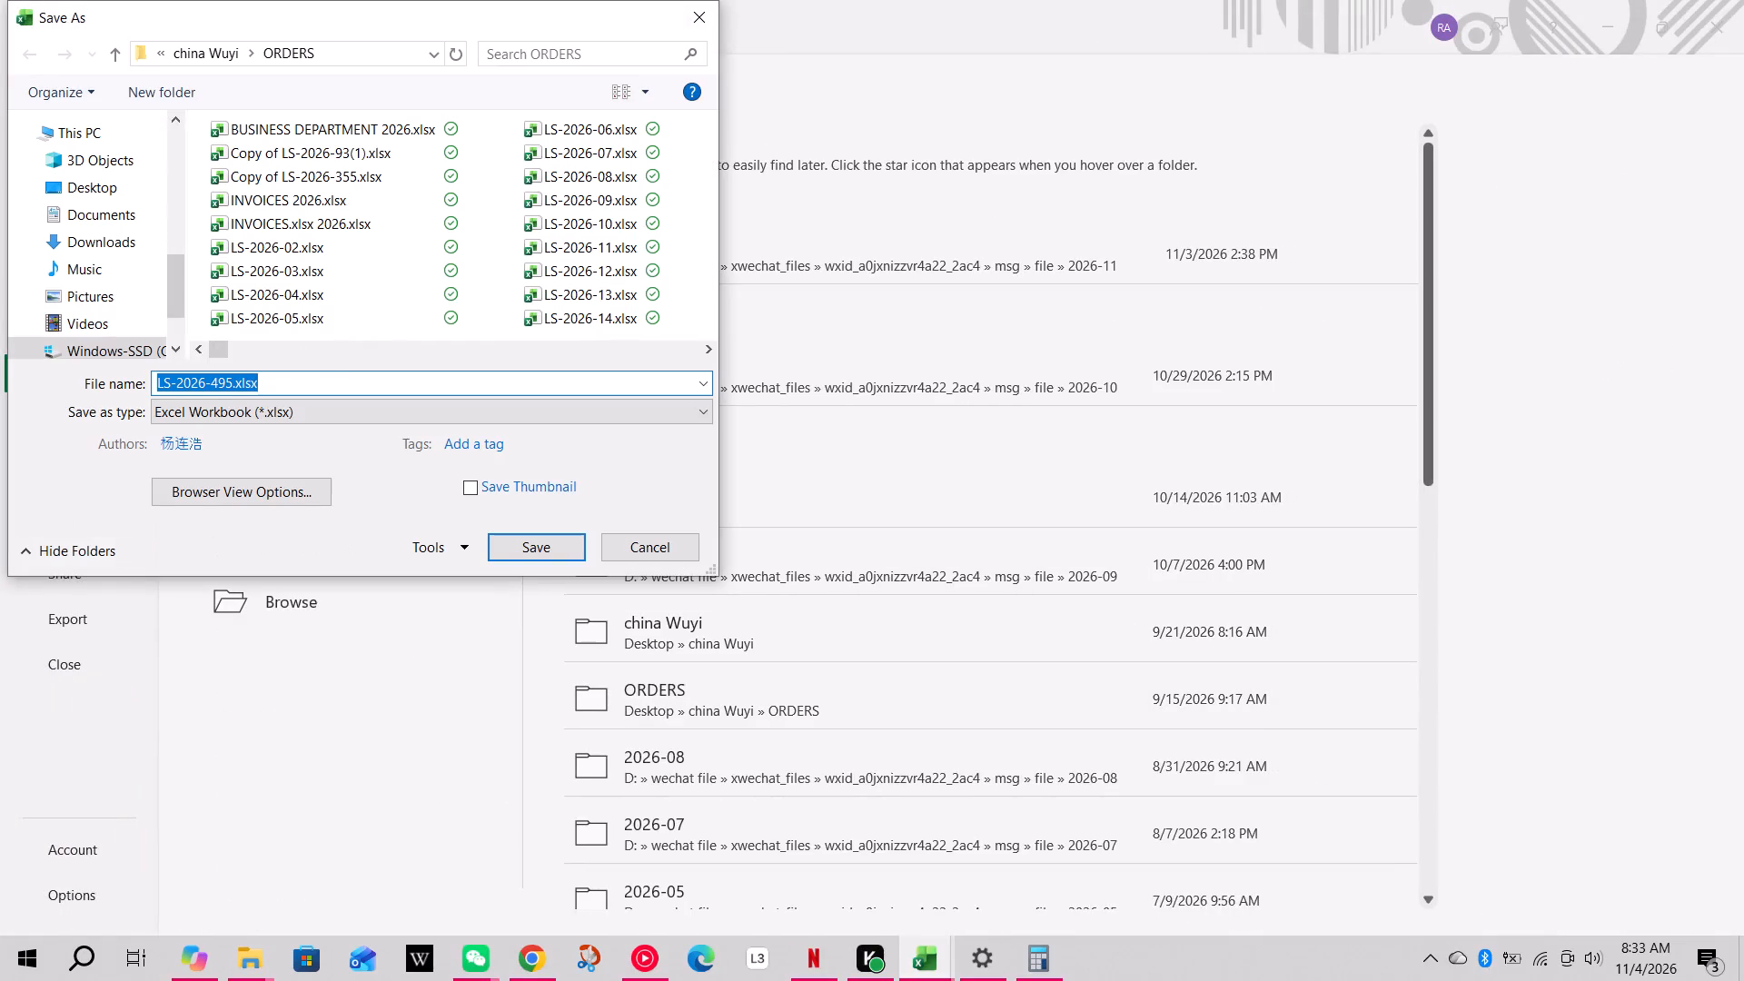
Save the current order sheet as LS-2026-496.xlsx in the ORDERS folder.
click(226, 382)
key(Delete)
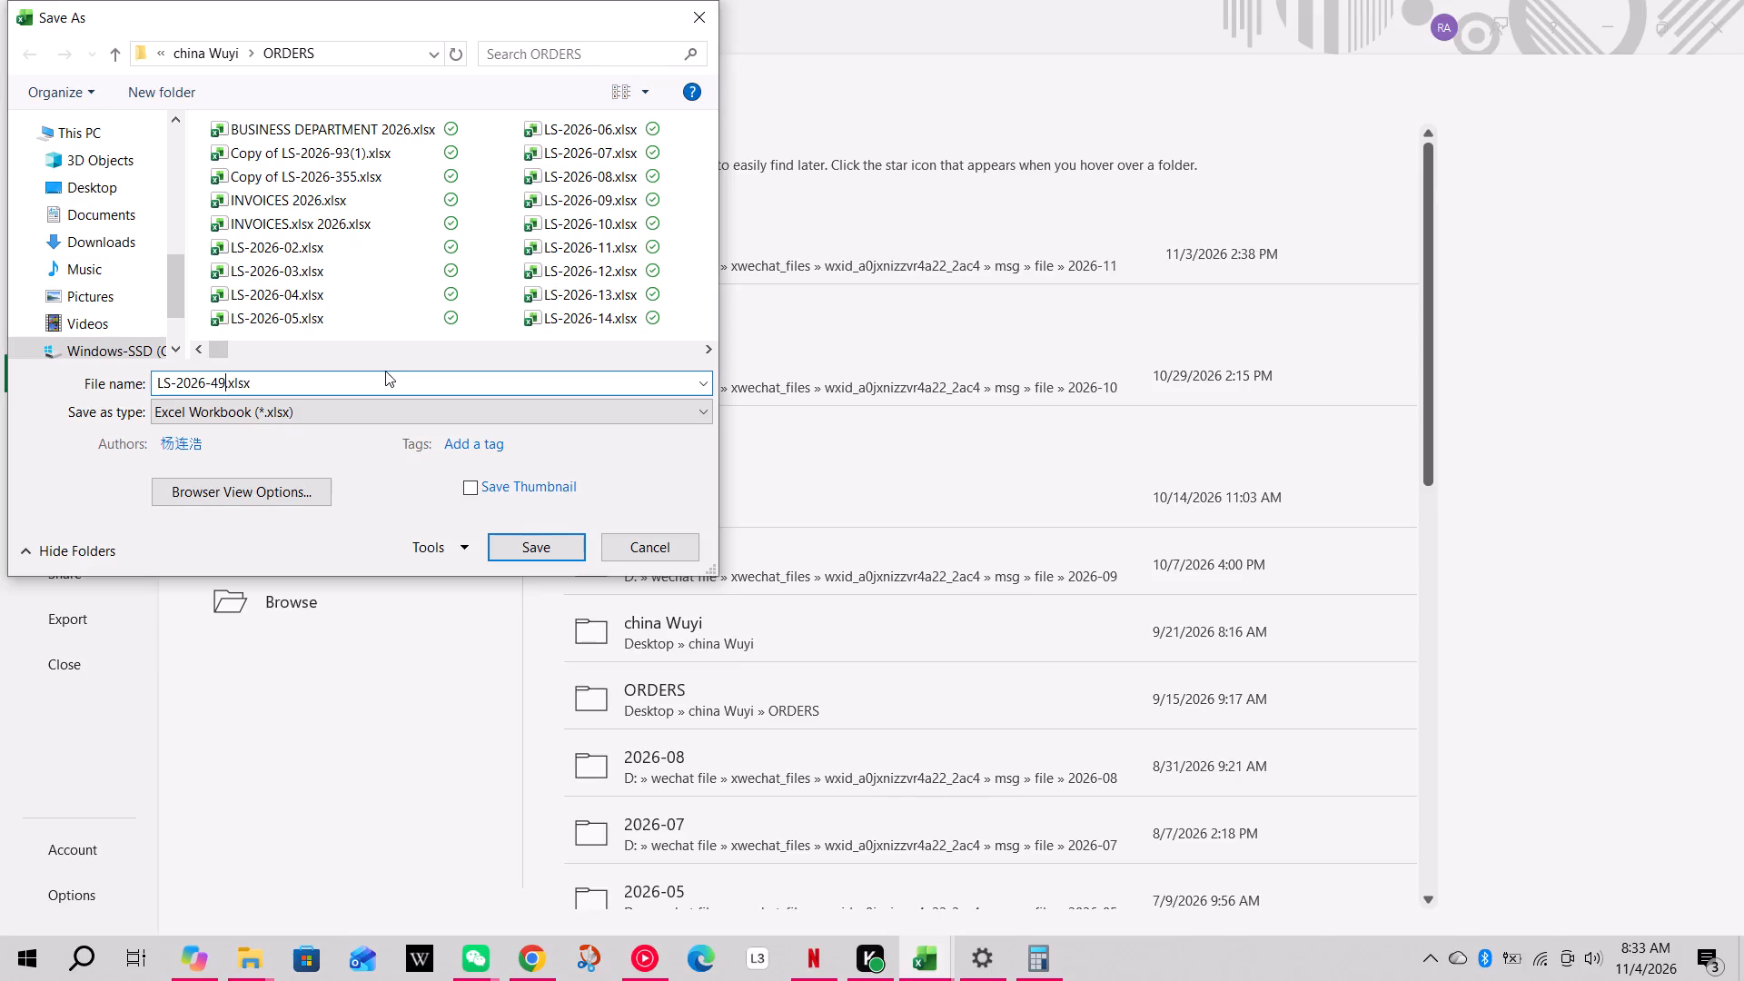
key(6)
click(516, 543)
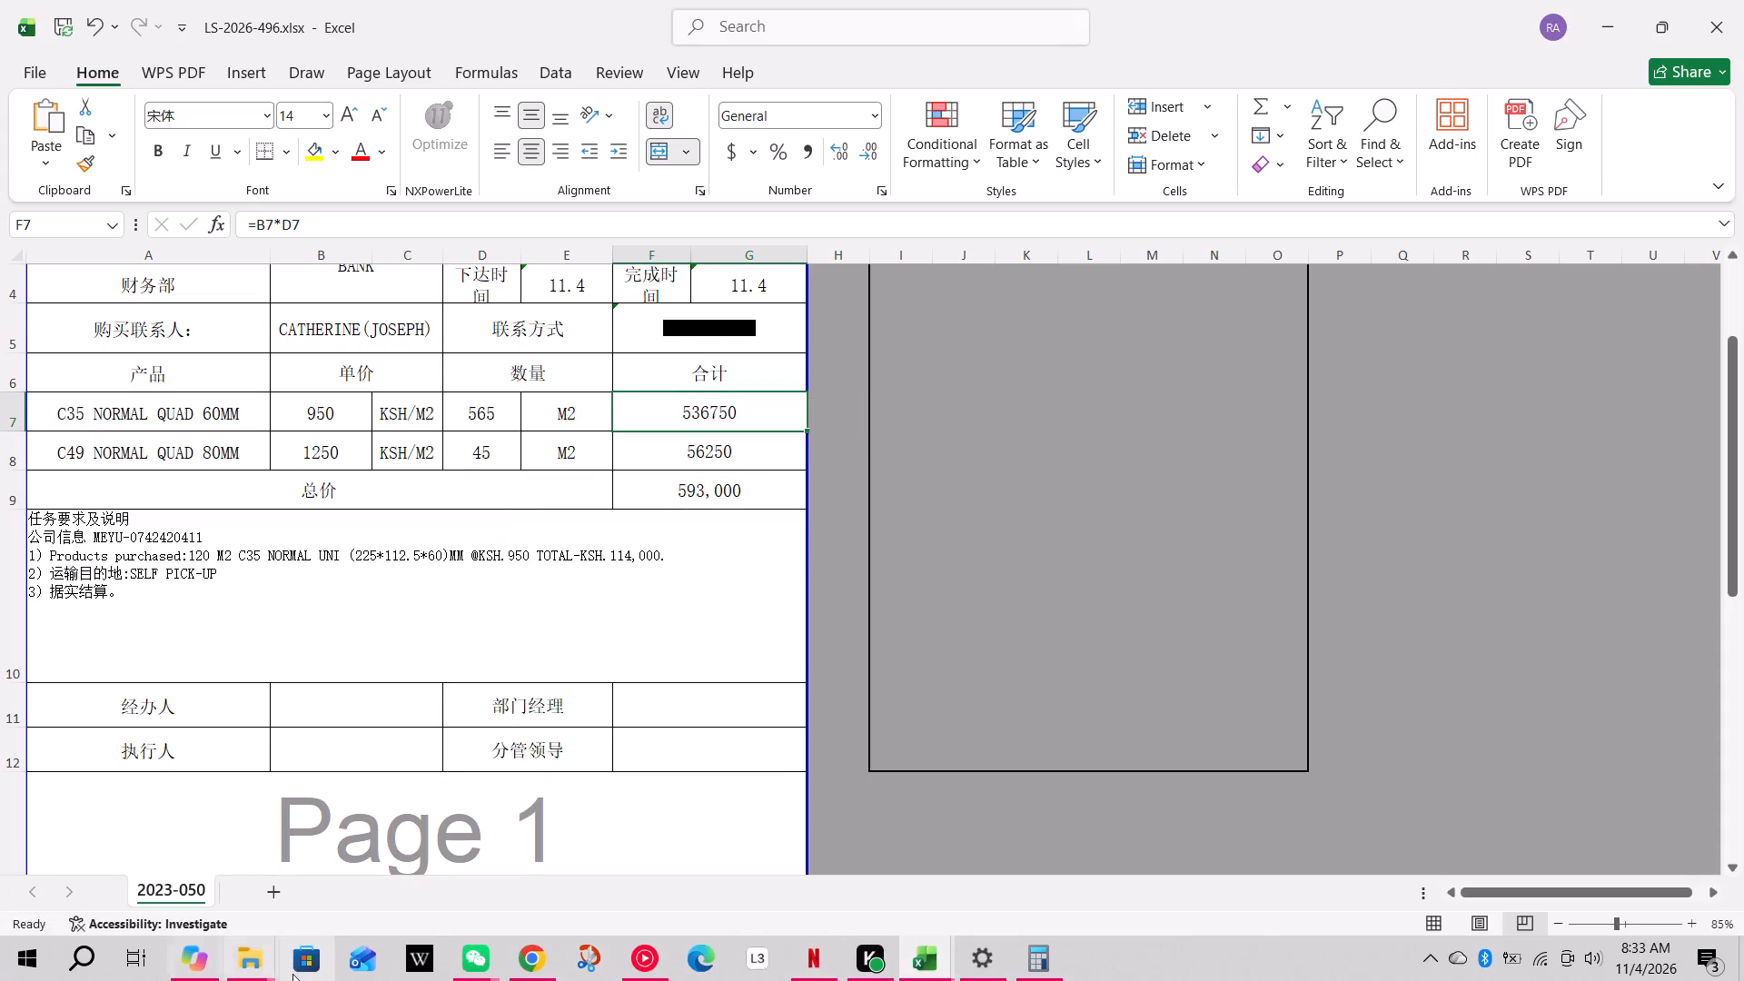
click(247, 958)
click(181, 847)
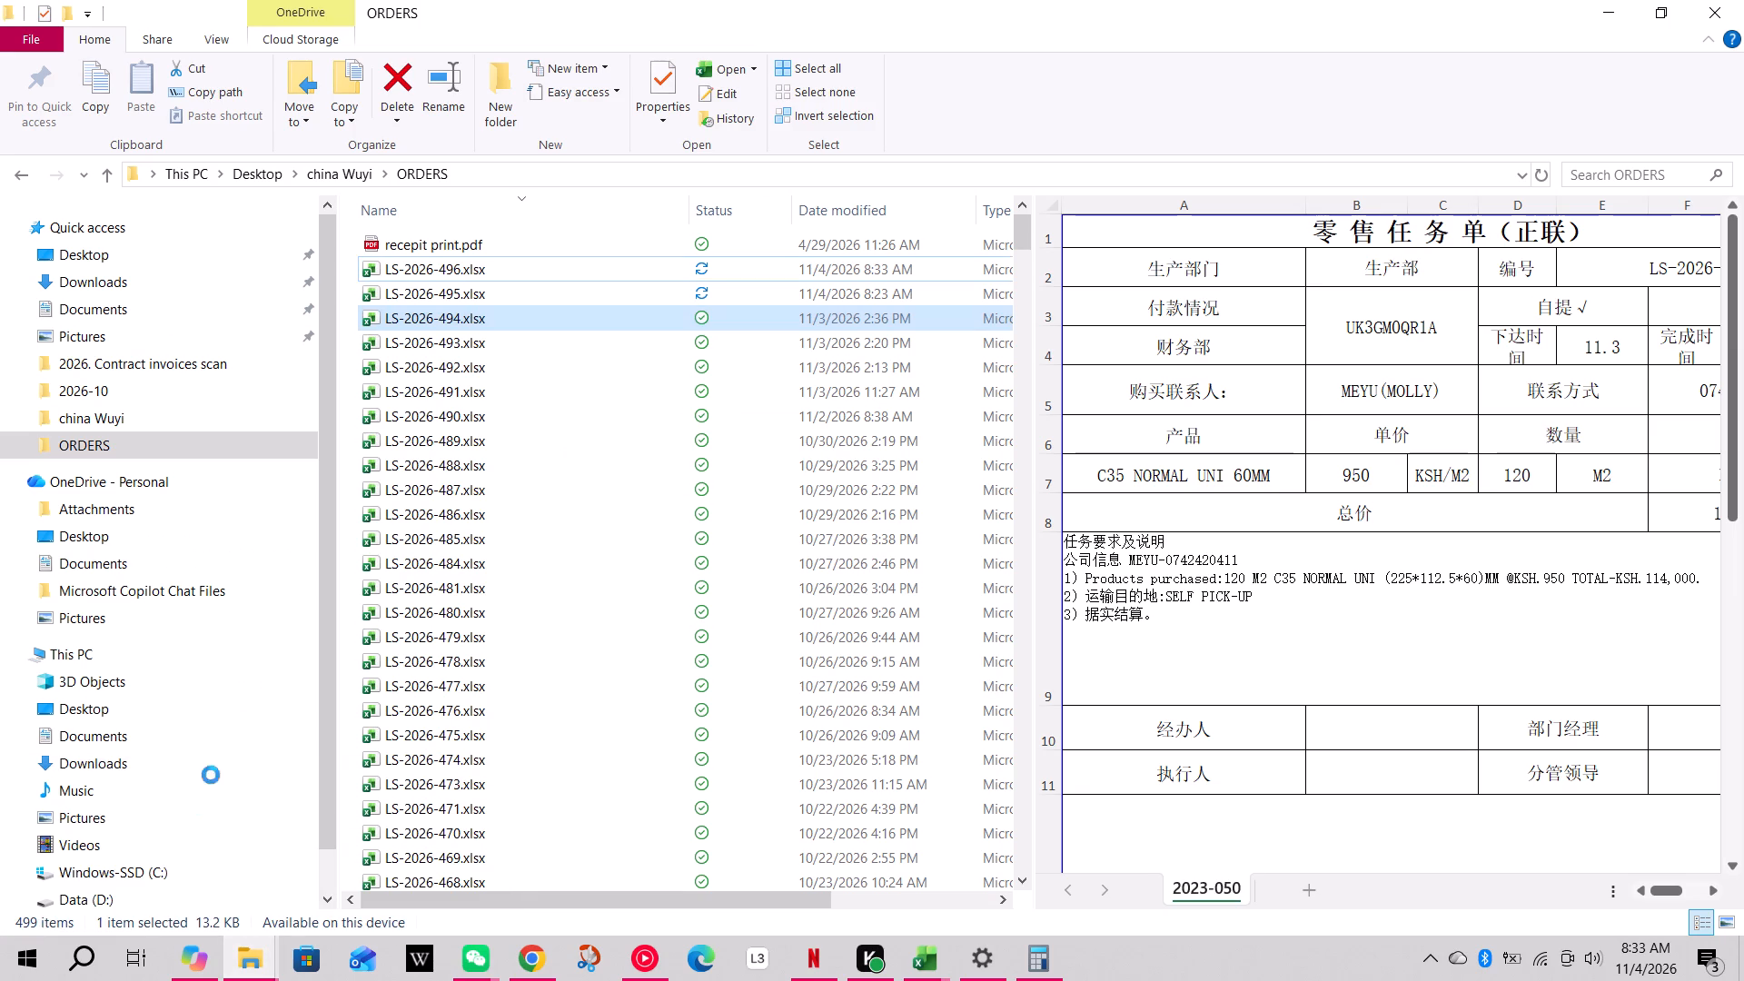
click(1618, 176)
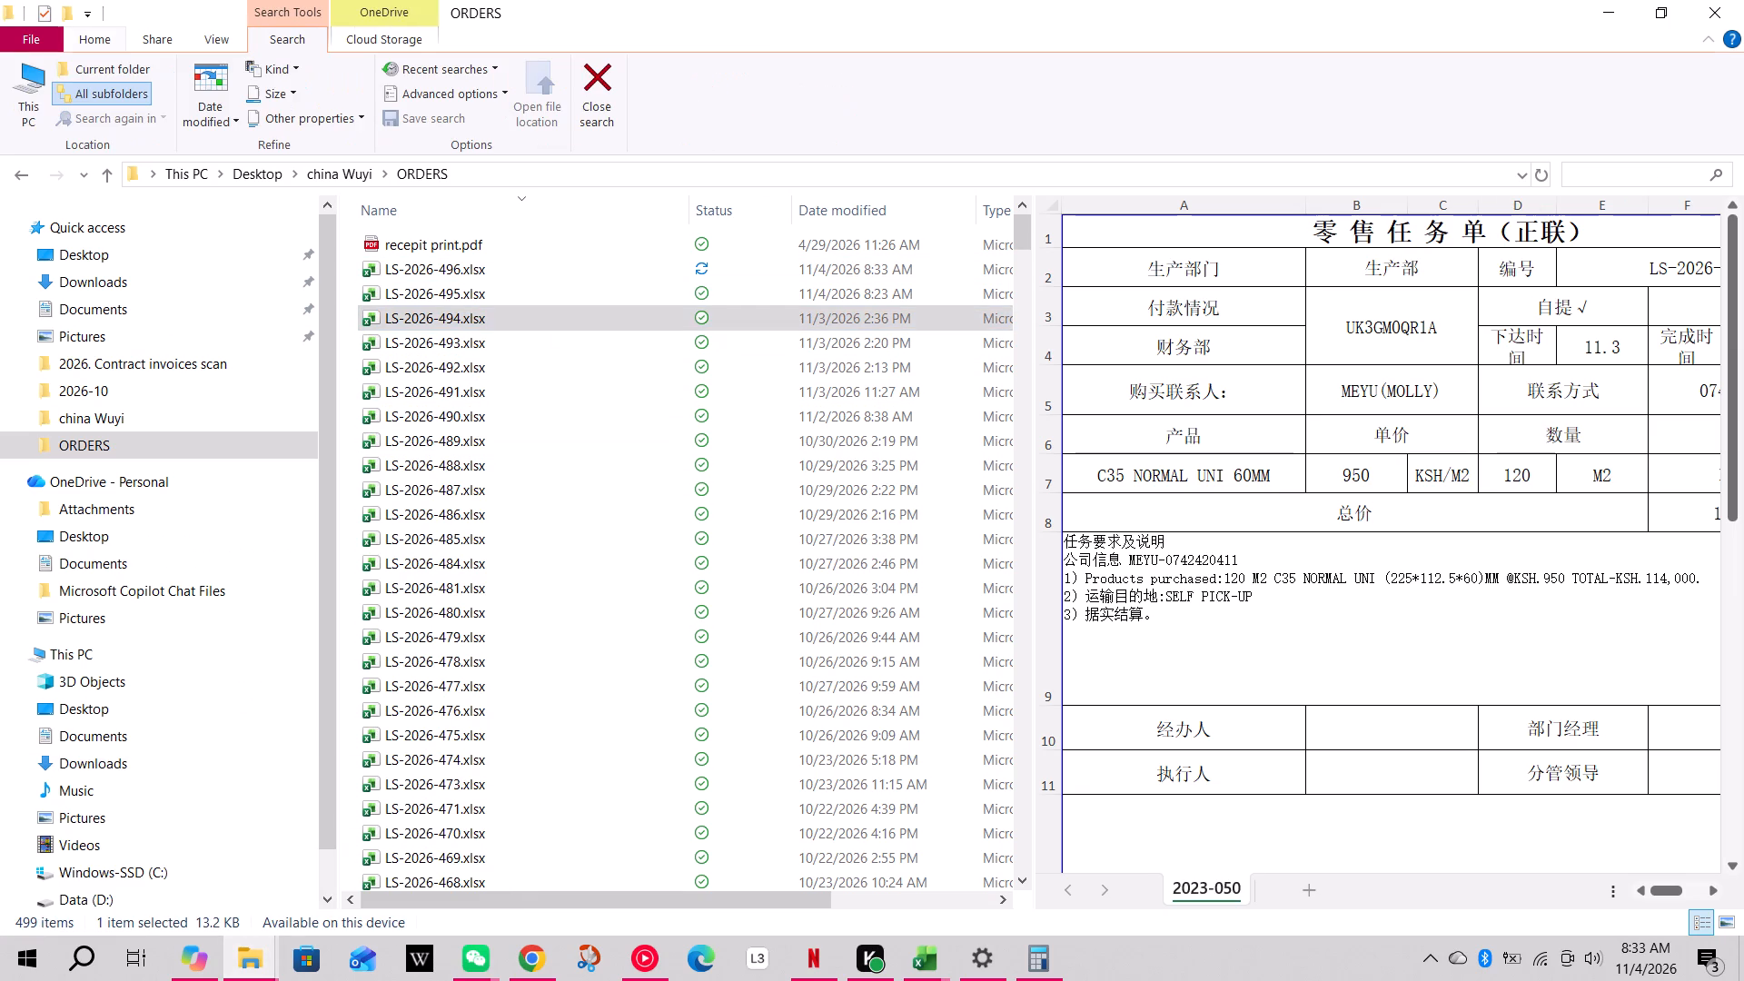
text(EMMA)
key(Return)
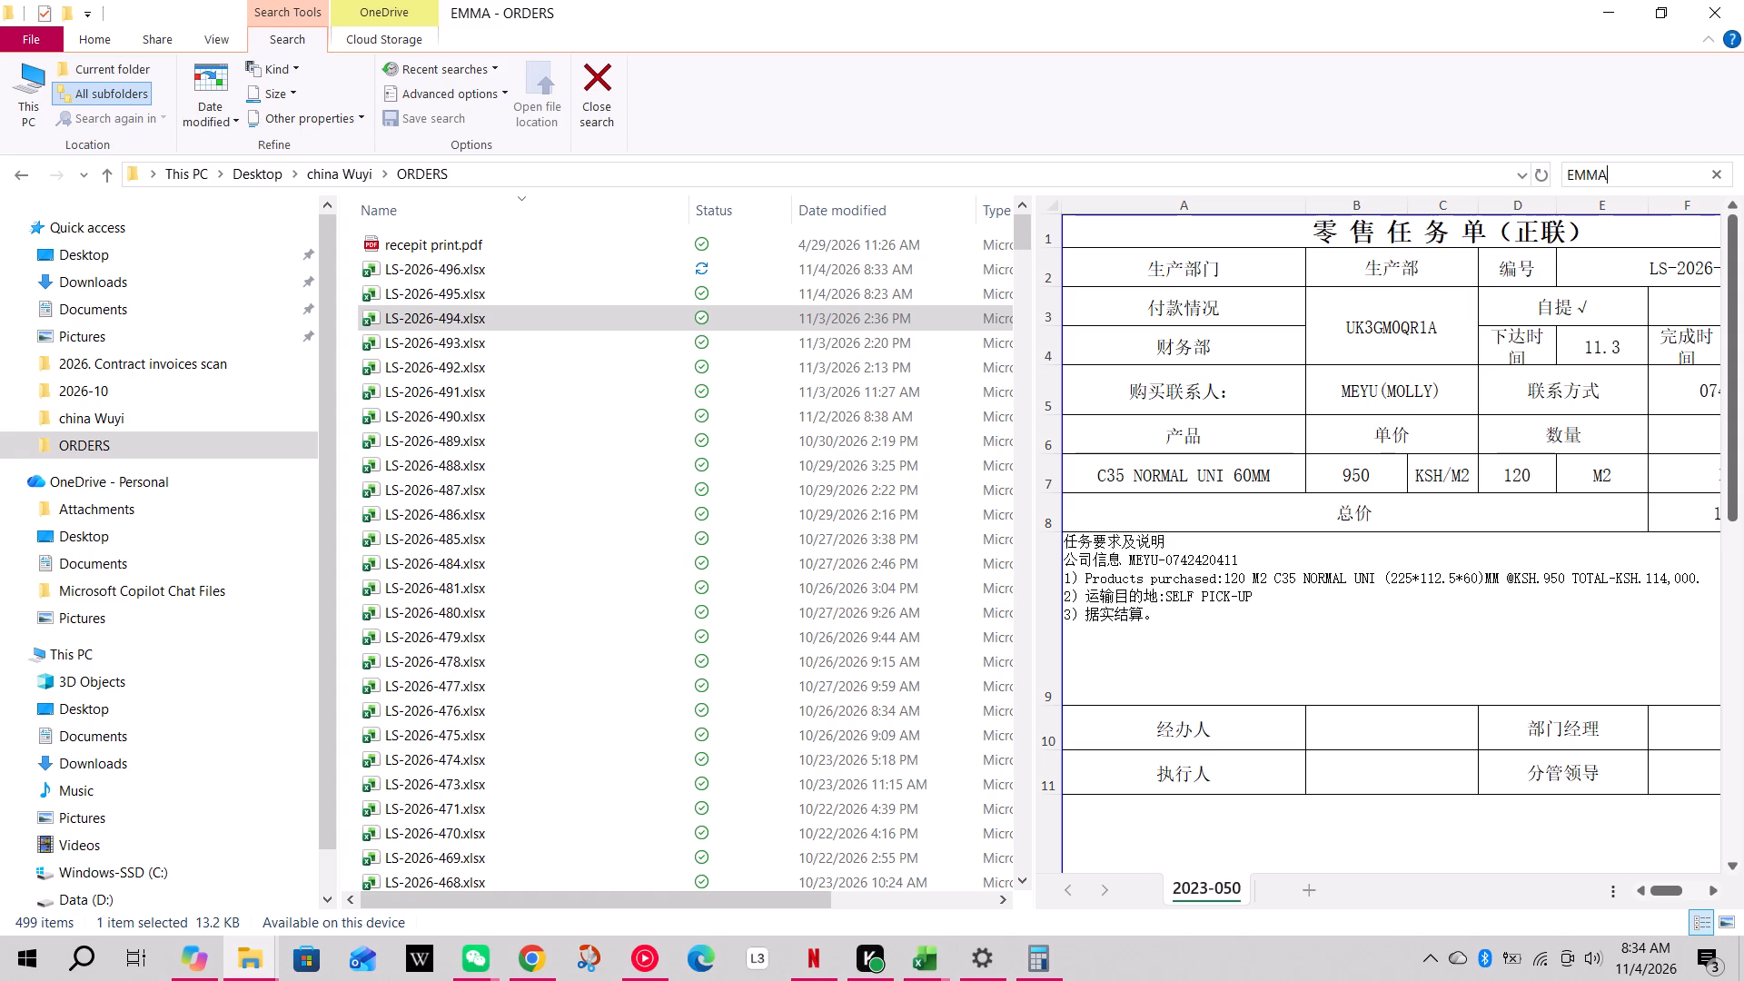
click(1625, 173)
key(Return)
drag(1612, 173, 1513, 181)
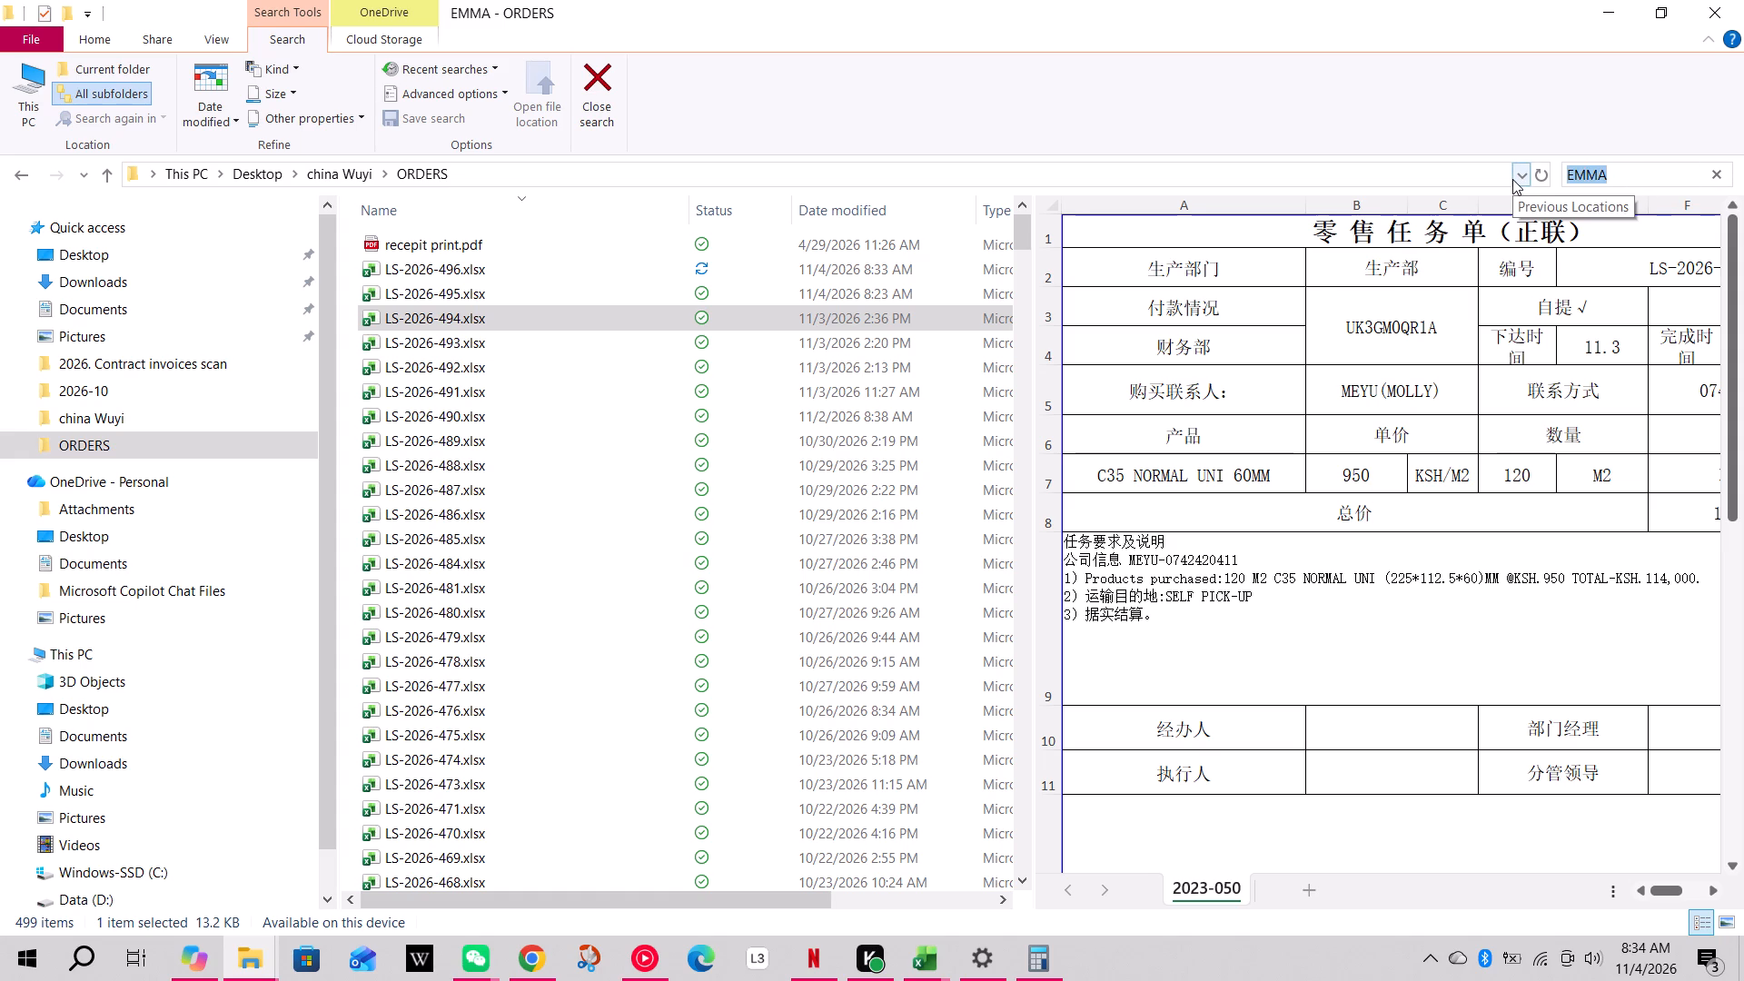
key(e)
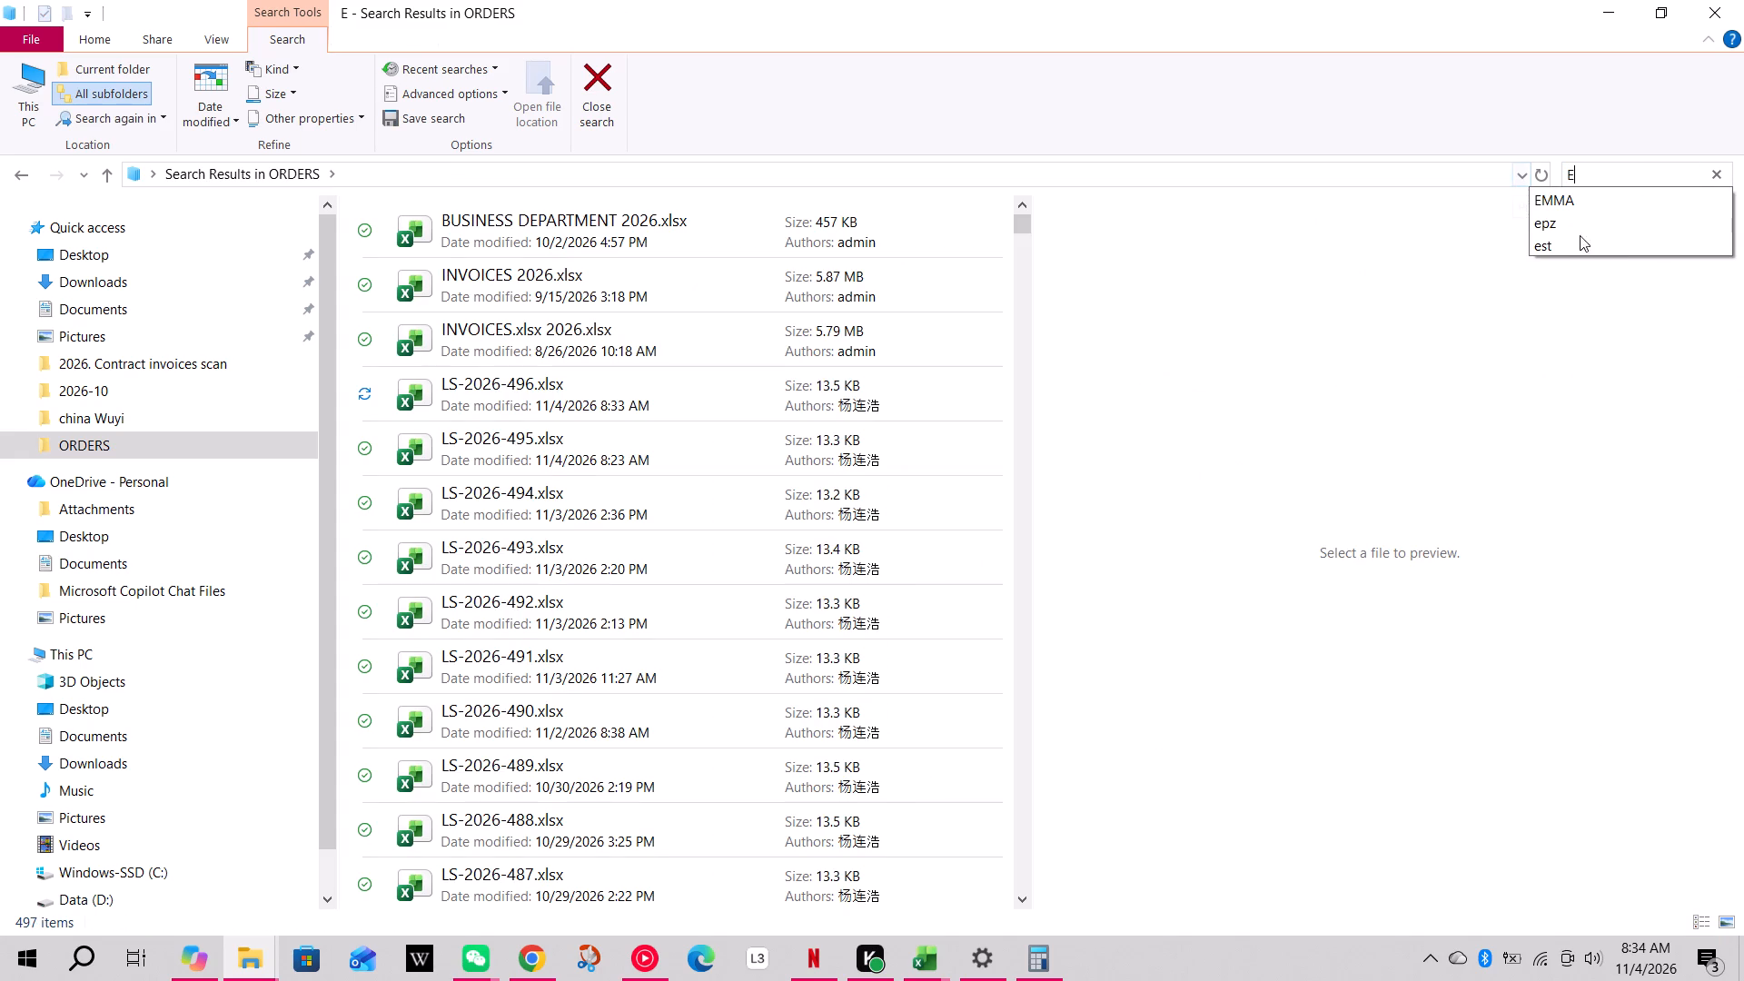
click(1594, 203)
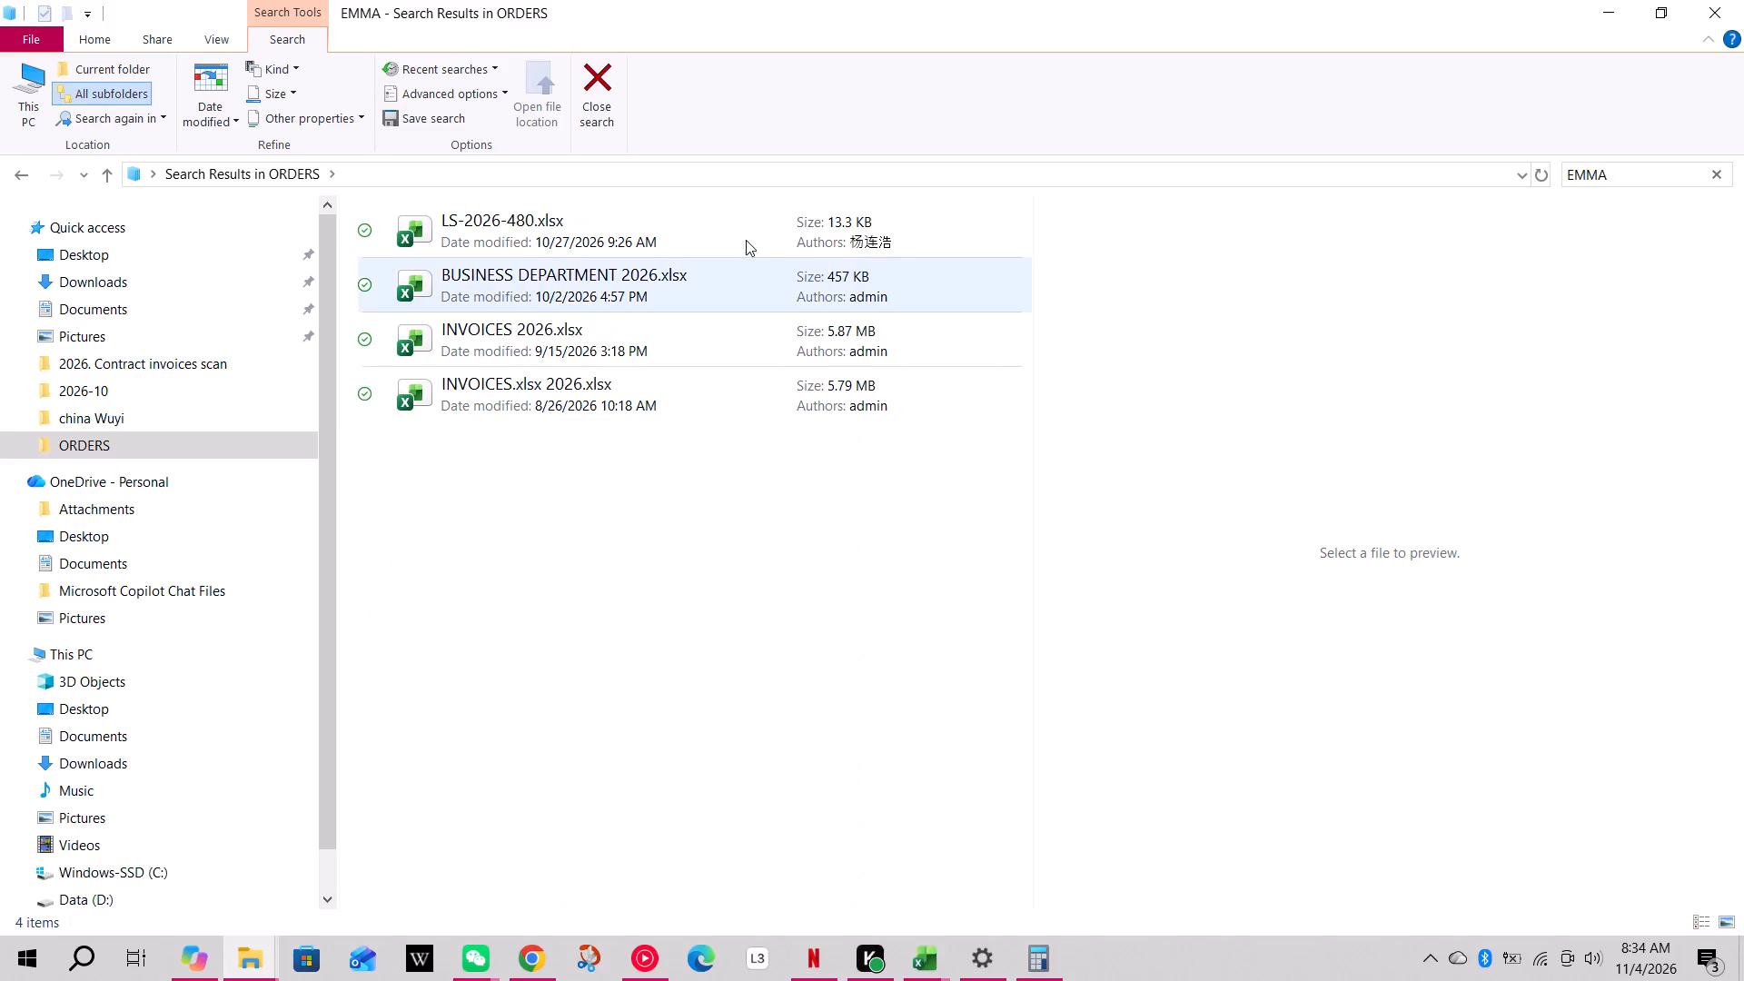
double_click(742, 228)
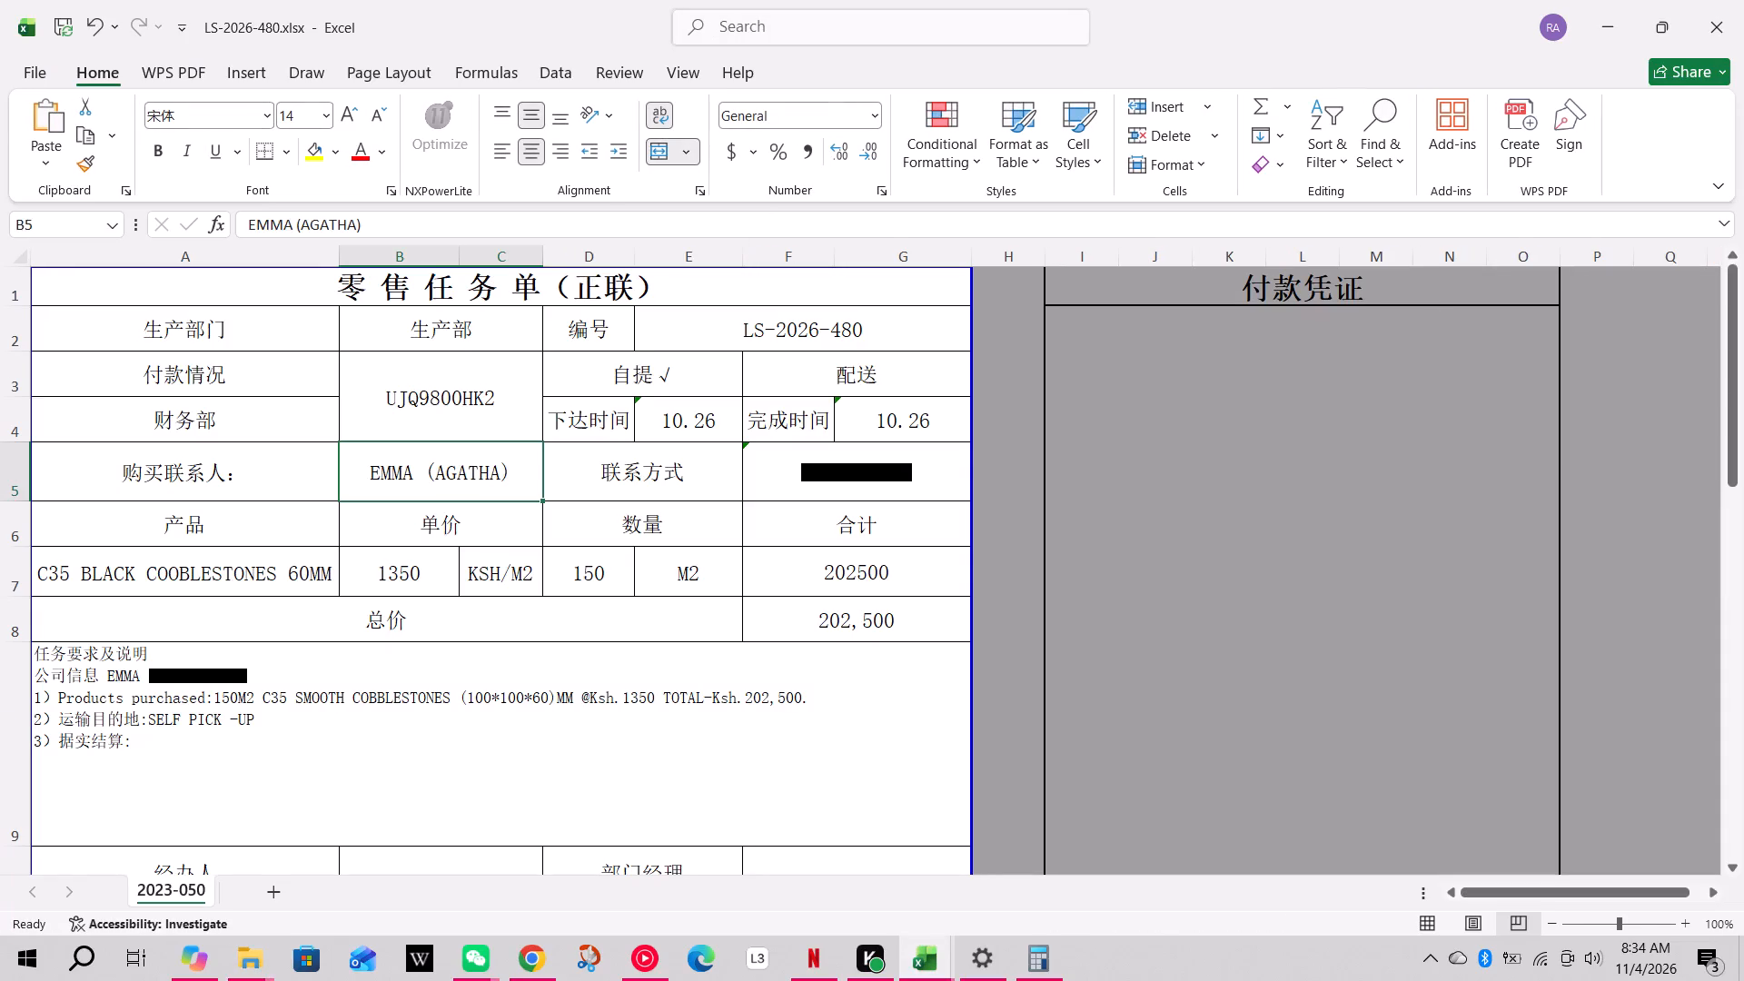
Set the quantity of the C35 BLACK COOBLESTONES 60MM line to 30.
click(310, 583)
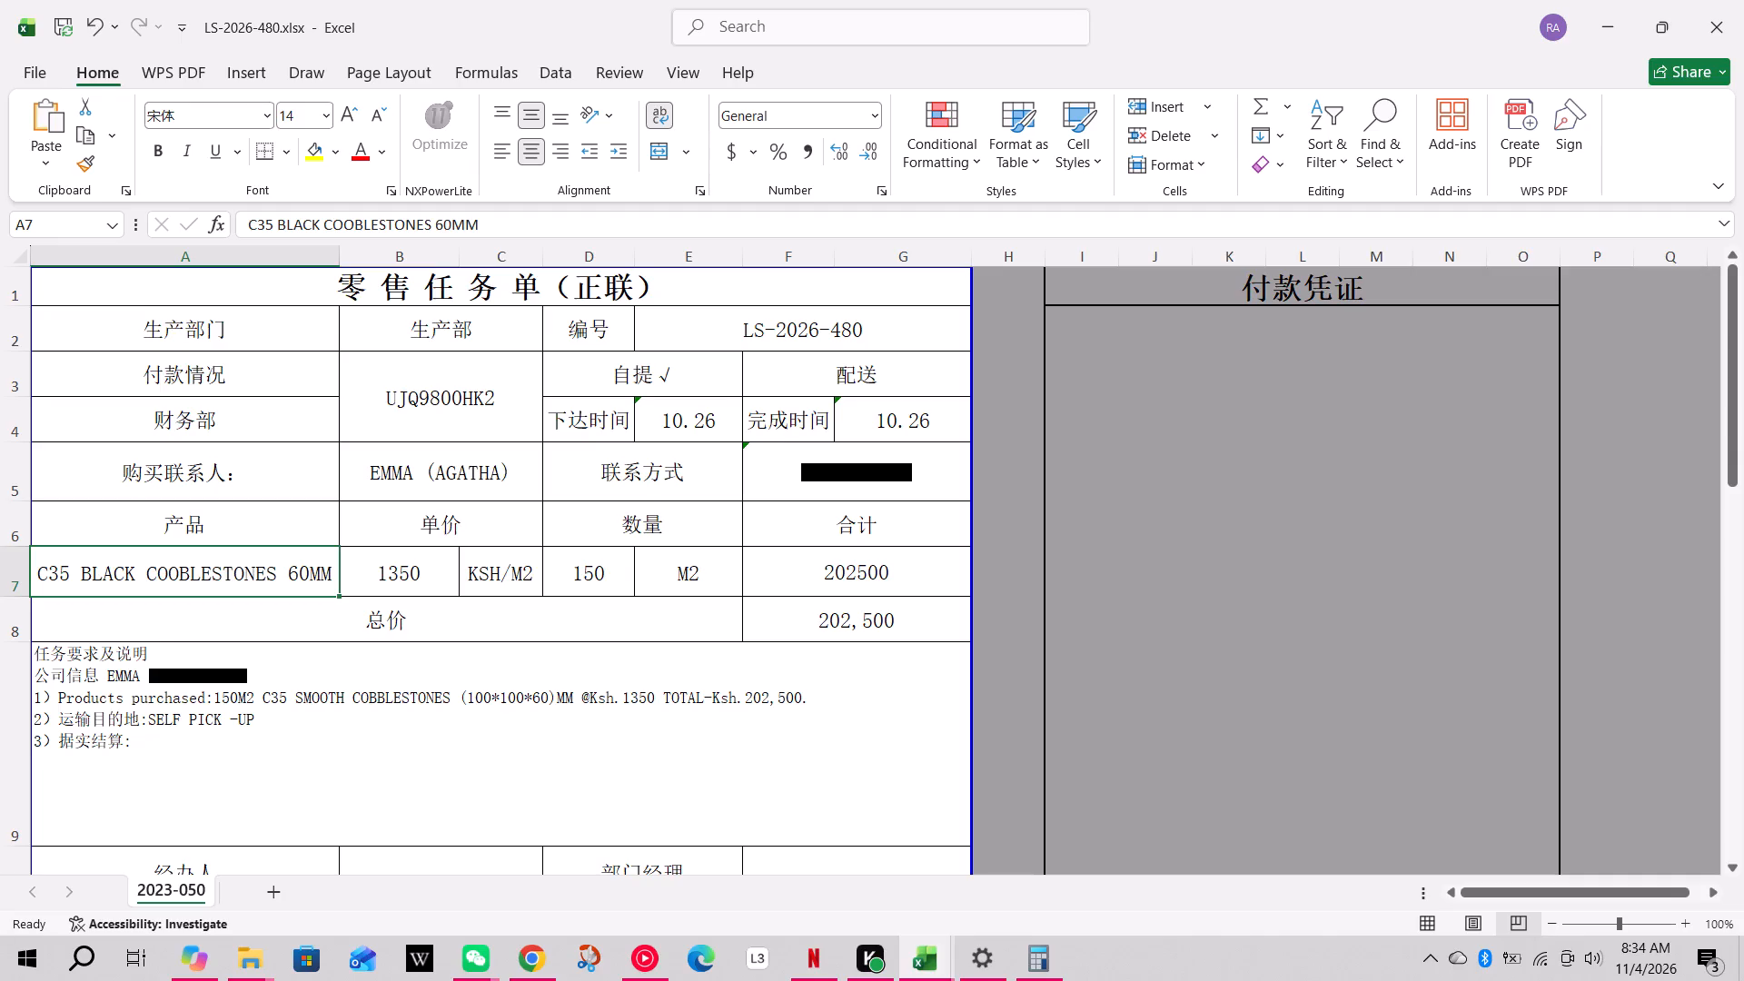
click(599, 558)
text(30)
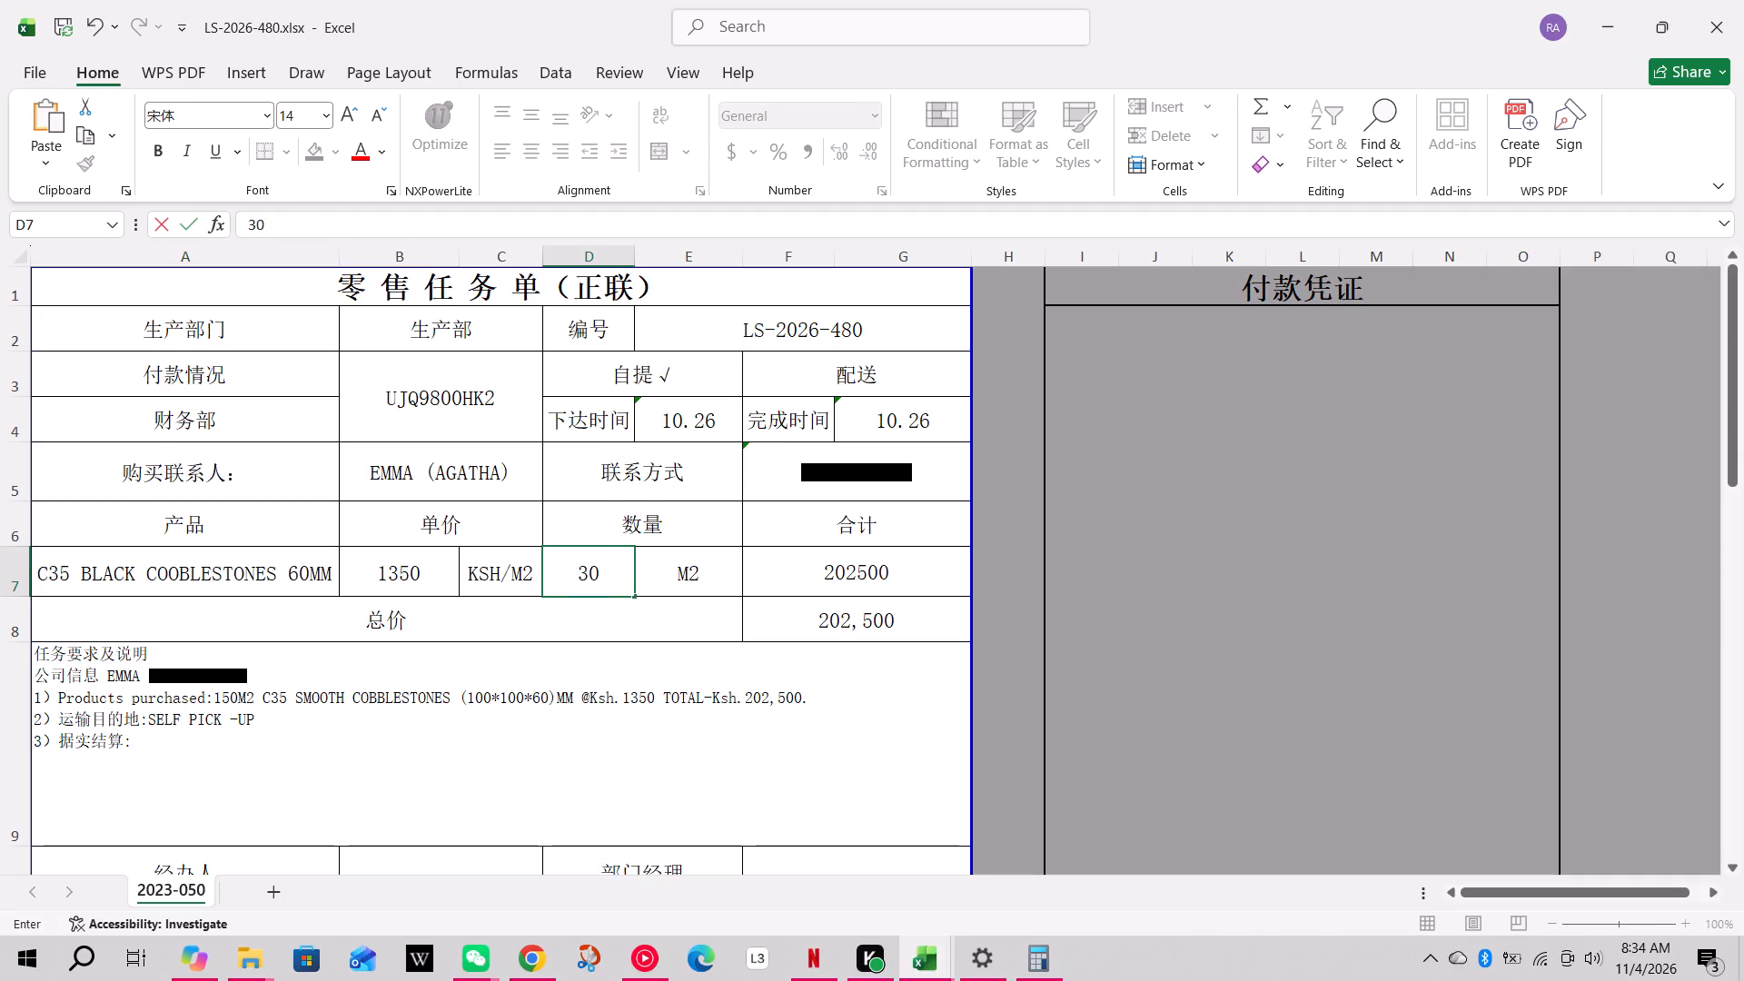
click(1085, 641)
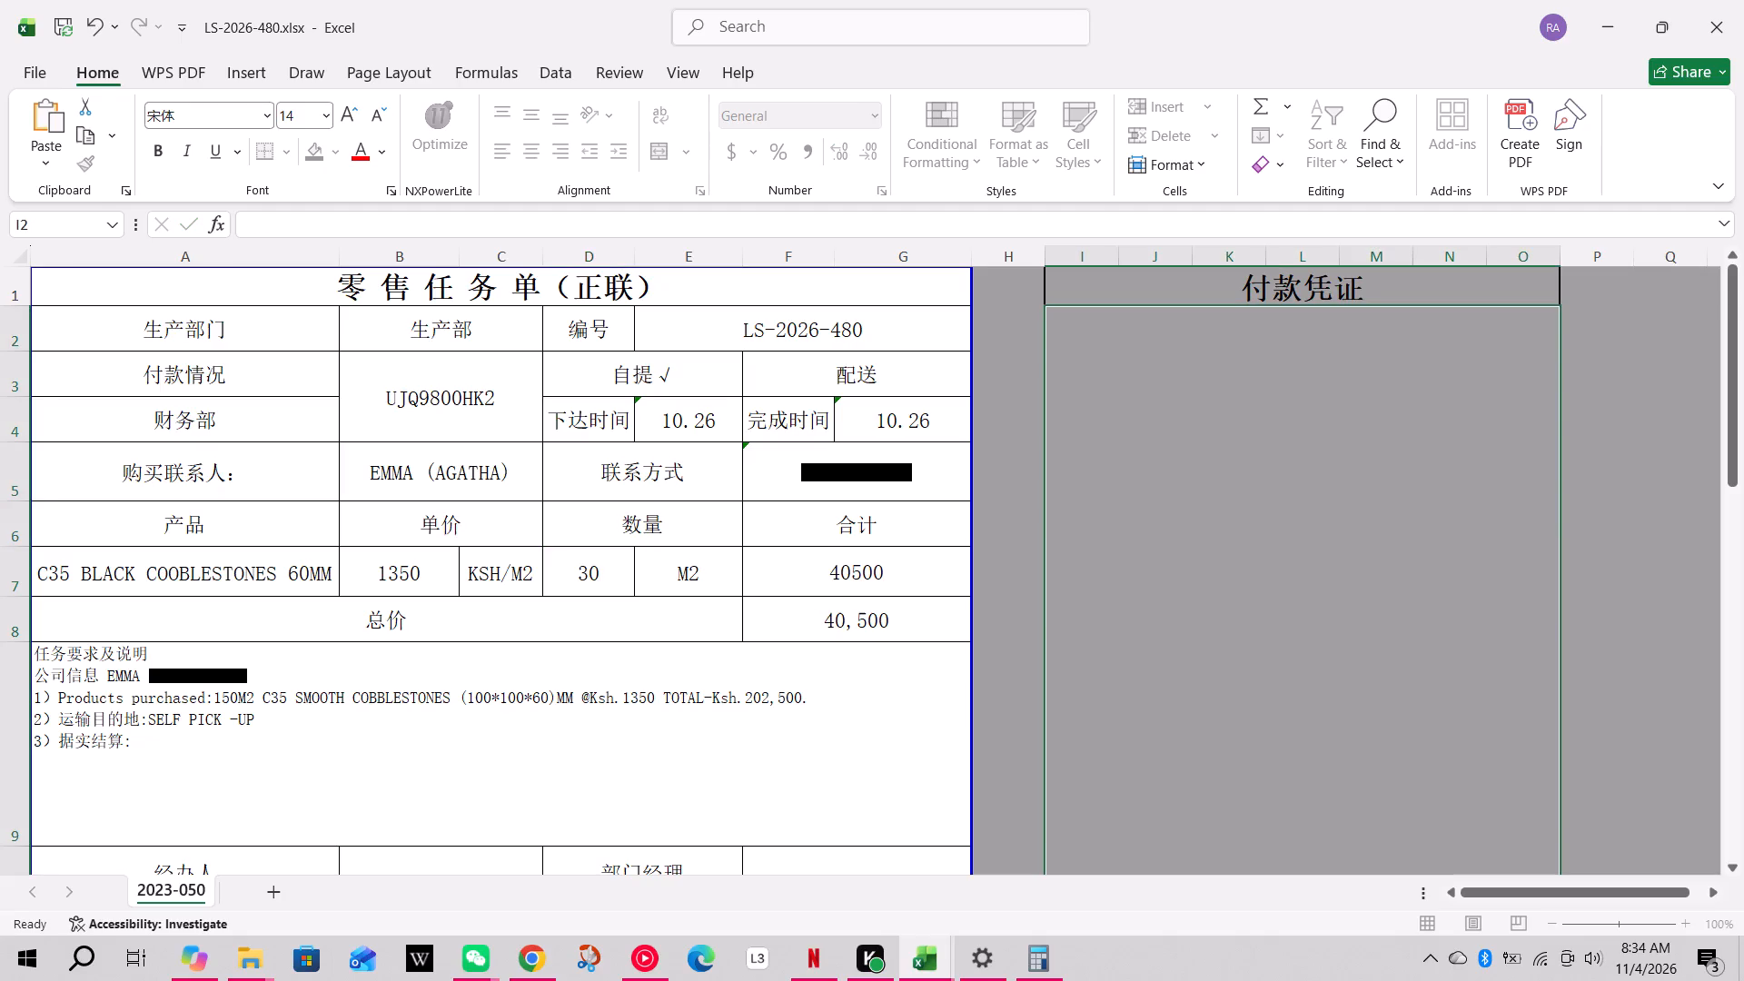
click(461, 956)
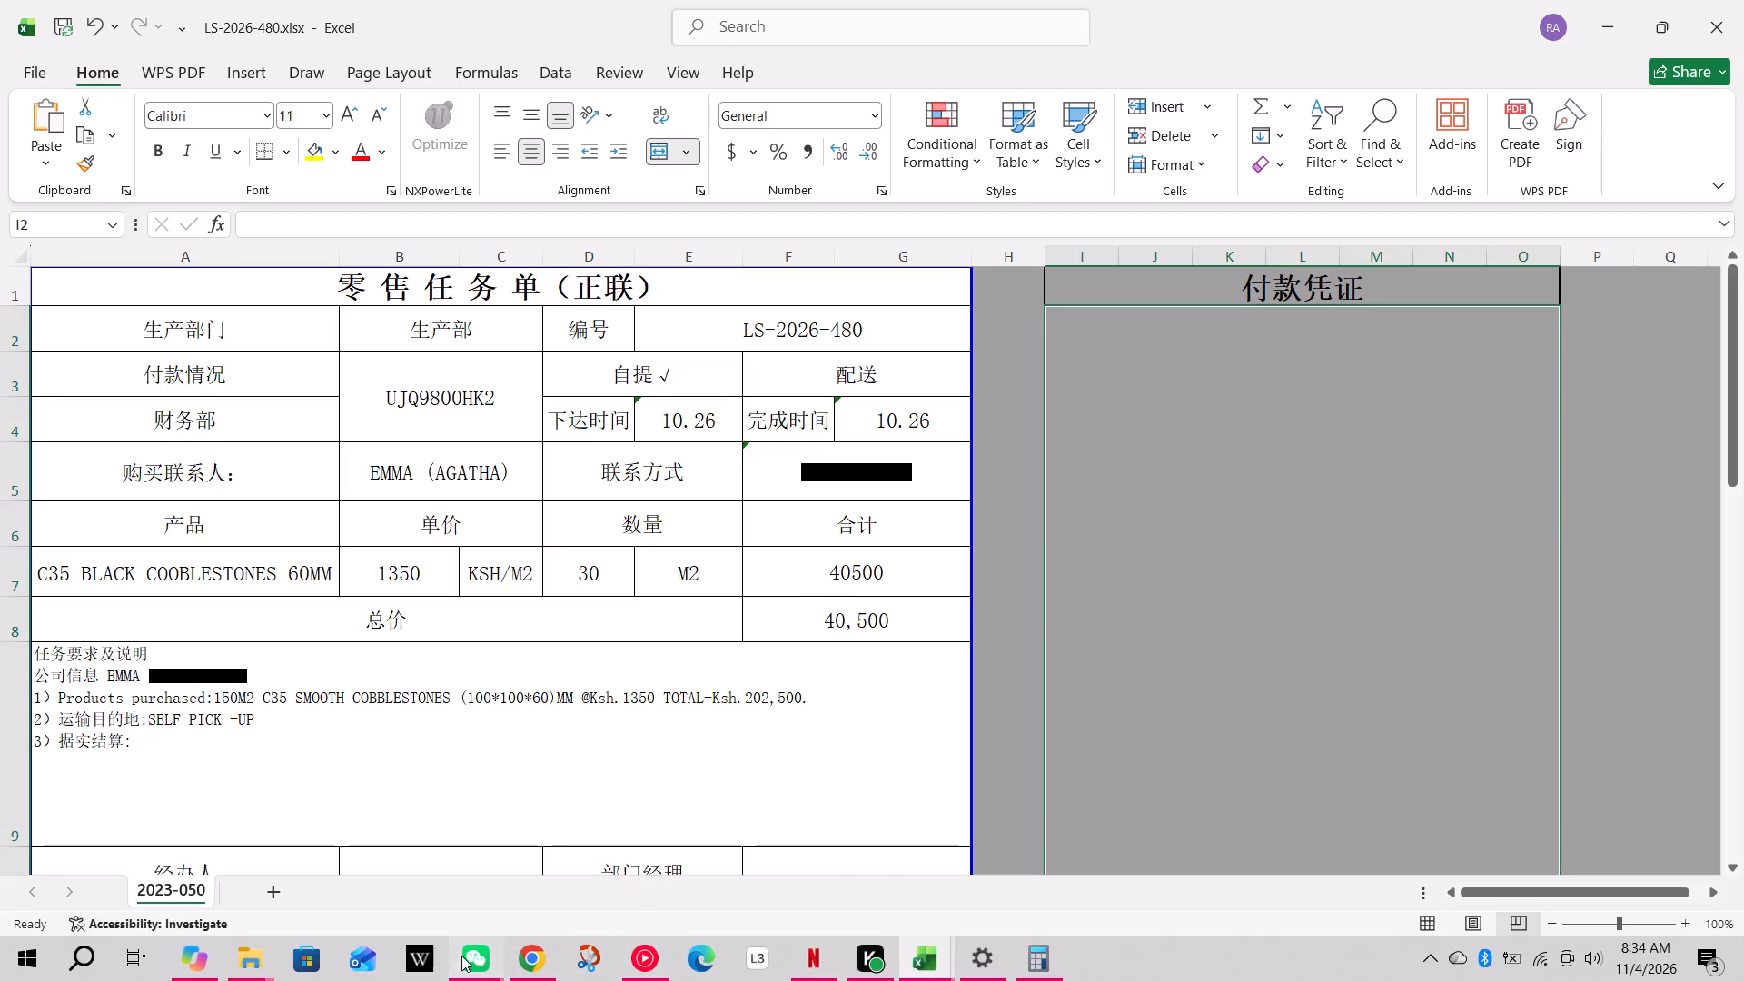
click(421, 862)
click(184, 213)
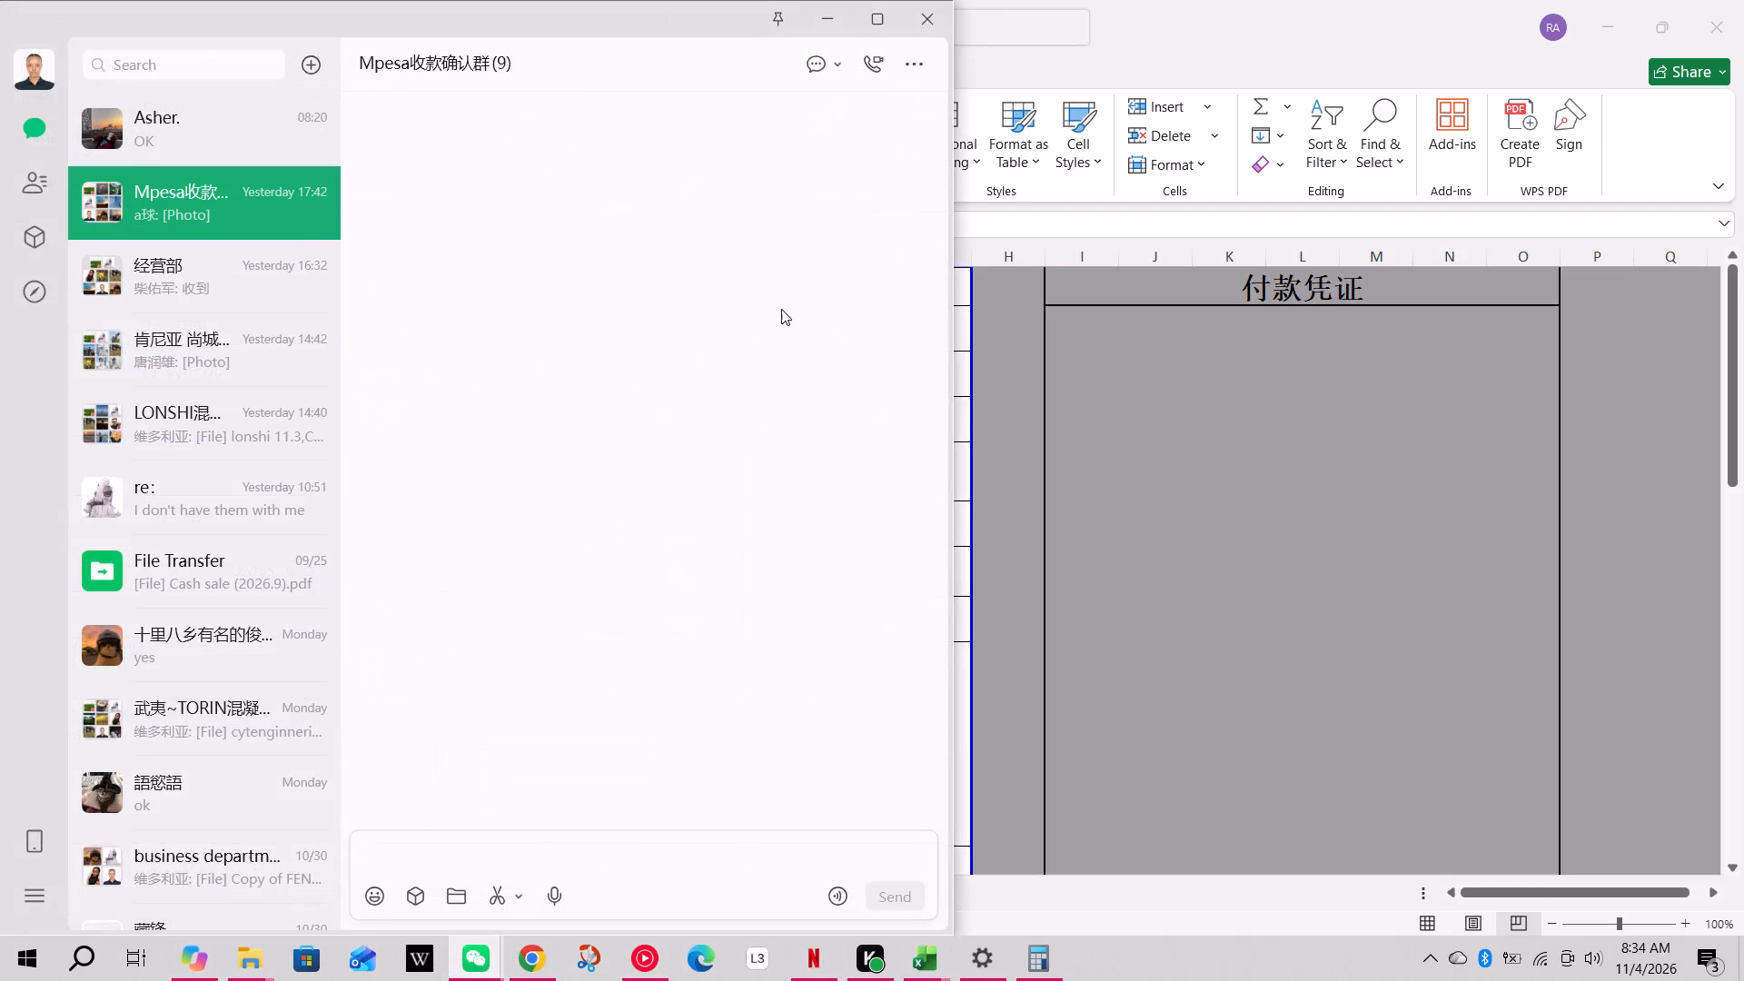
click(543, 590)
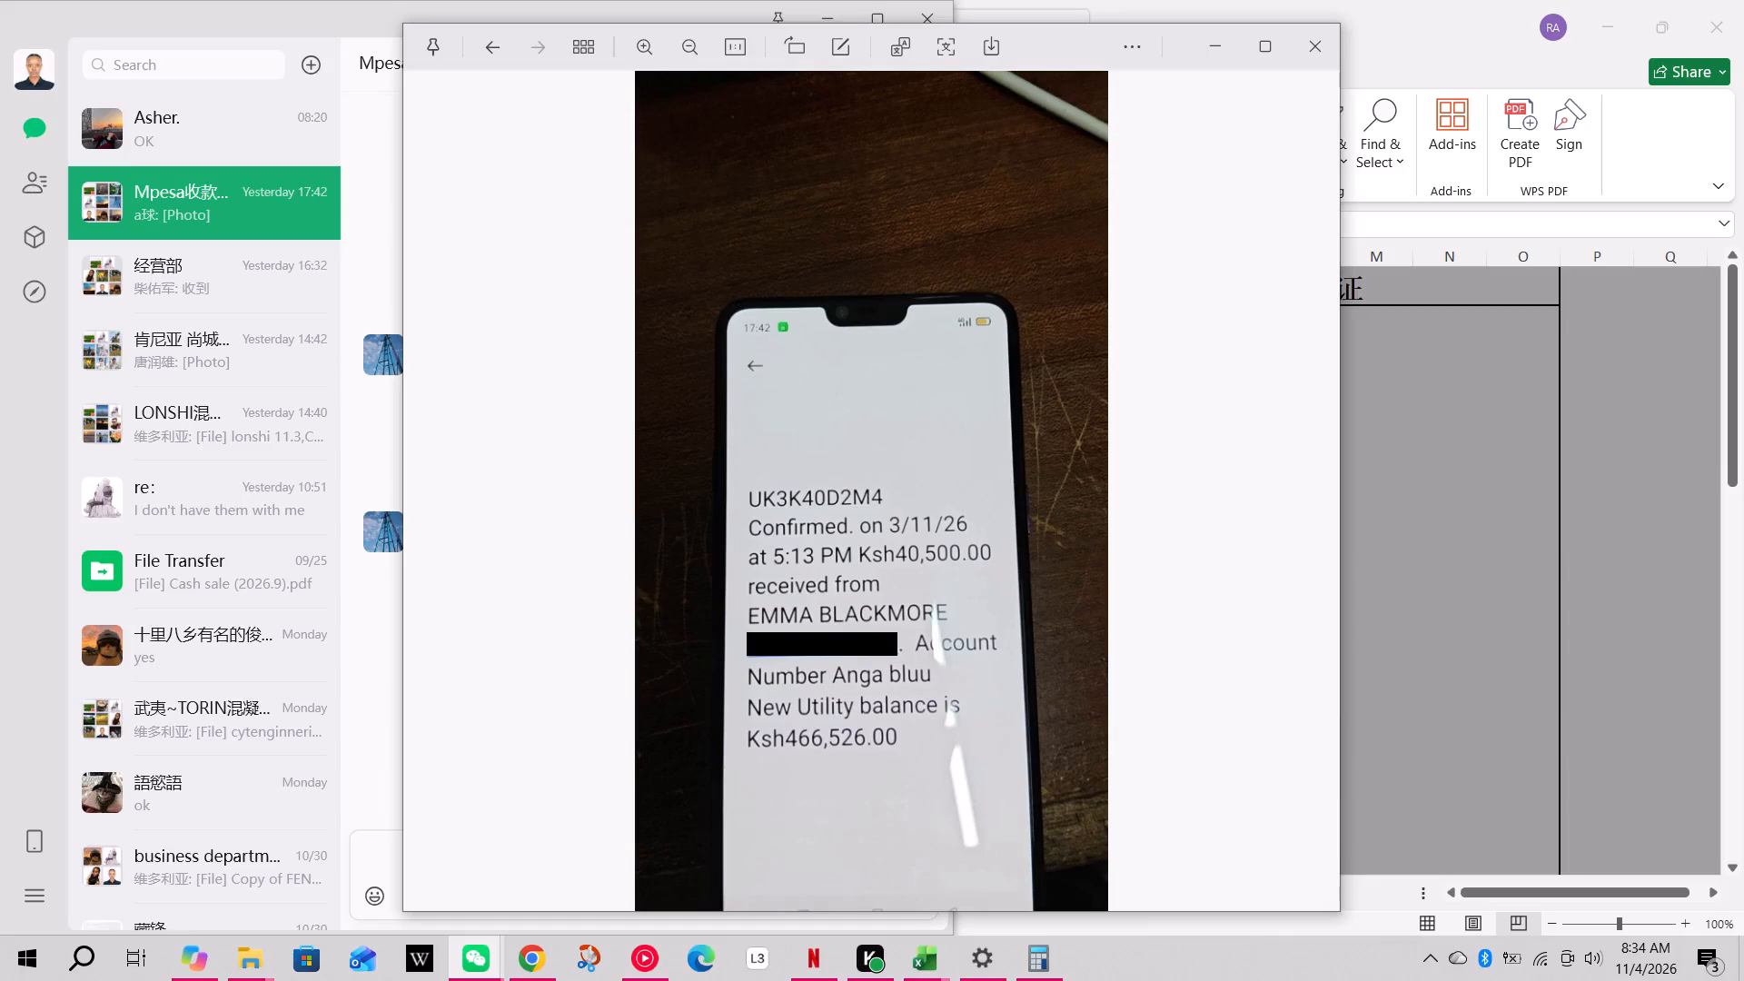
drag(747, 500, 893, 487)
right_click(874, 490)
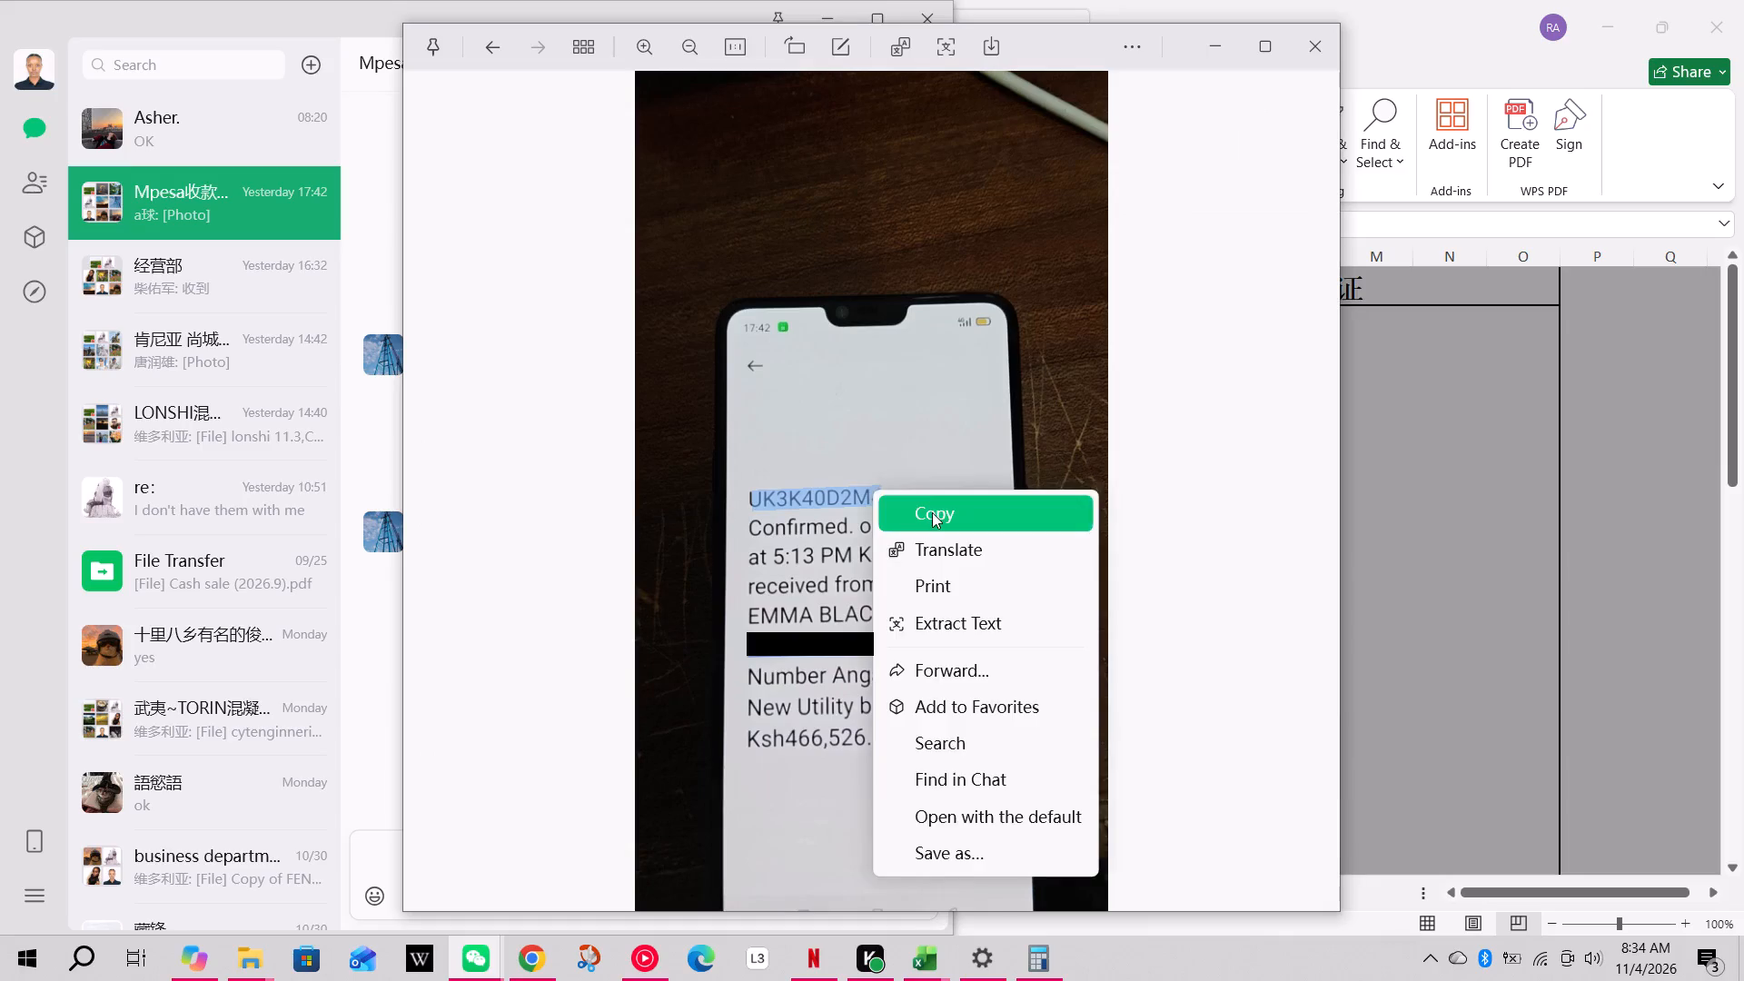
click(932, 512)
click(1222, 59)
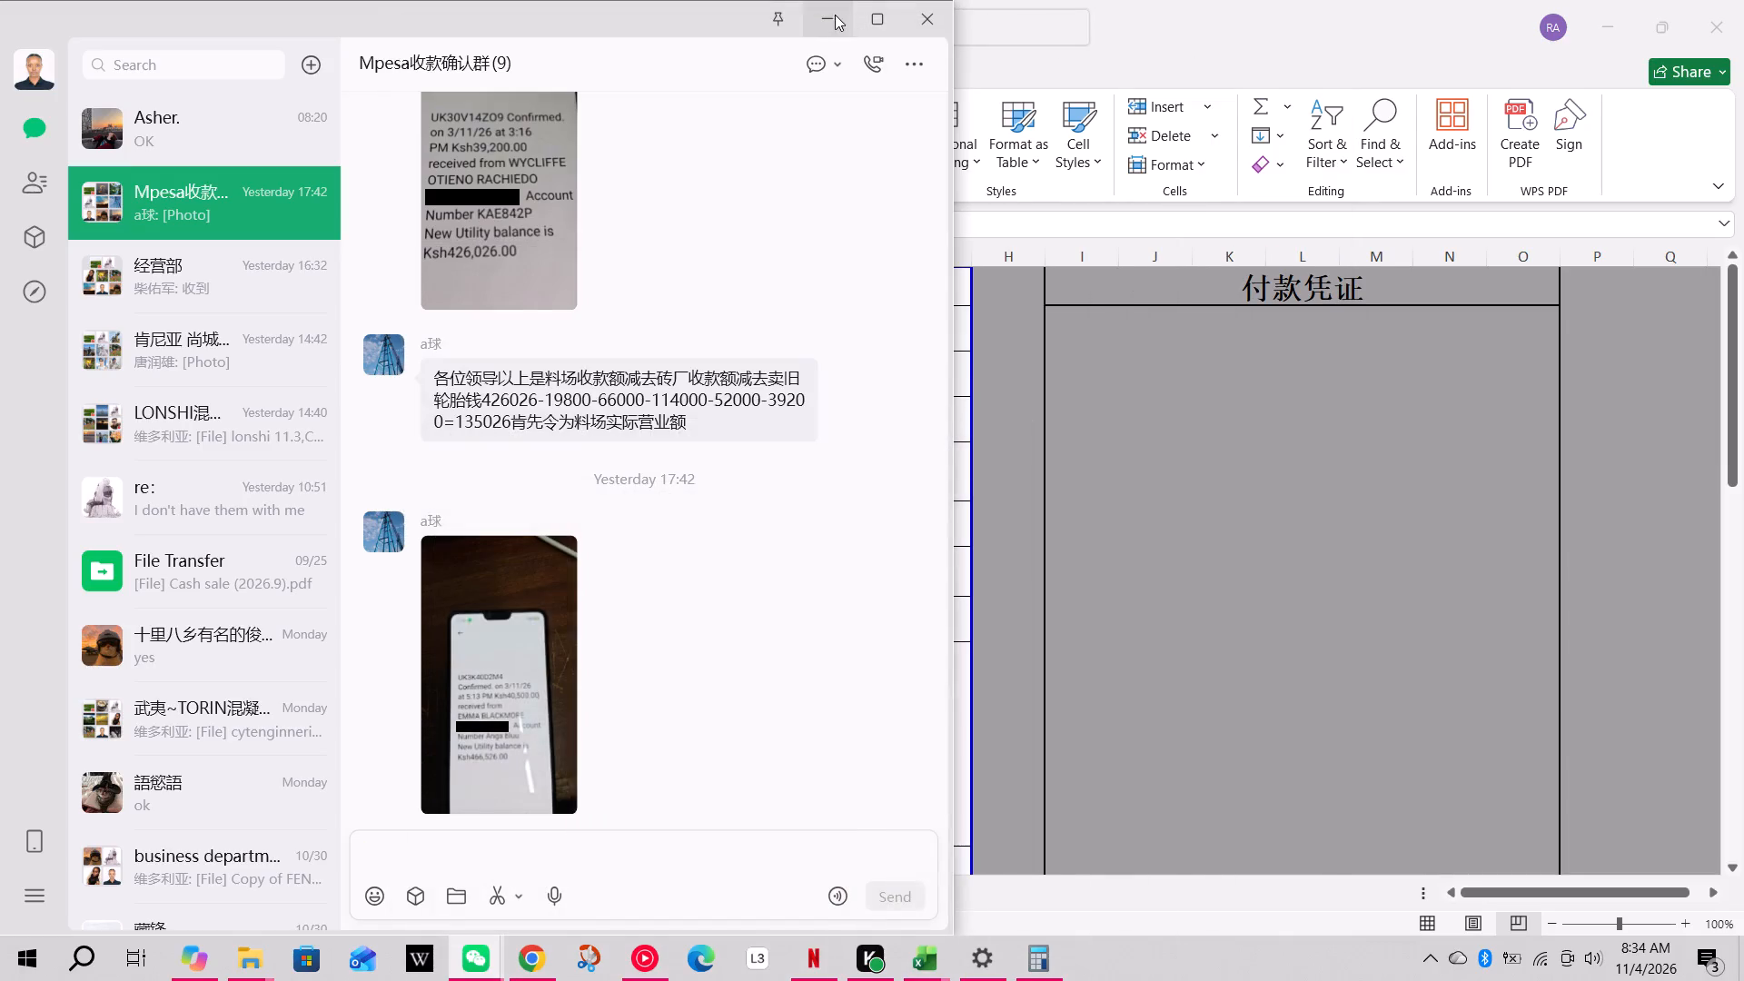
click(831, 15)
click(408, 402)
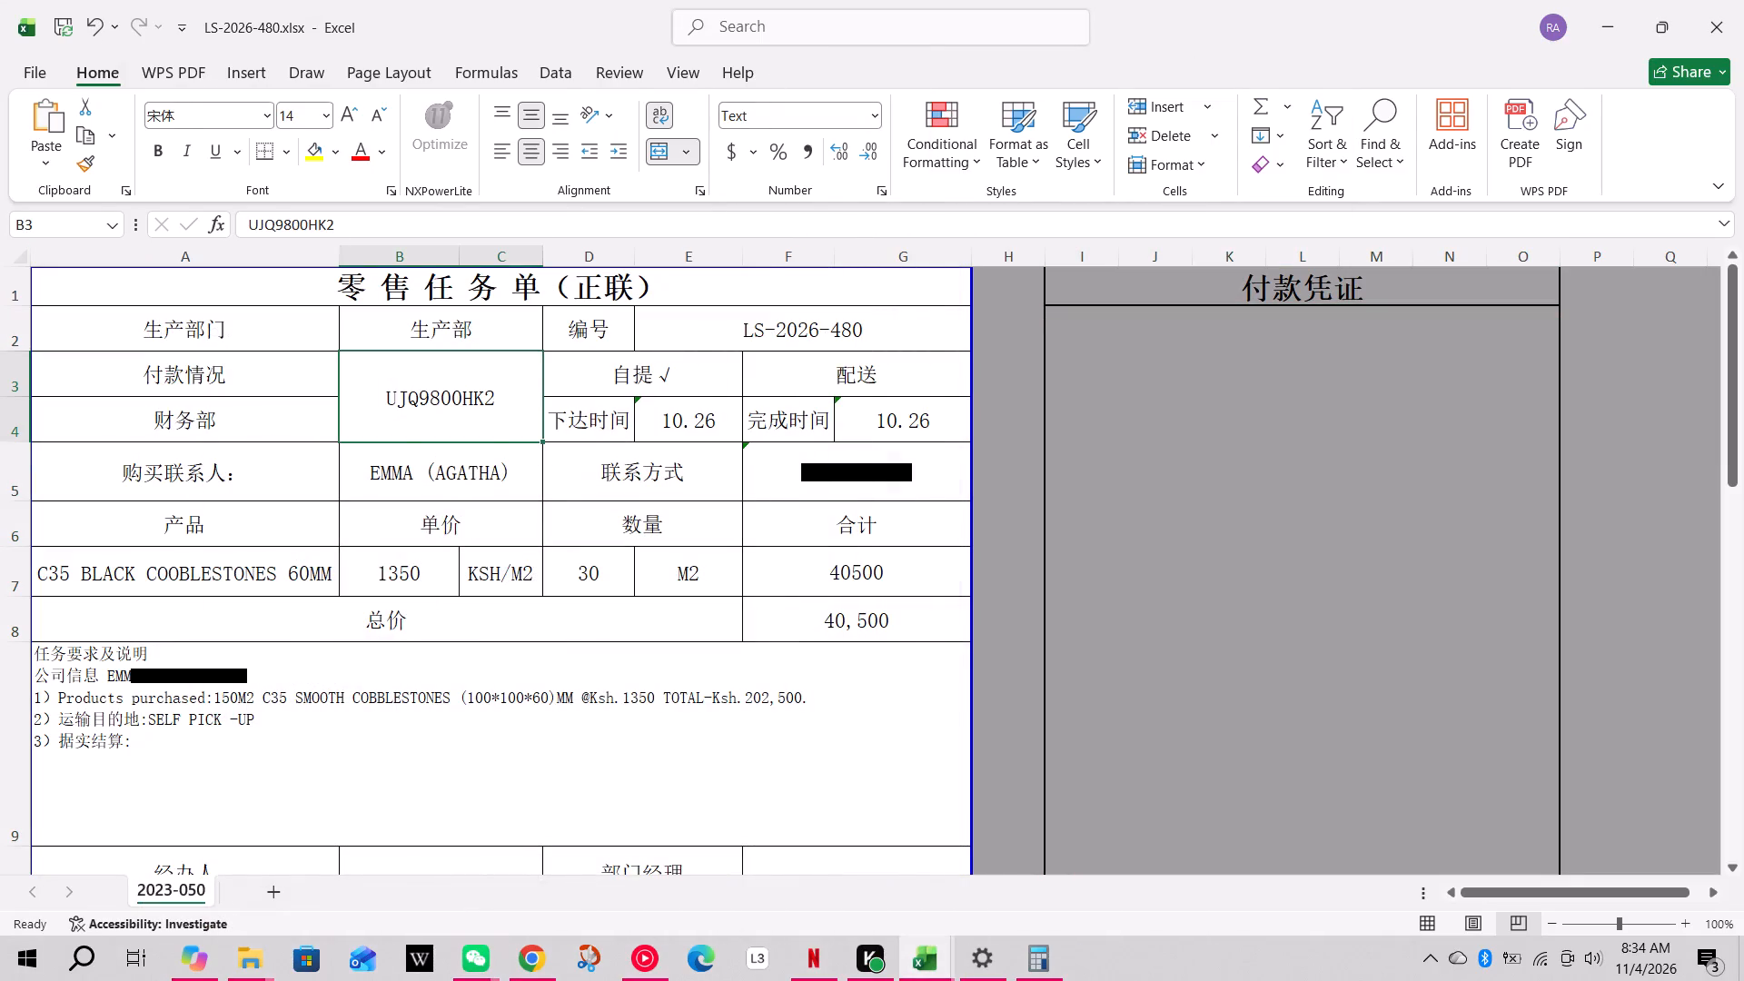
drag(349, 229, 207, 225)
key(ctrl+v)
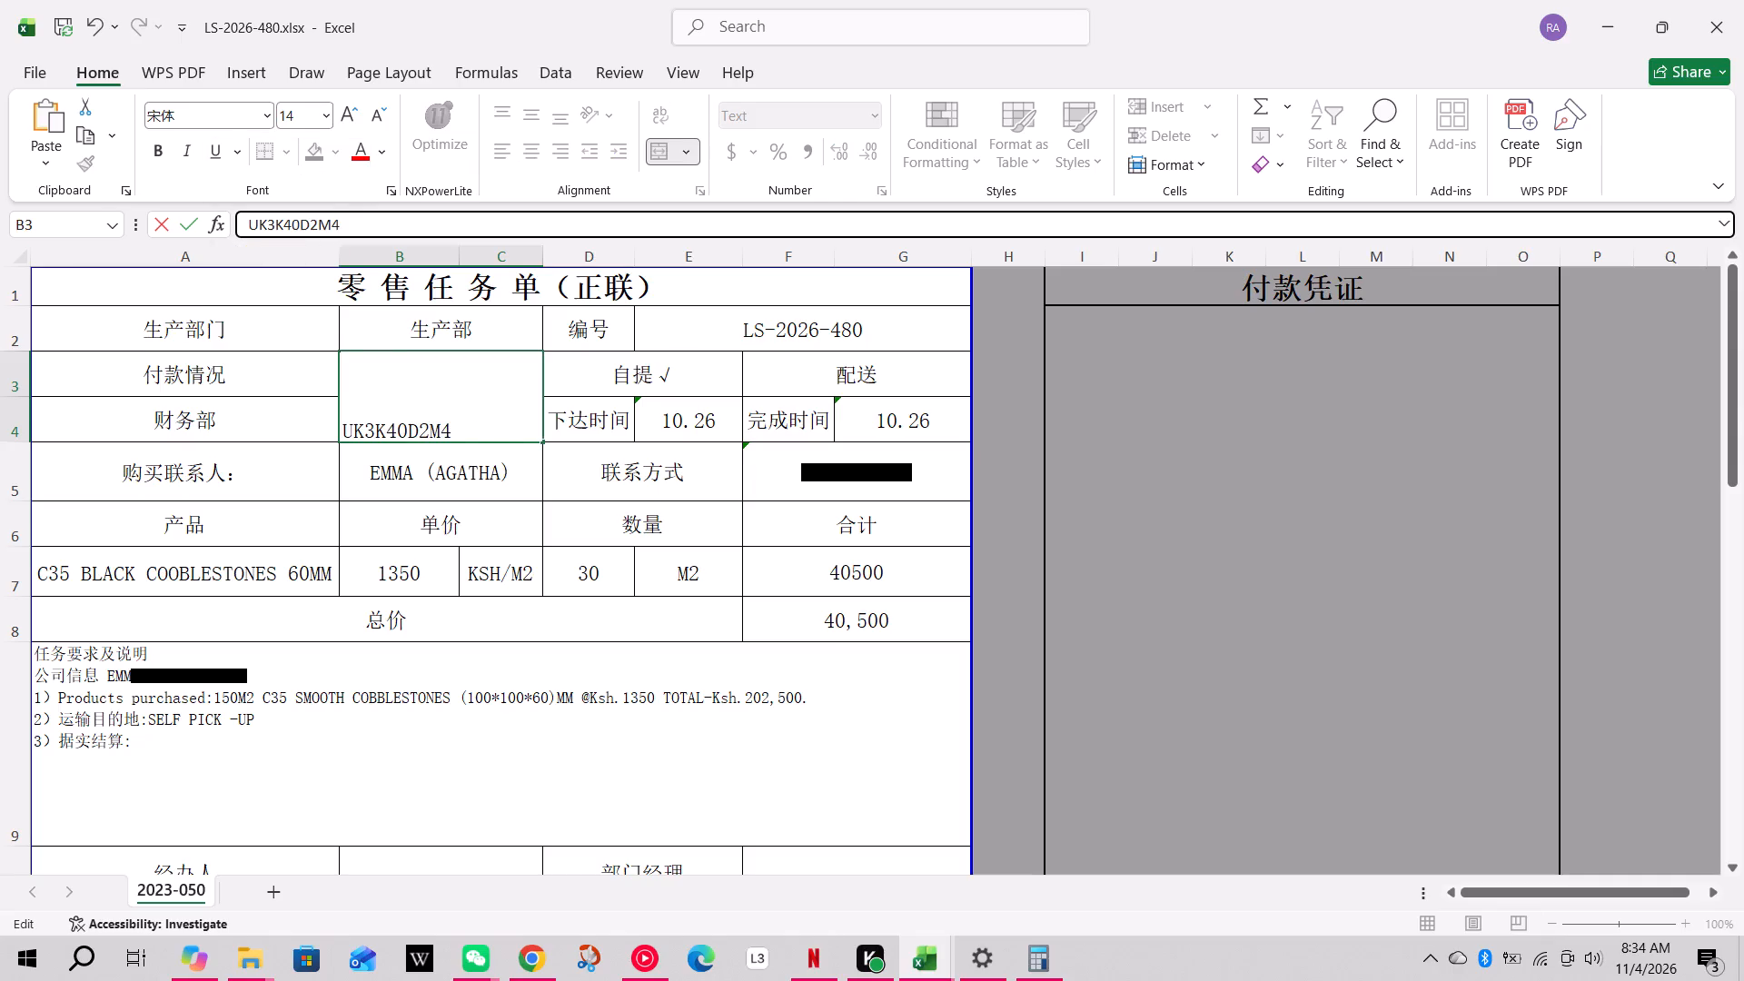
Set the order number (编号) to LS-2026-495.
click(881, 322)
click(881, 322)
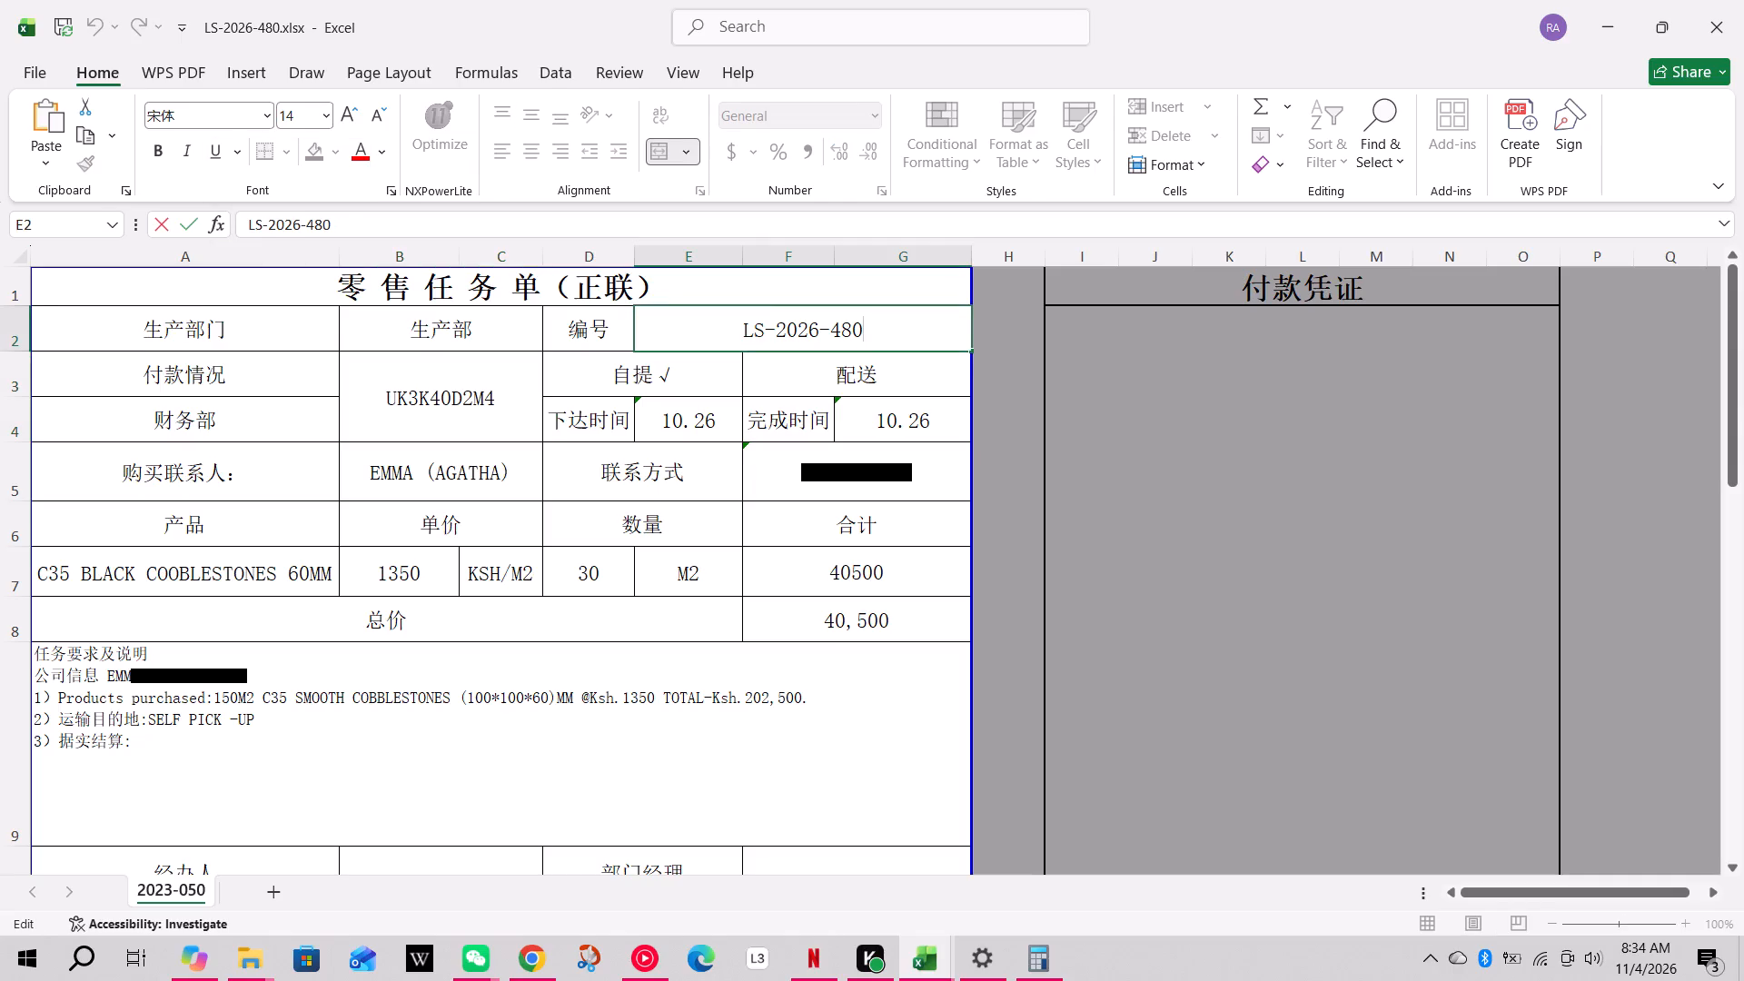
key(BackSpace)
key(BackSpace)
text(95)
Set both the issue date (下达时间) and the completion date (完成时间) to 11.4.
click(667, 400)
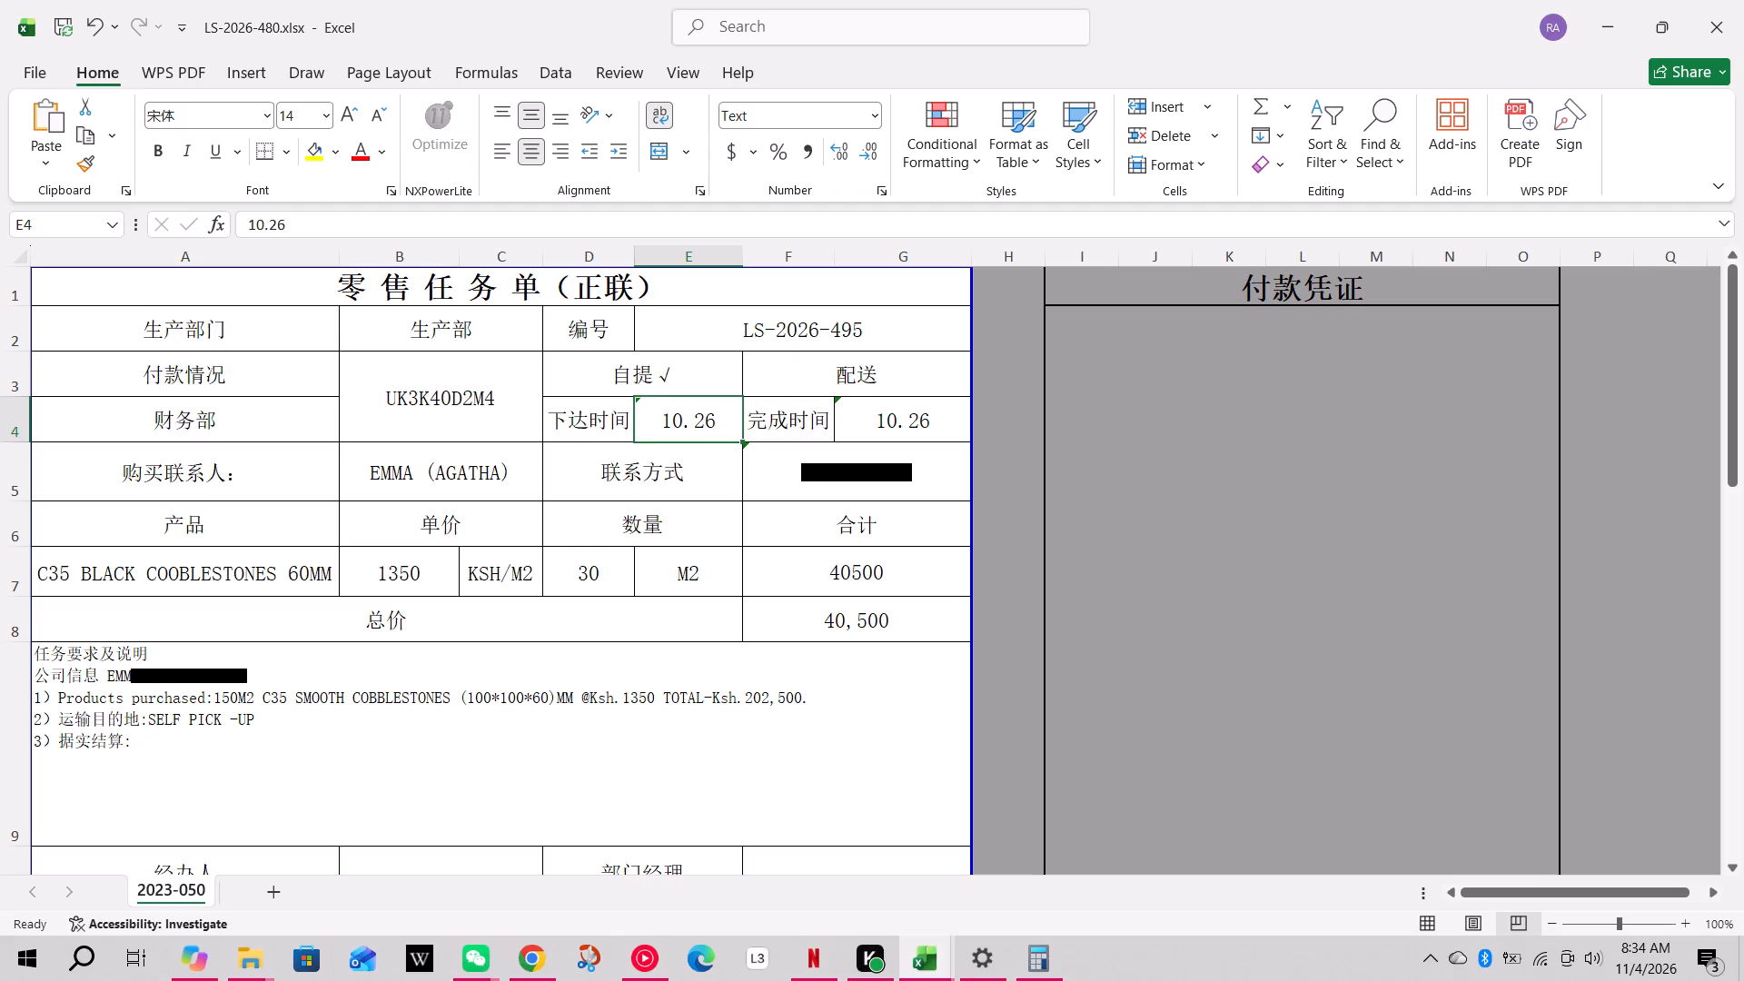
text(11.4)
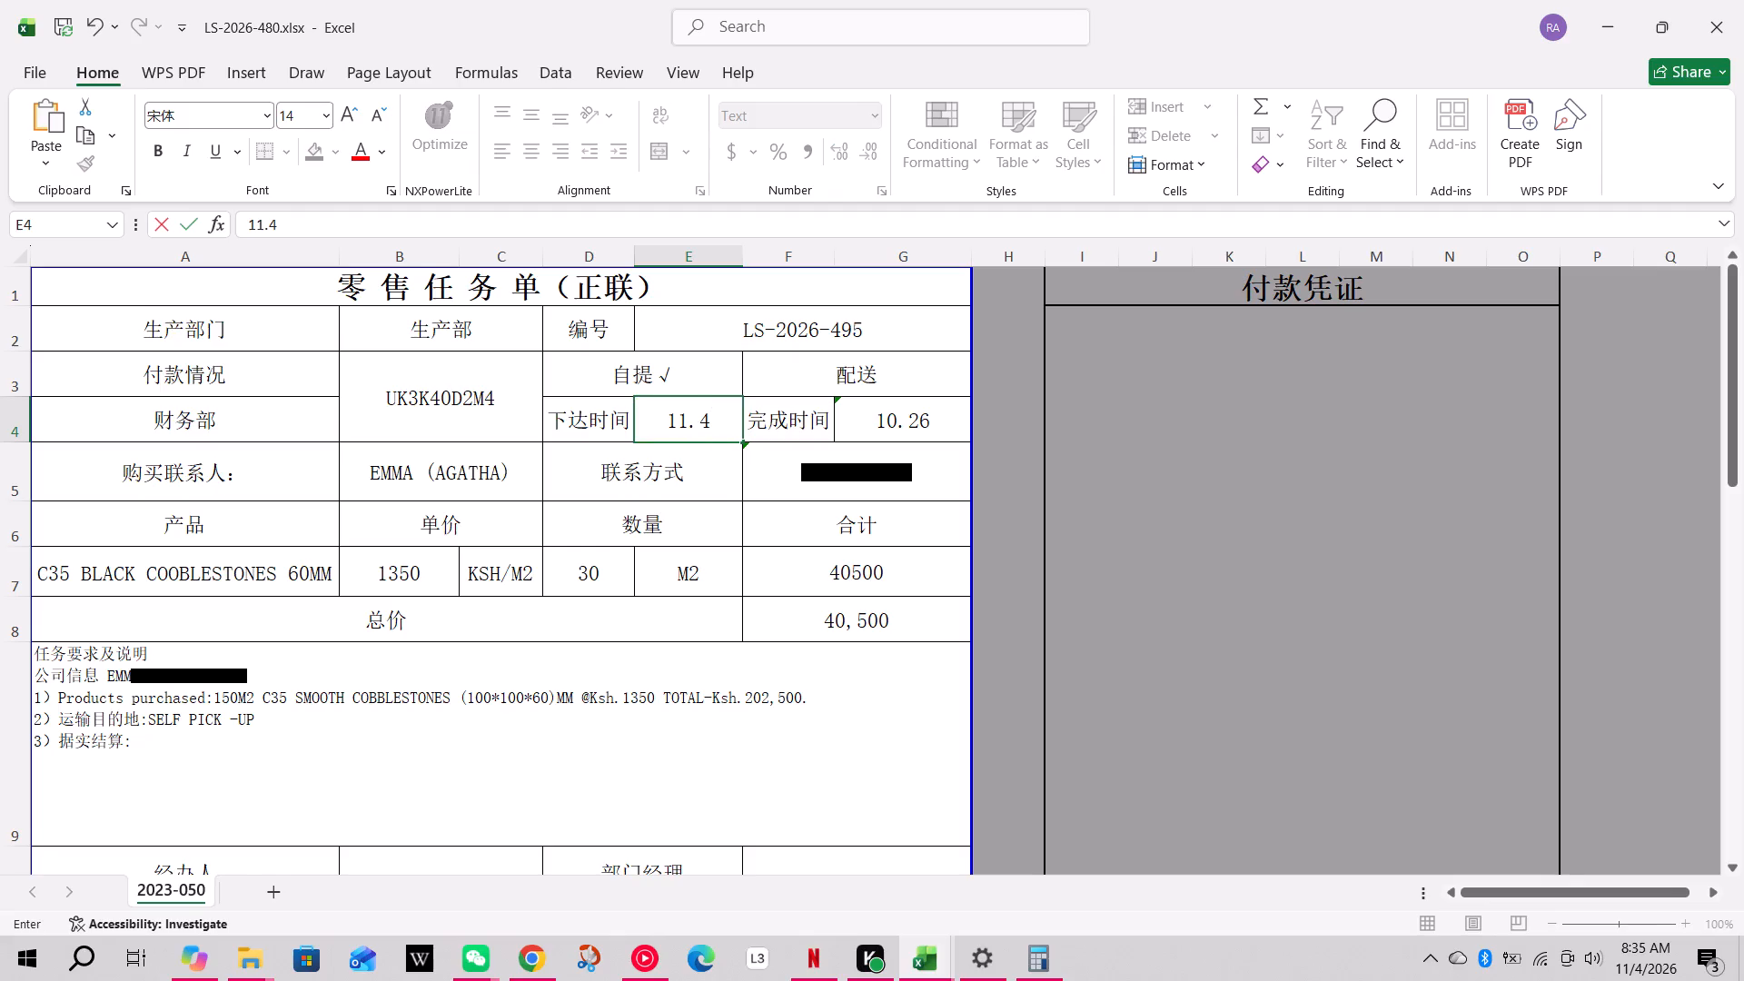
click(900, 412)
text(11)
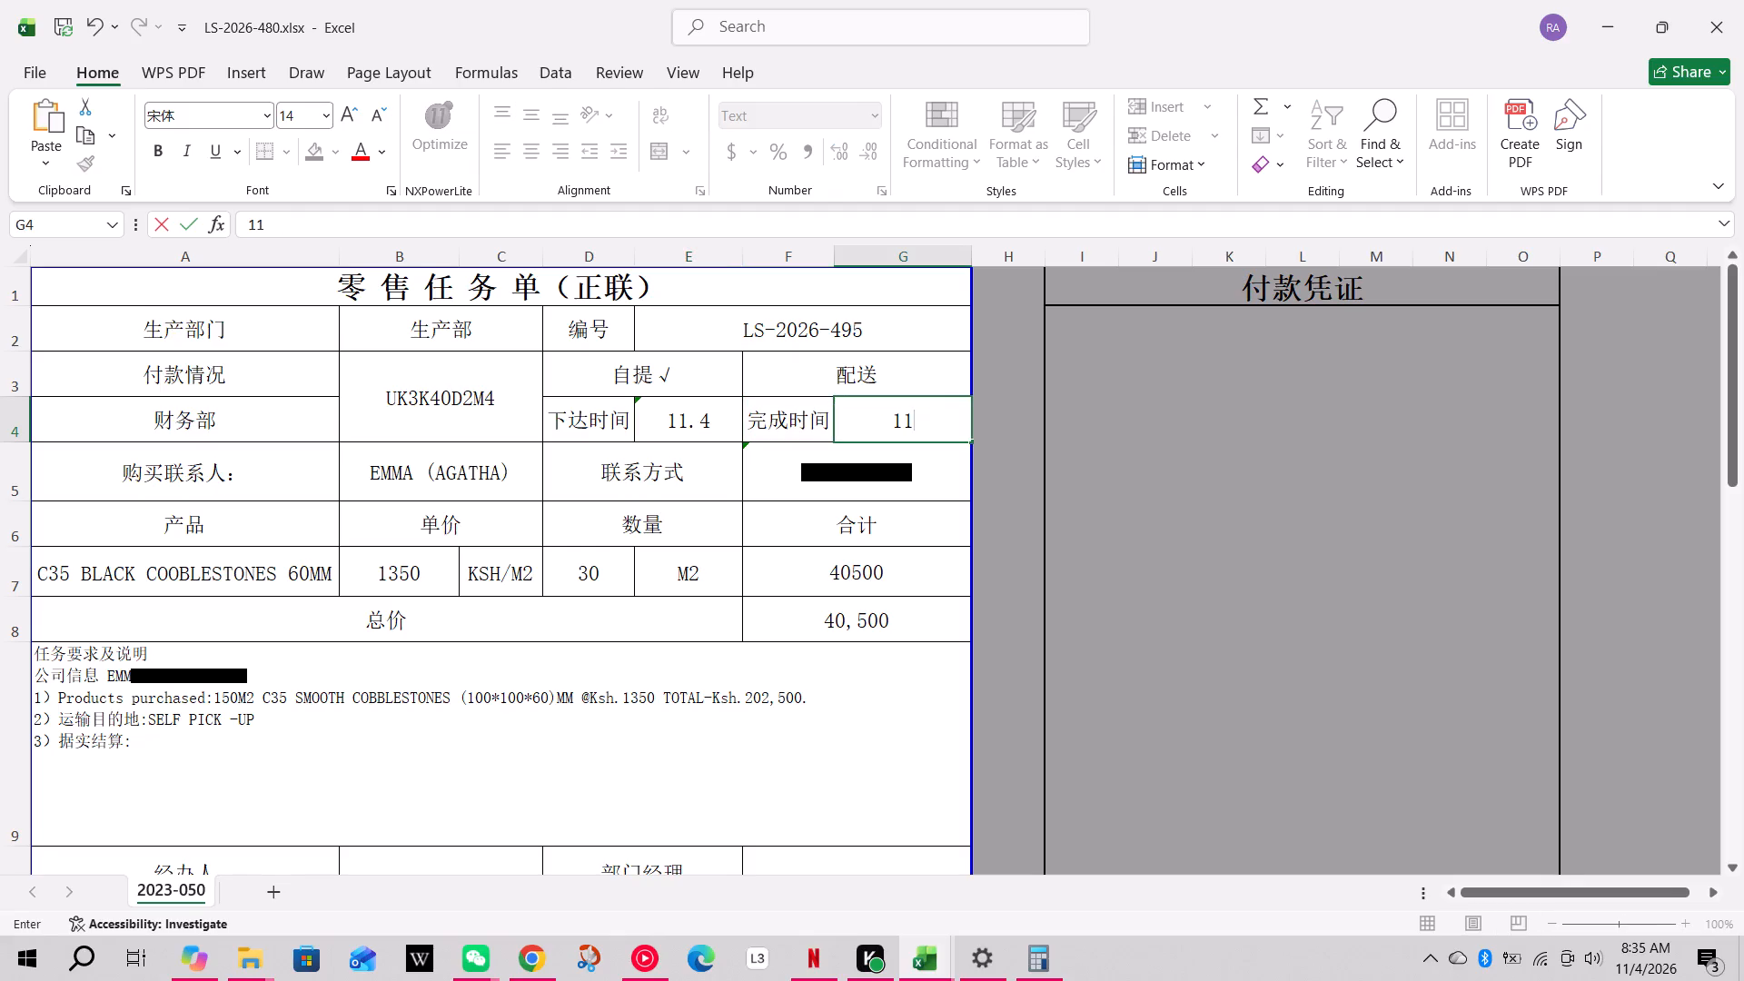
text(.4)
click(823, 475)
Delete the details after EMMA on the 公司信息 line of the order notes.
double_click(249, 678)
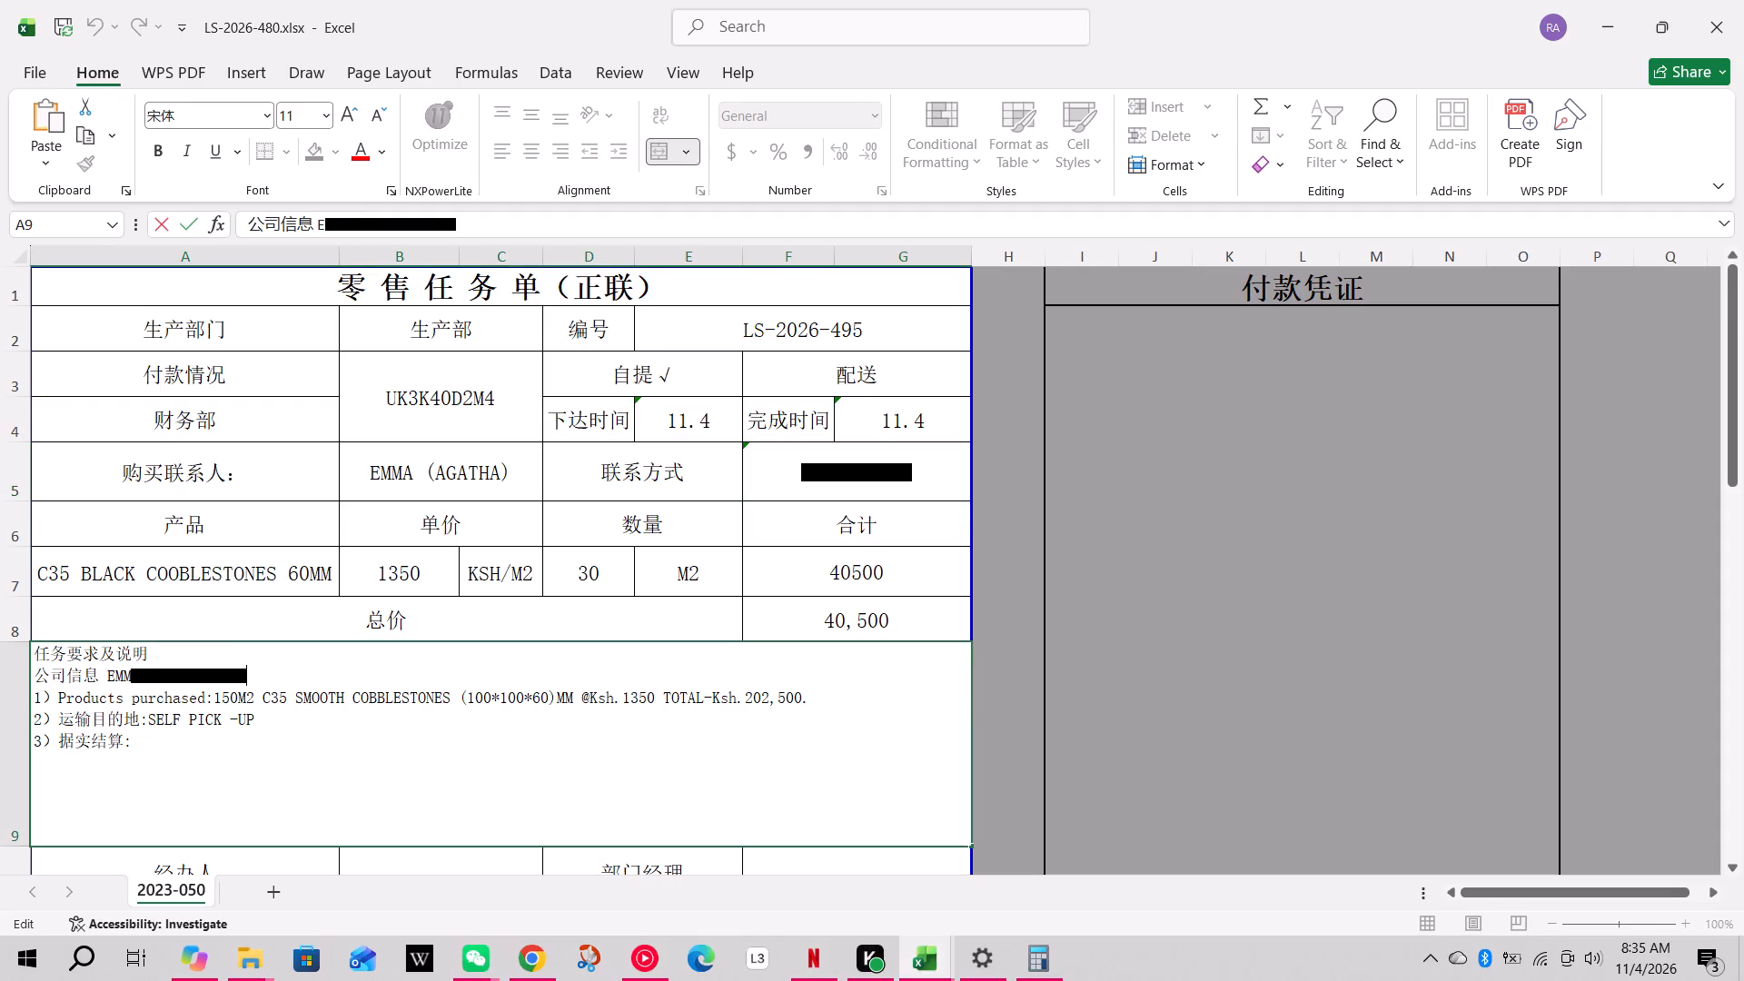
drag(253, 671, 144, 673)
key(BackSpace)
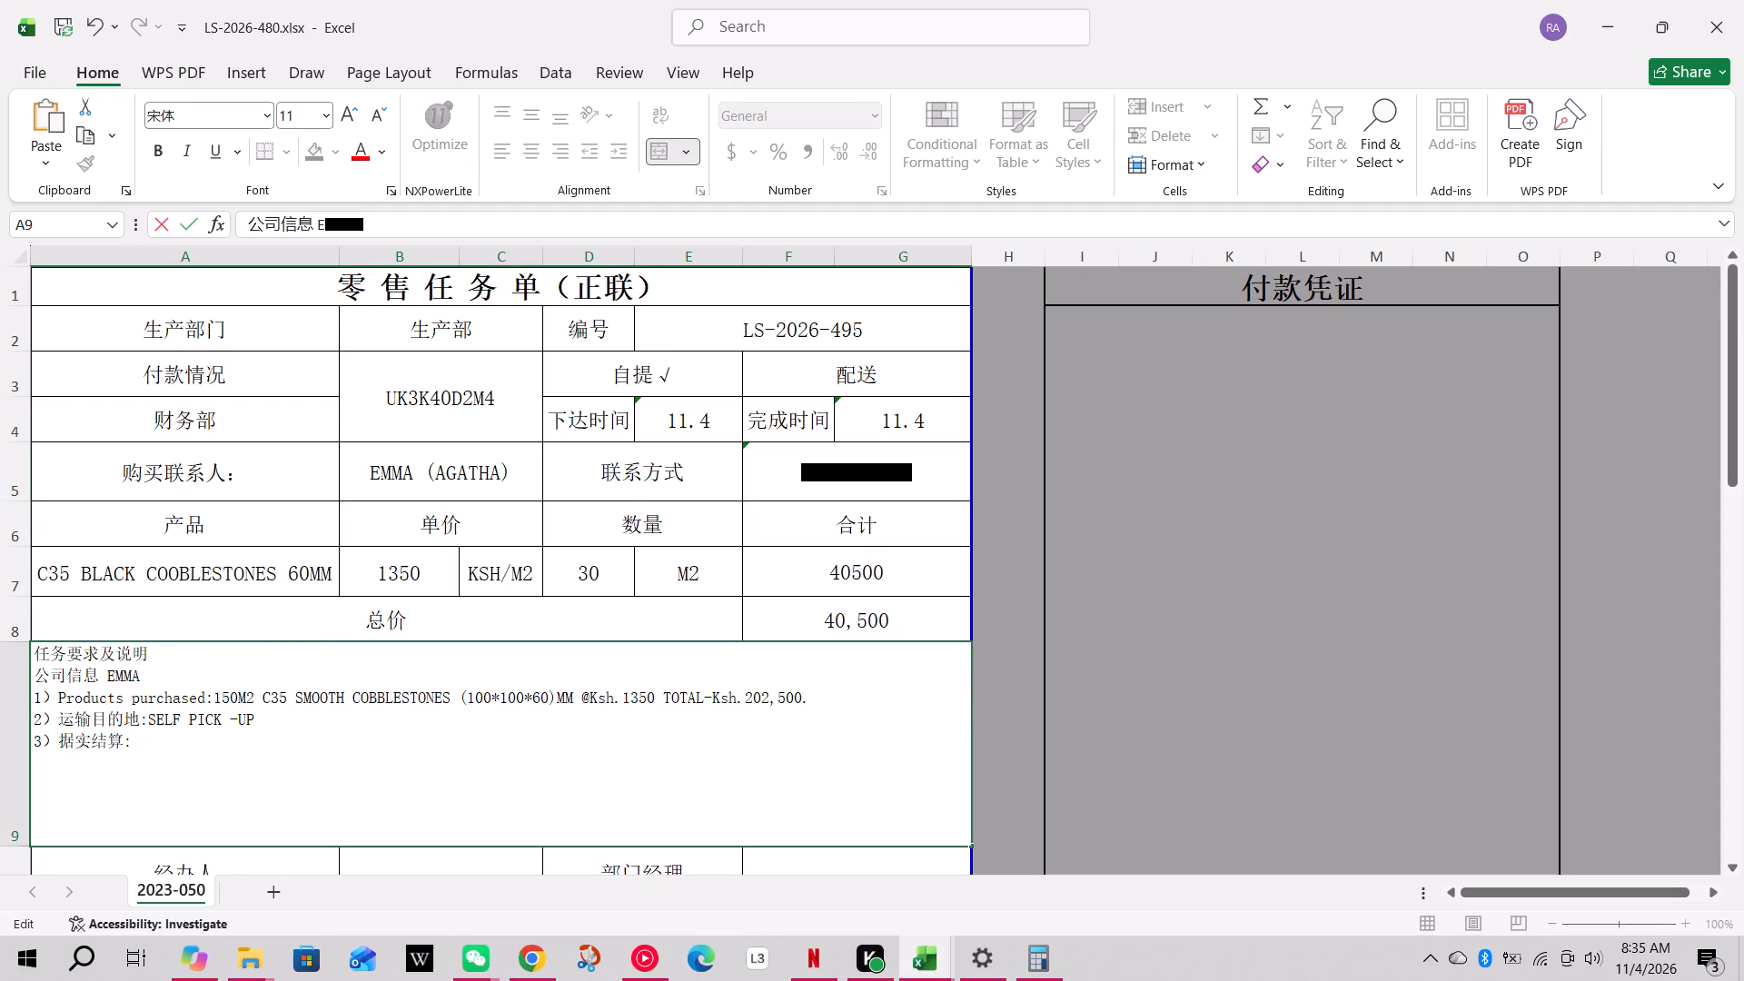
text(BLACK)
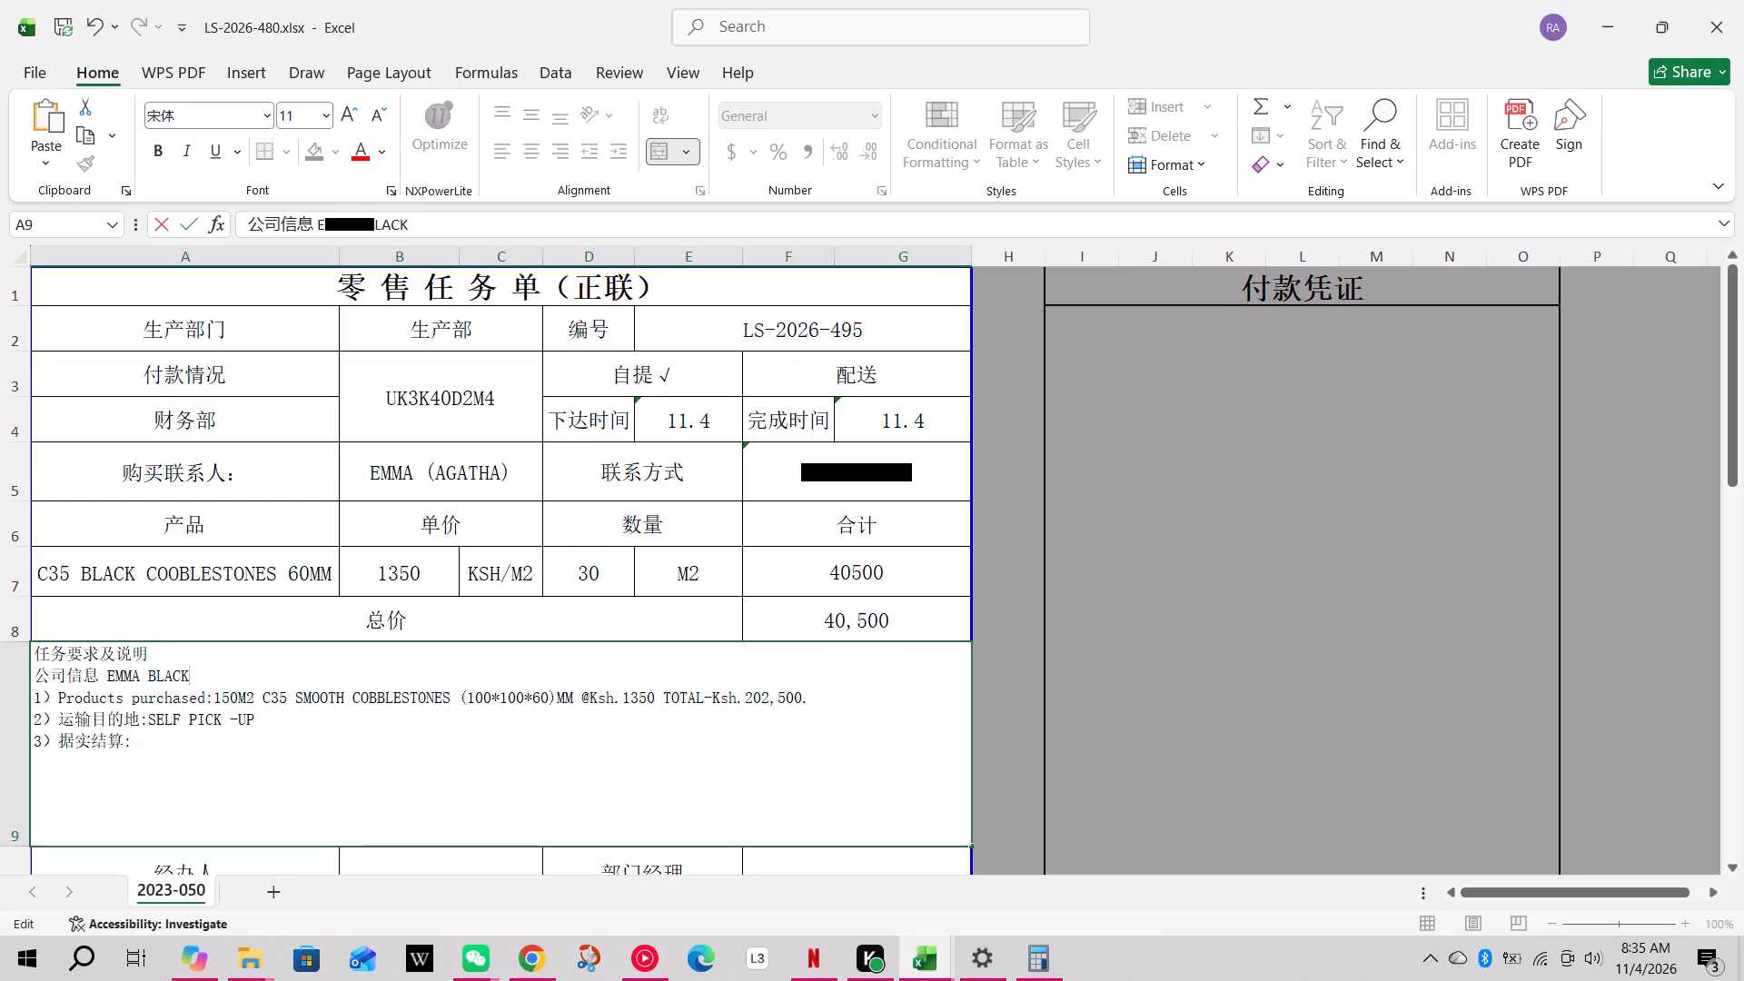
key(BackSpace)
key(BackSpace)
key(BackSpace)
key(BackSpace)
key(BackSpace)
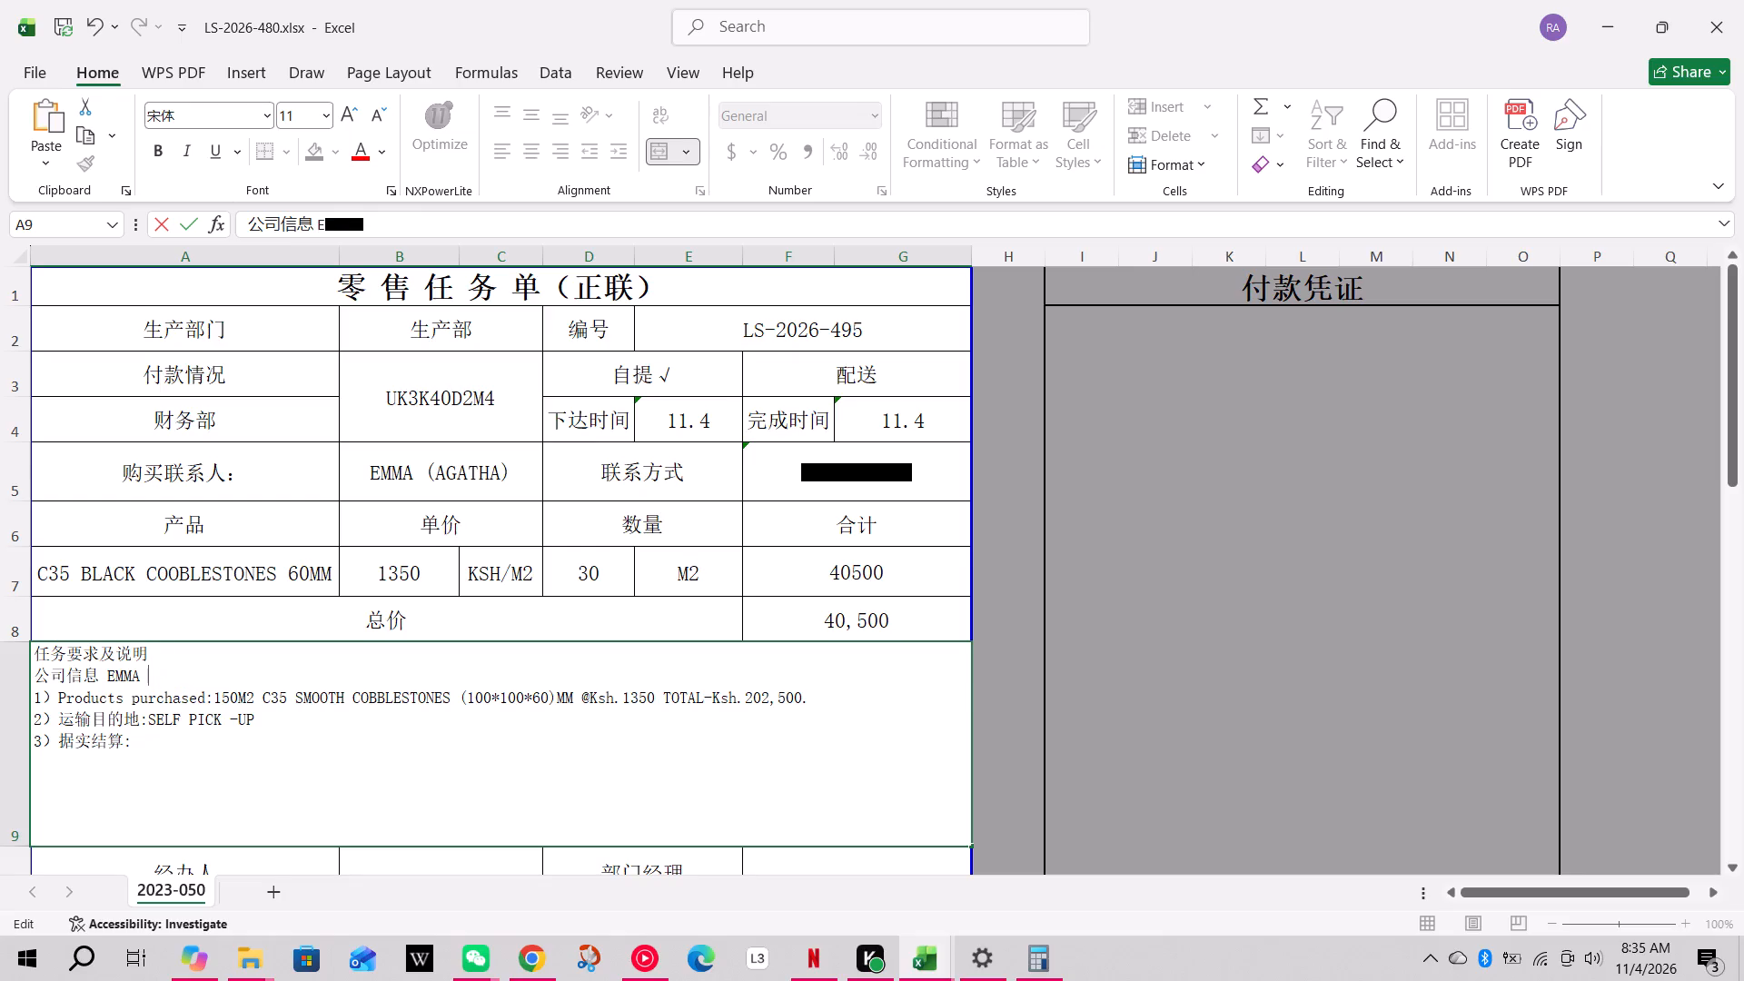
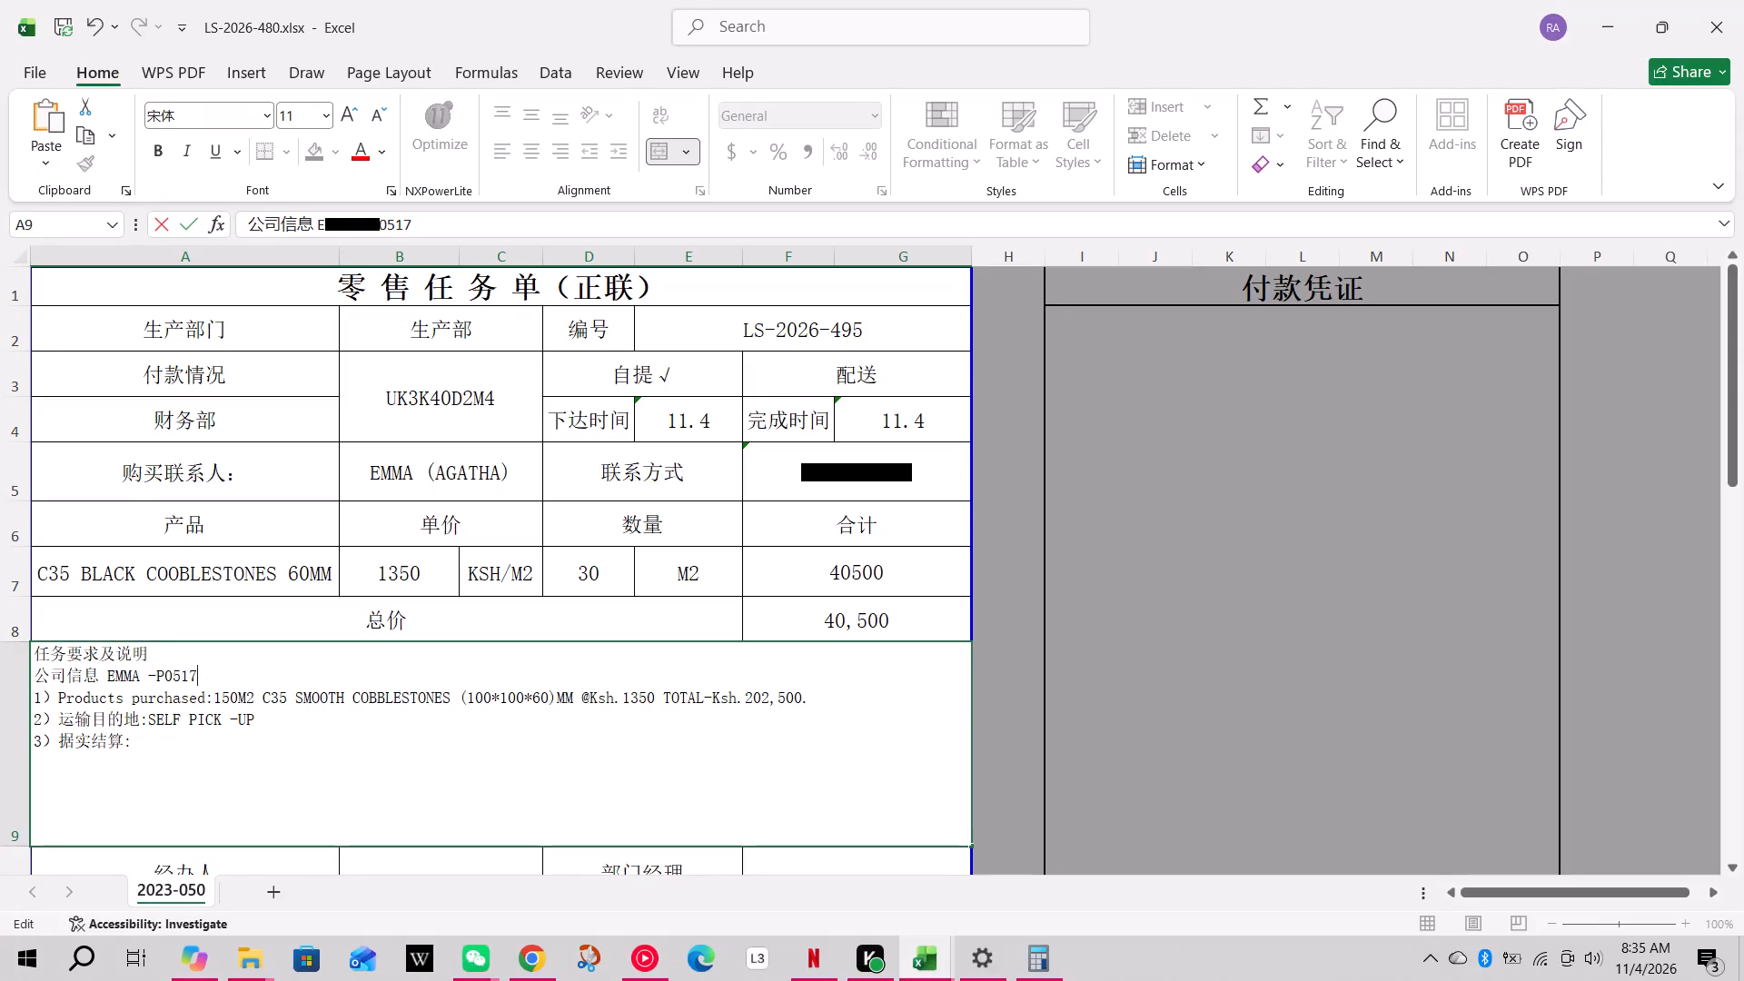
Complete the customer's identification number after EMMA on the 公司信息 line of the order notes.
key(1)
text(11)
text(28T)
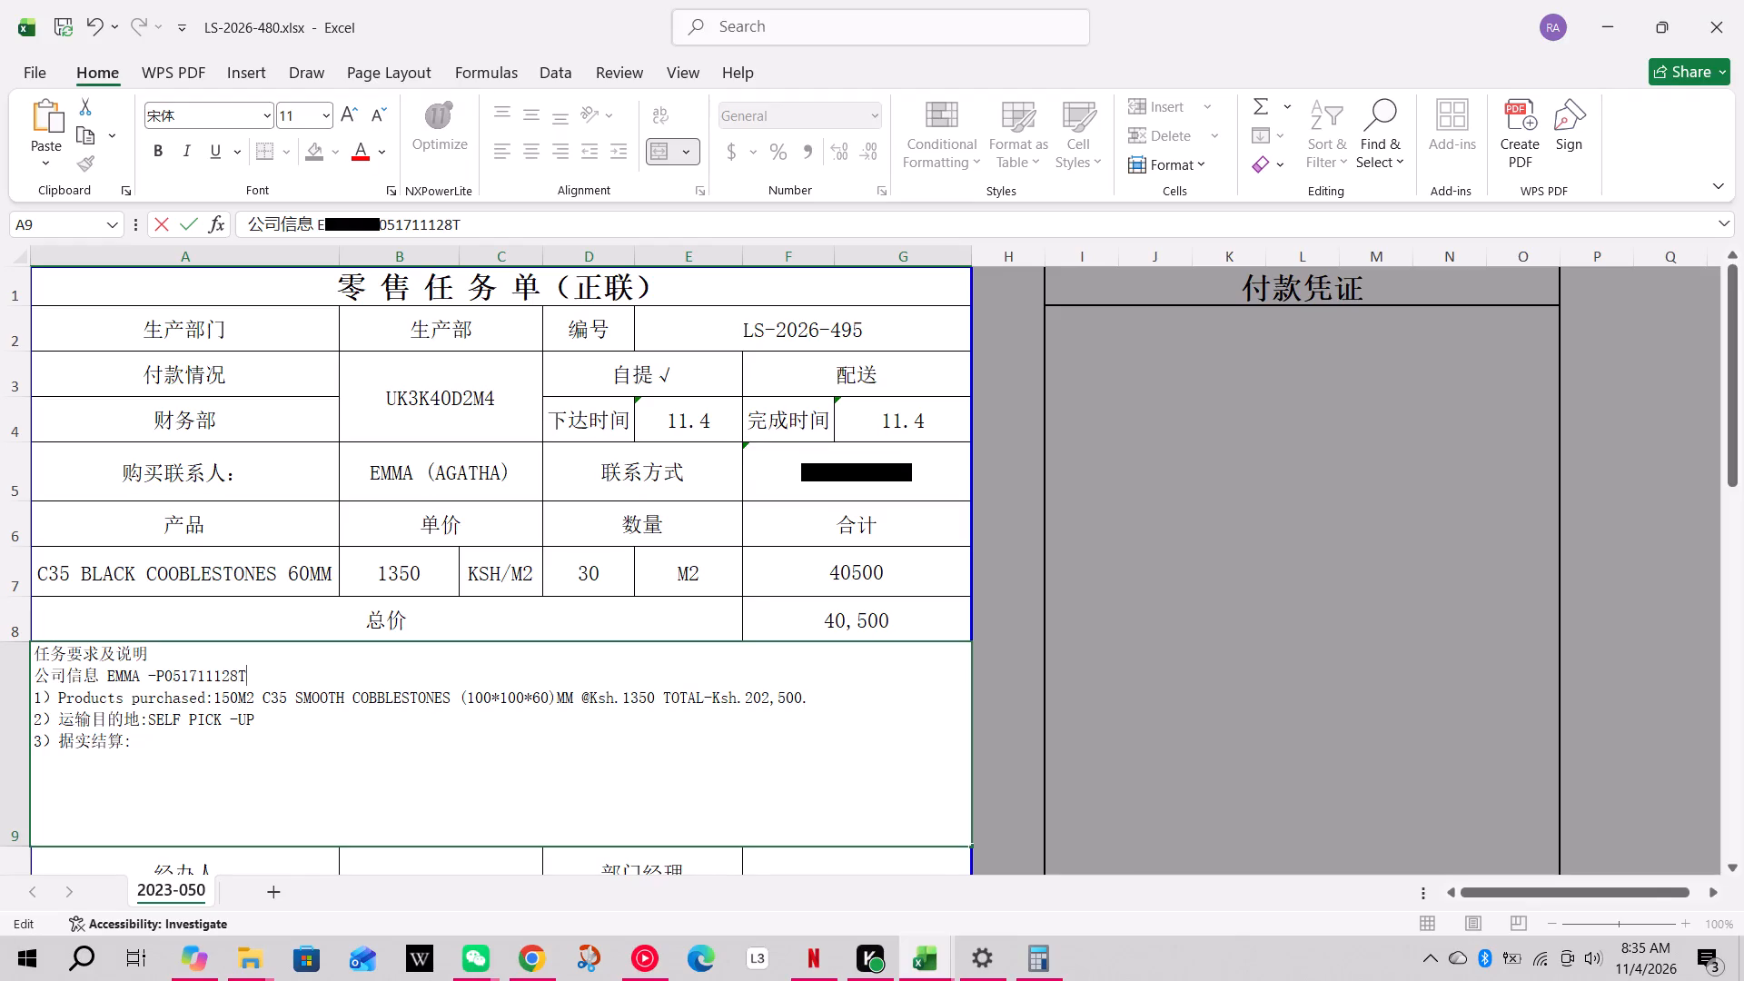
Set the Products purchased line in the order notes to a quantity of 30M2 and a total of Ksh.40,500.
drag(236, 698, 213, 694)
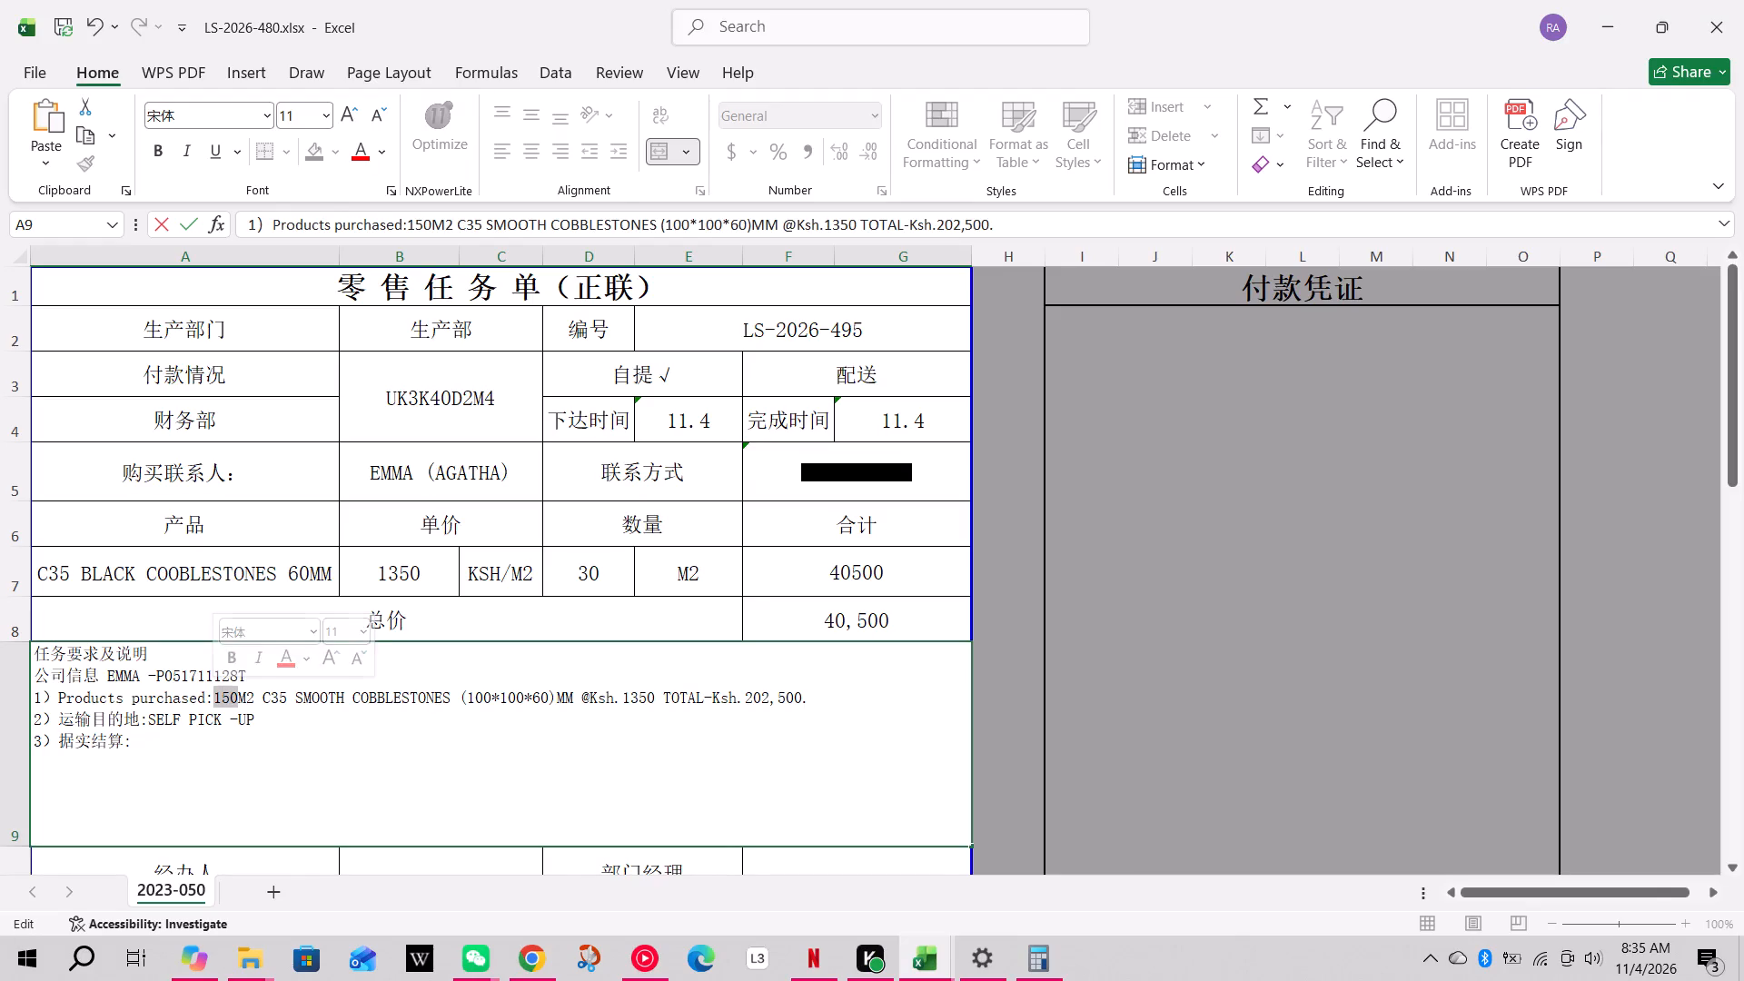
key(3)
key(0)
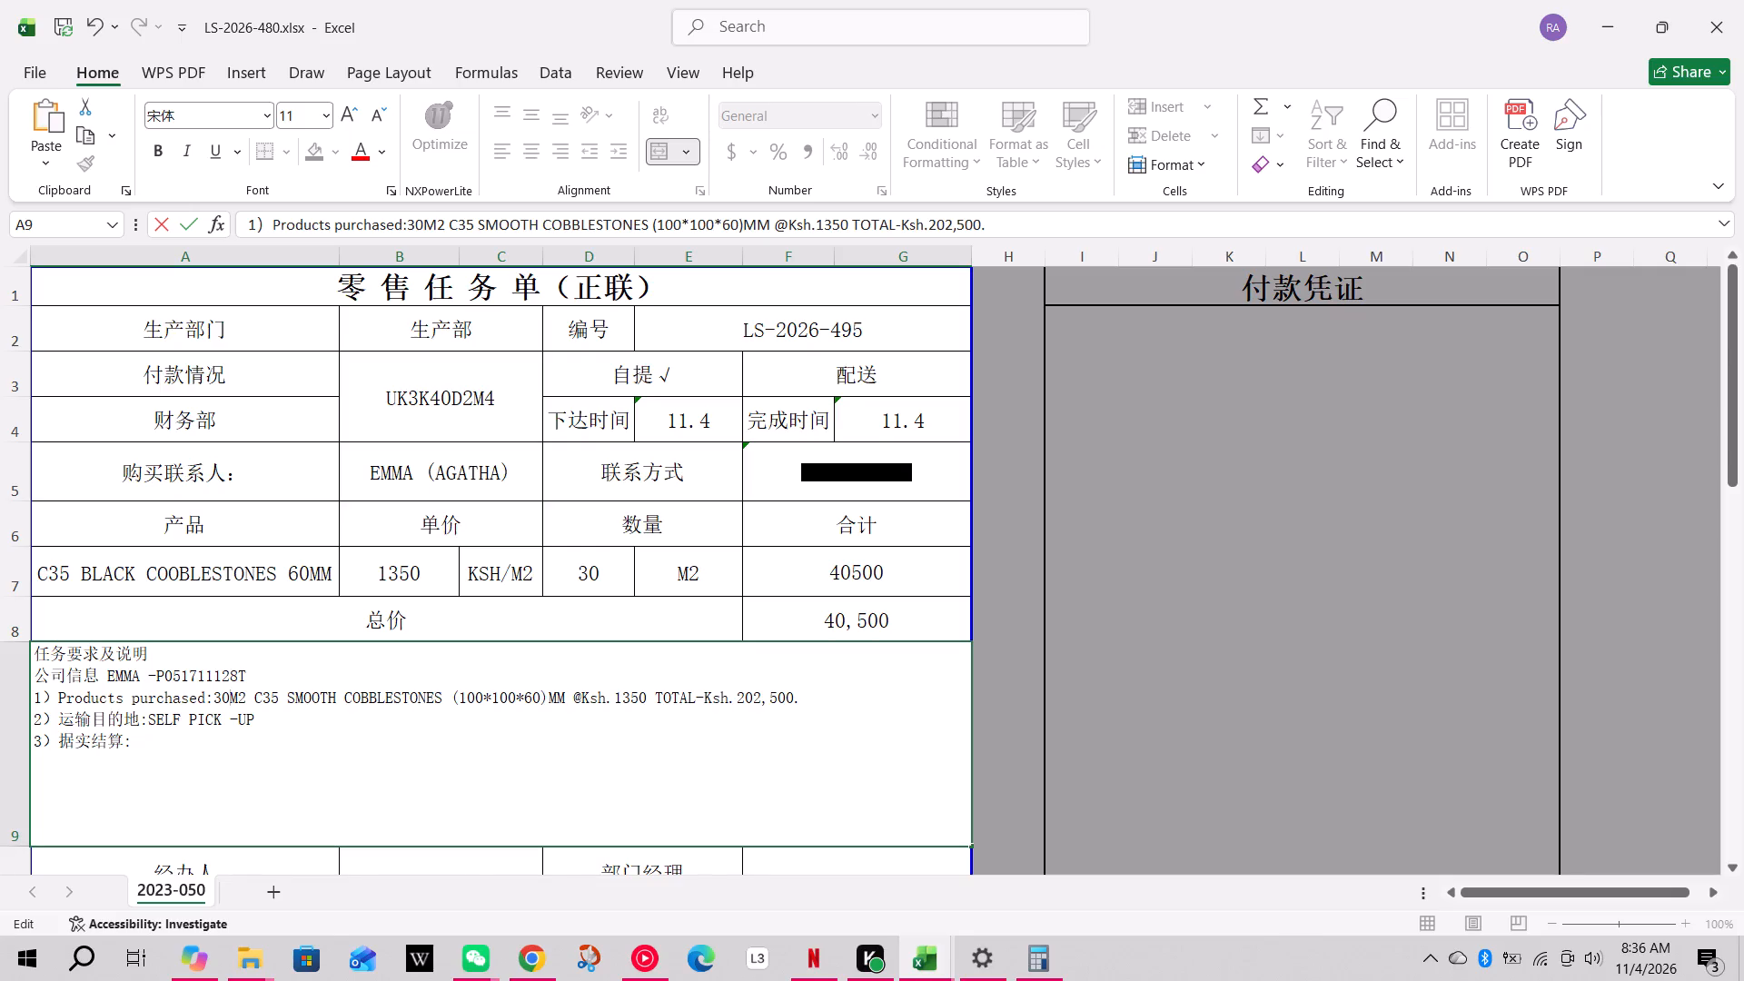
drag(736, 702, 766, 701)
drag(766, 701, 790, 701)
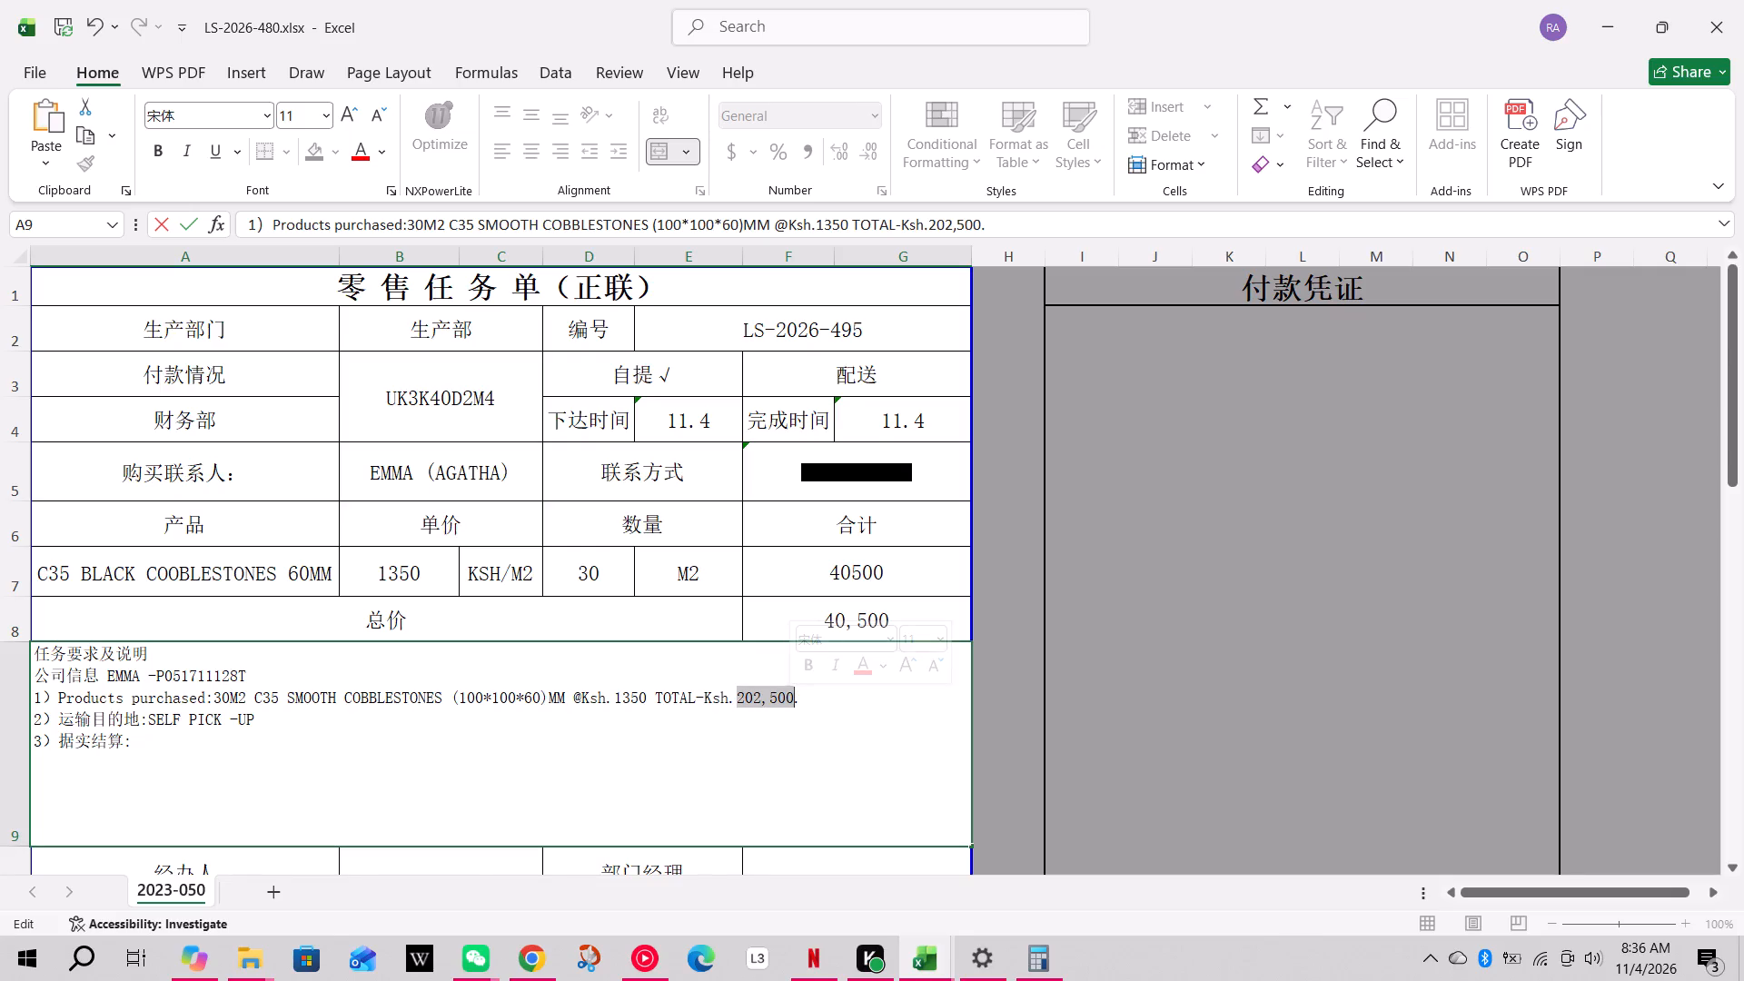
key(BackSpace)
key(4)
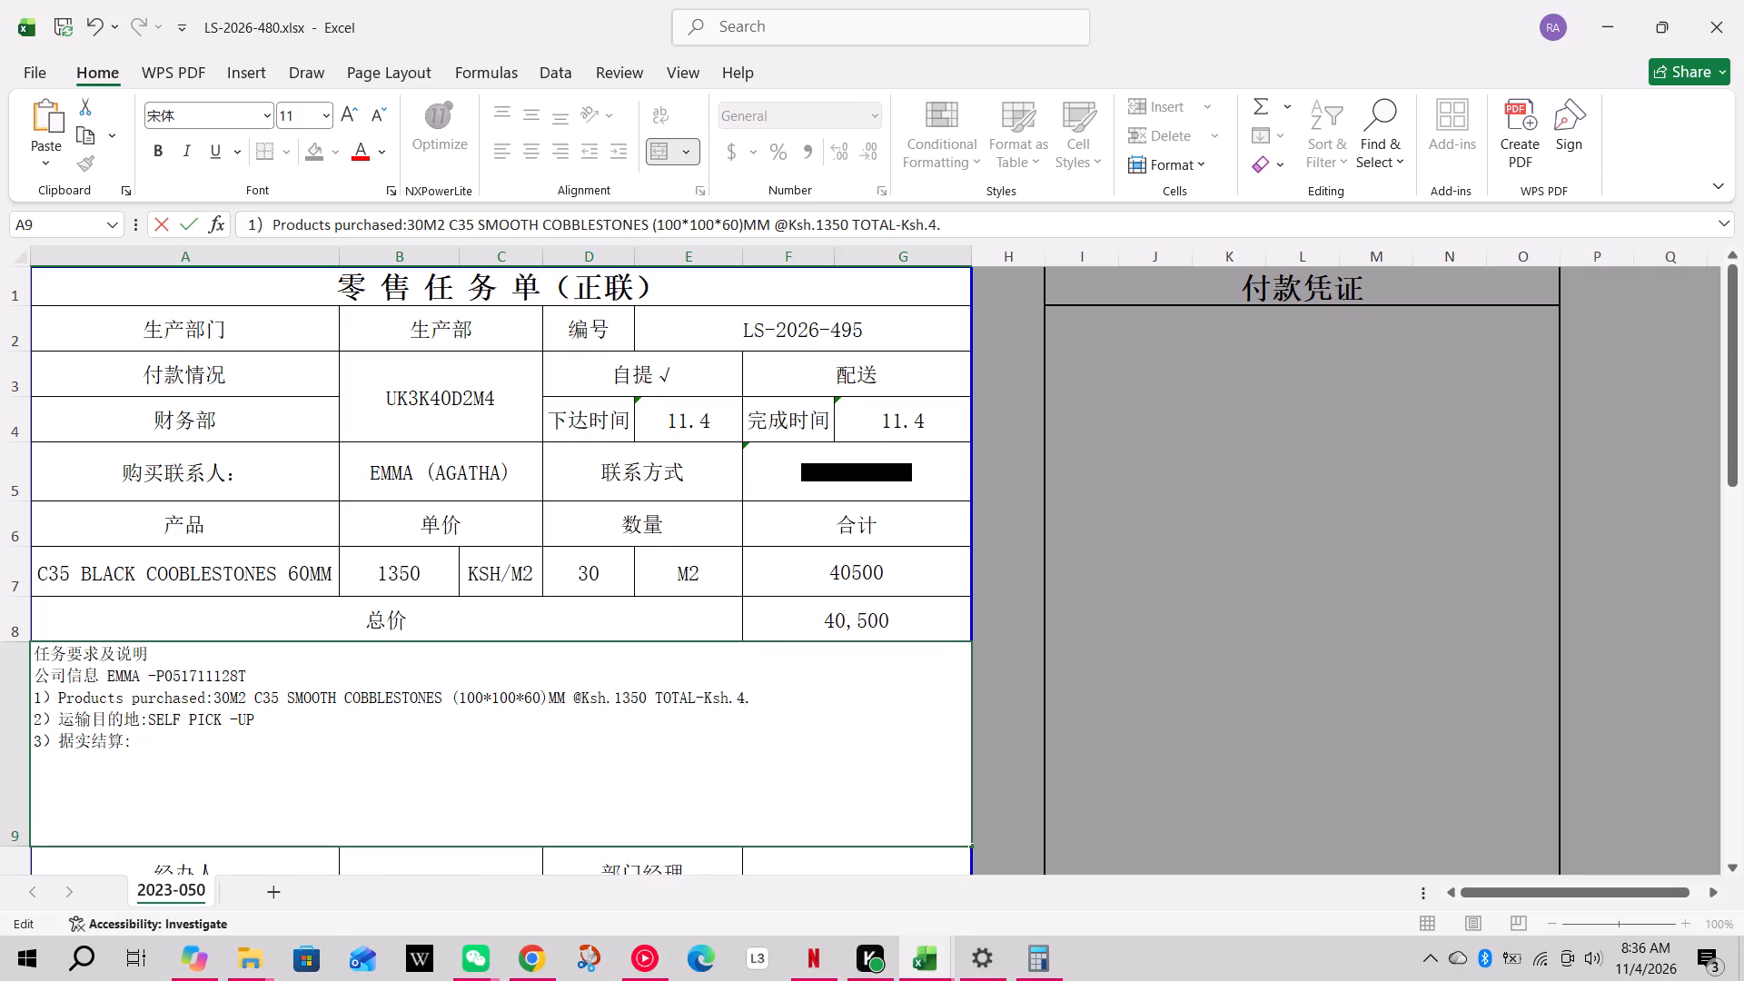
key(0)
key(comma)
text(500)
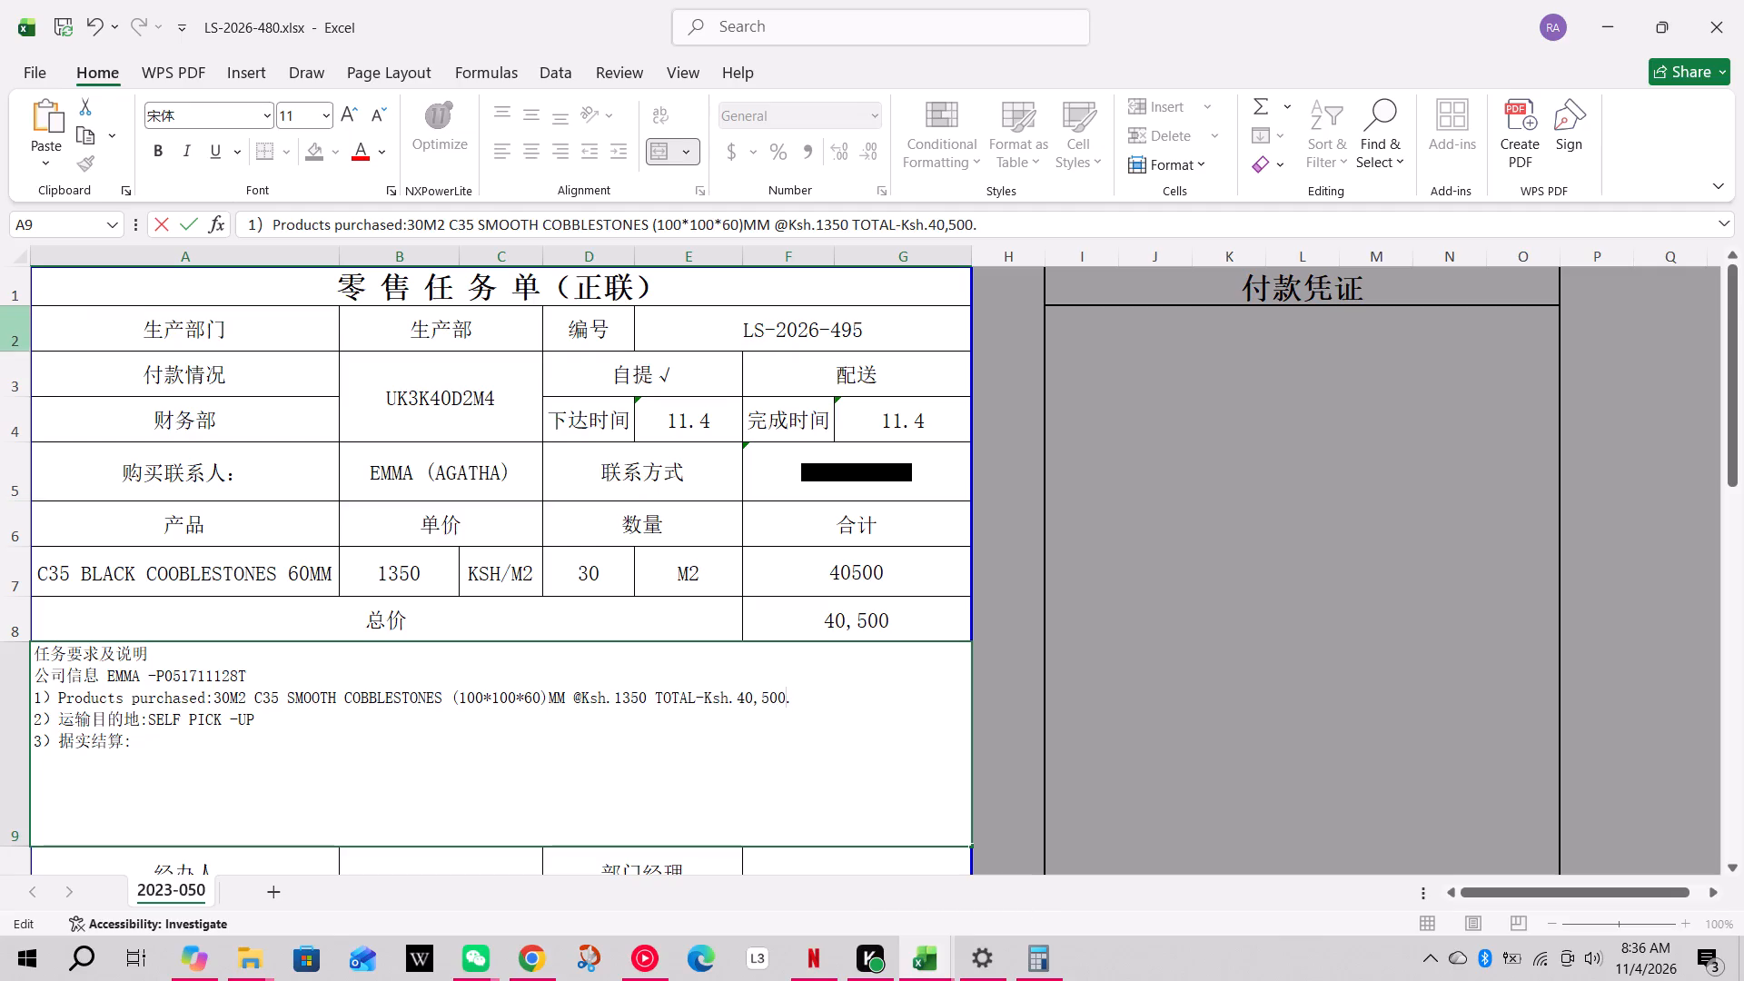
Copy rows 2 to 9 of the 正联 order form and paste them over rows 14 to 21 of the 副联 copy.
drag(8, 332, 0, 660)
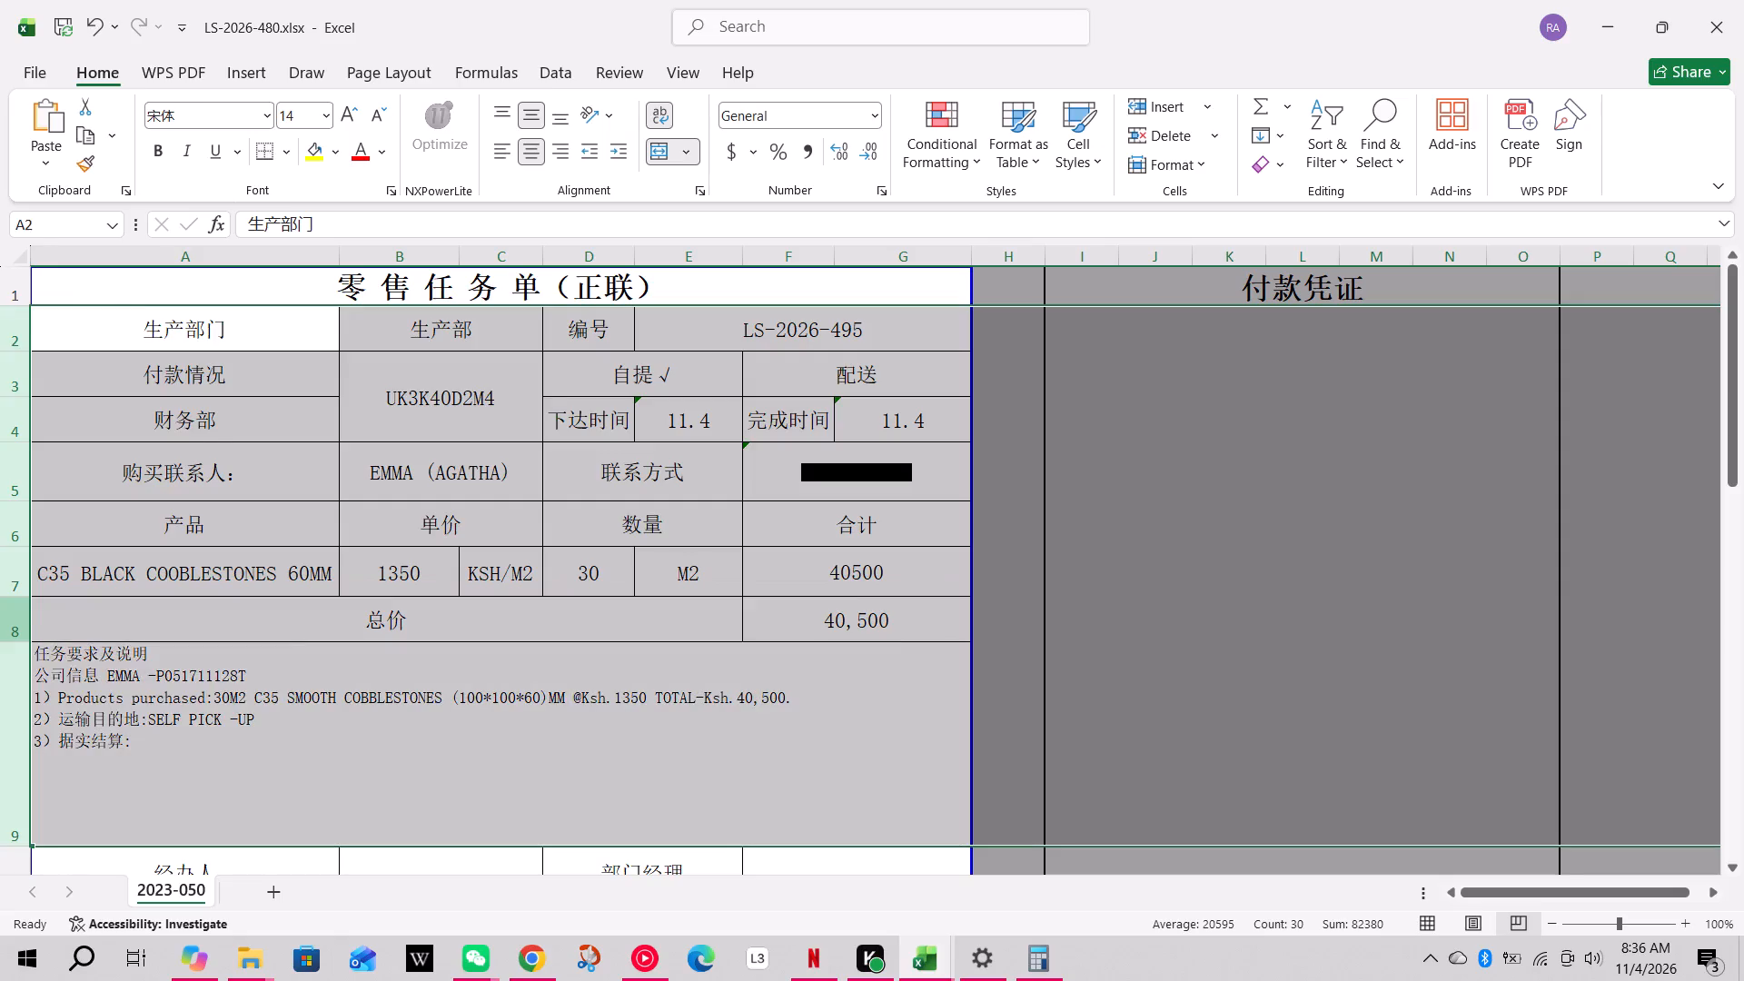
right_click(0, 623)
click(55, 108)
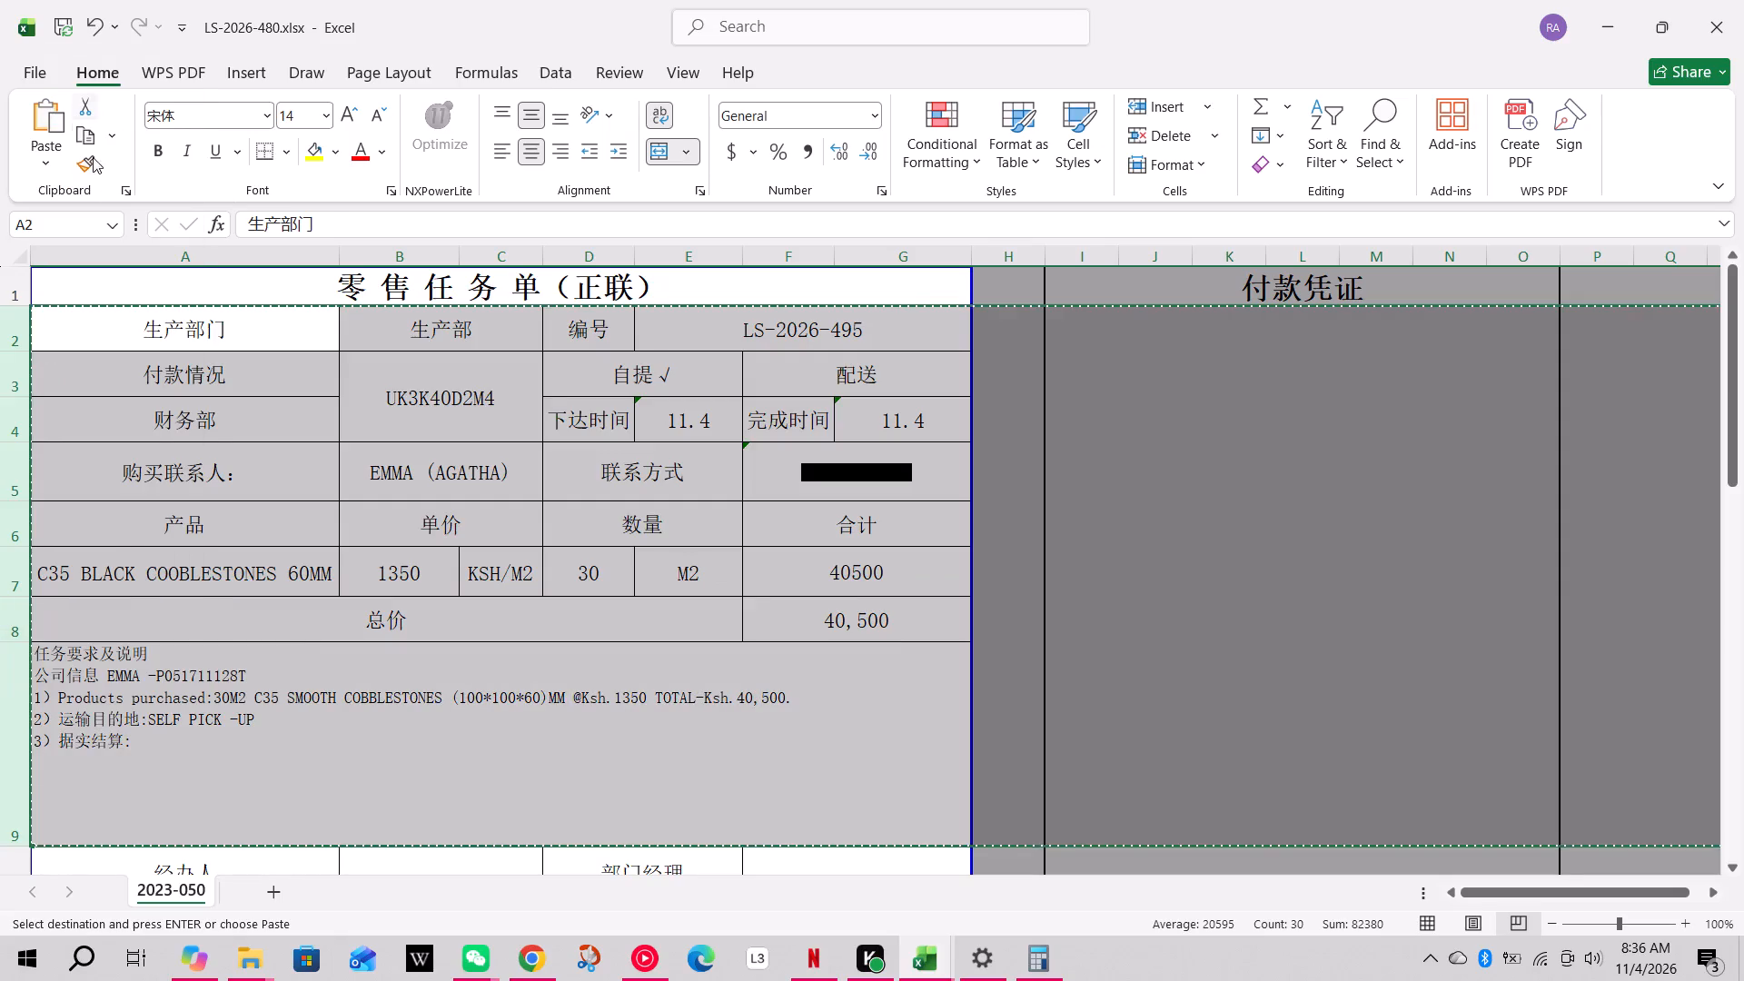
click(1031, 493)
scroll(434, 614, down, 3)
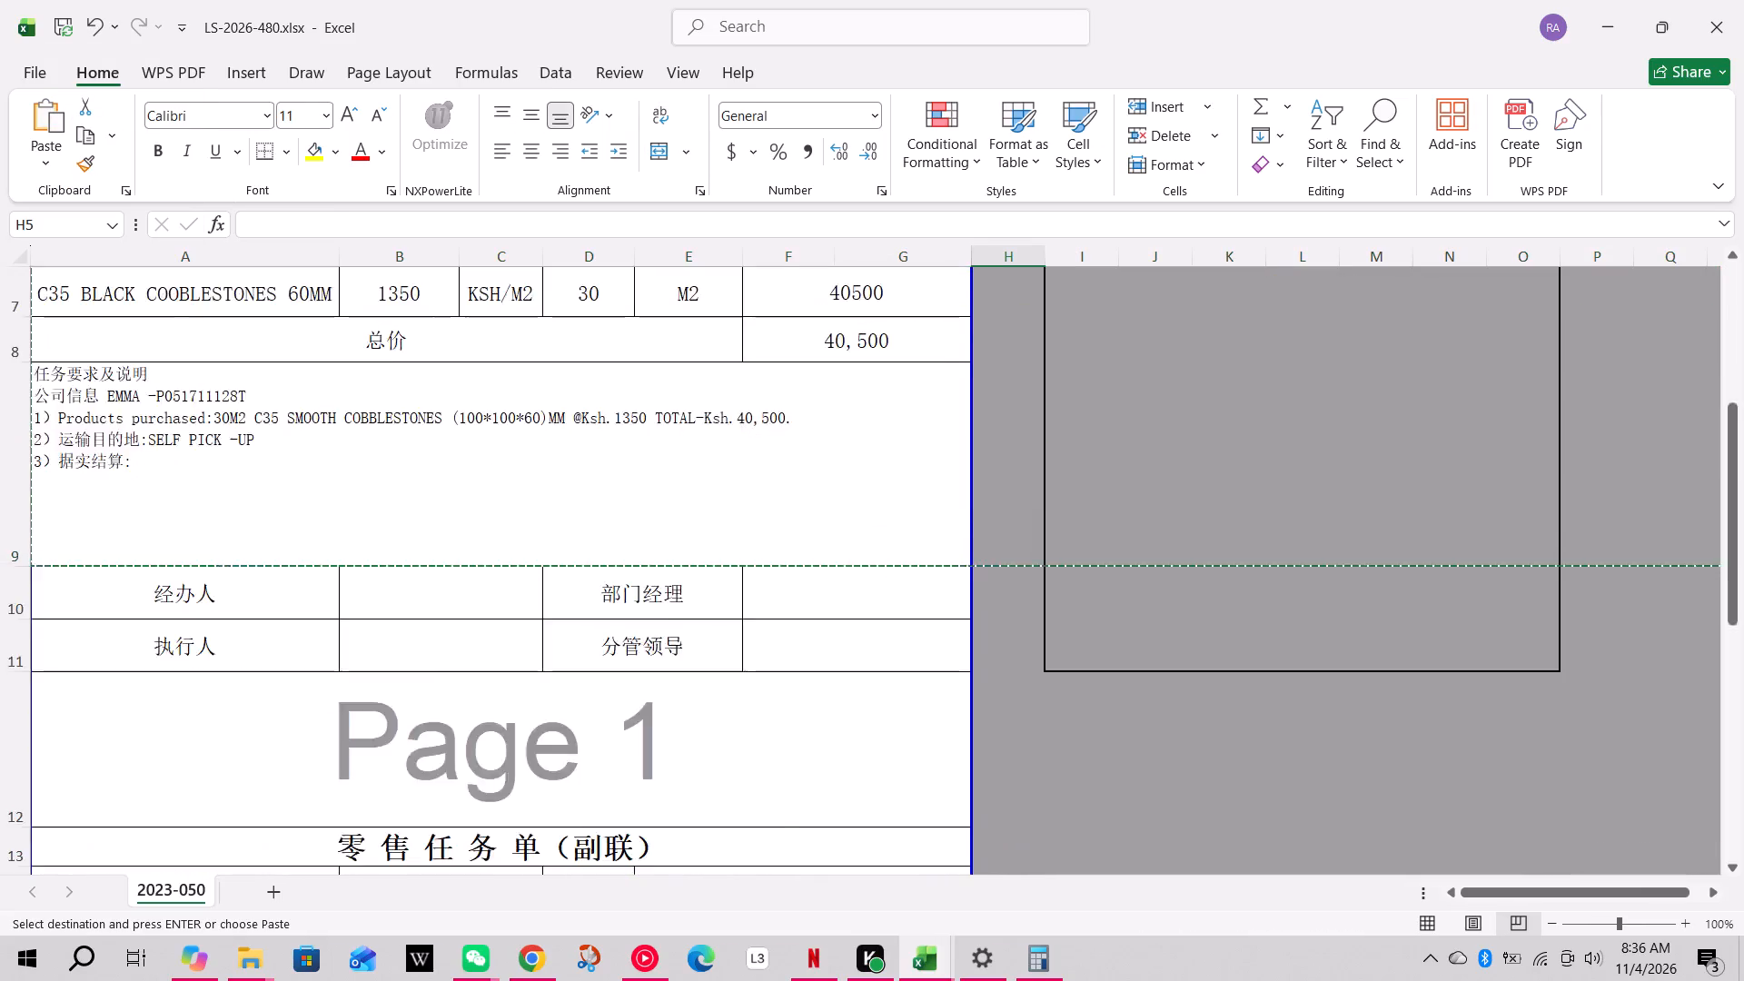
scroll(434, 614, down, 1)
drag(20, 334, 20, 369)
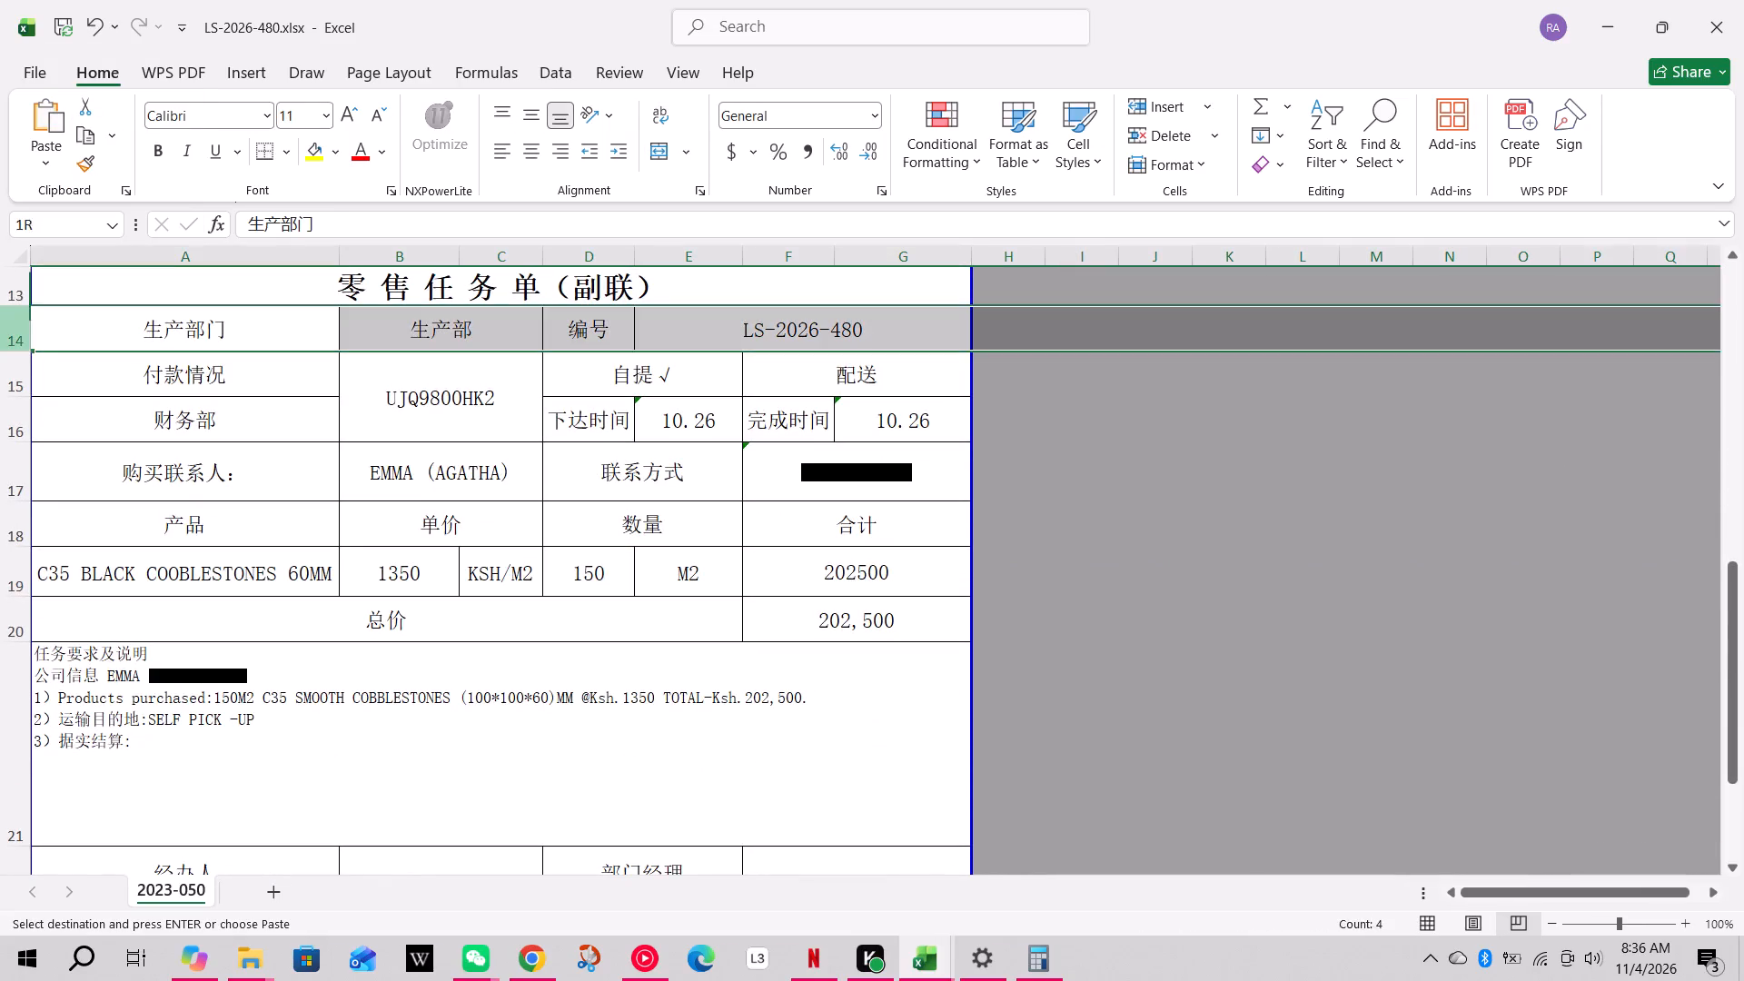
drag(20, 369, 20, 731)
right_click(0, 667)
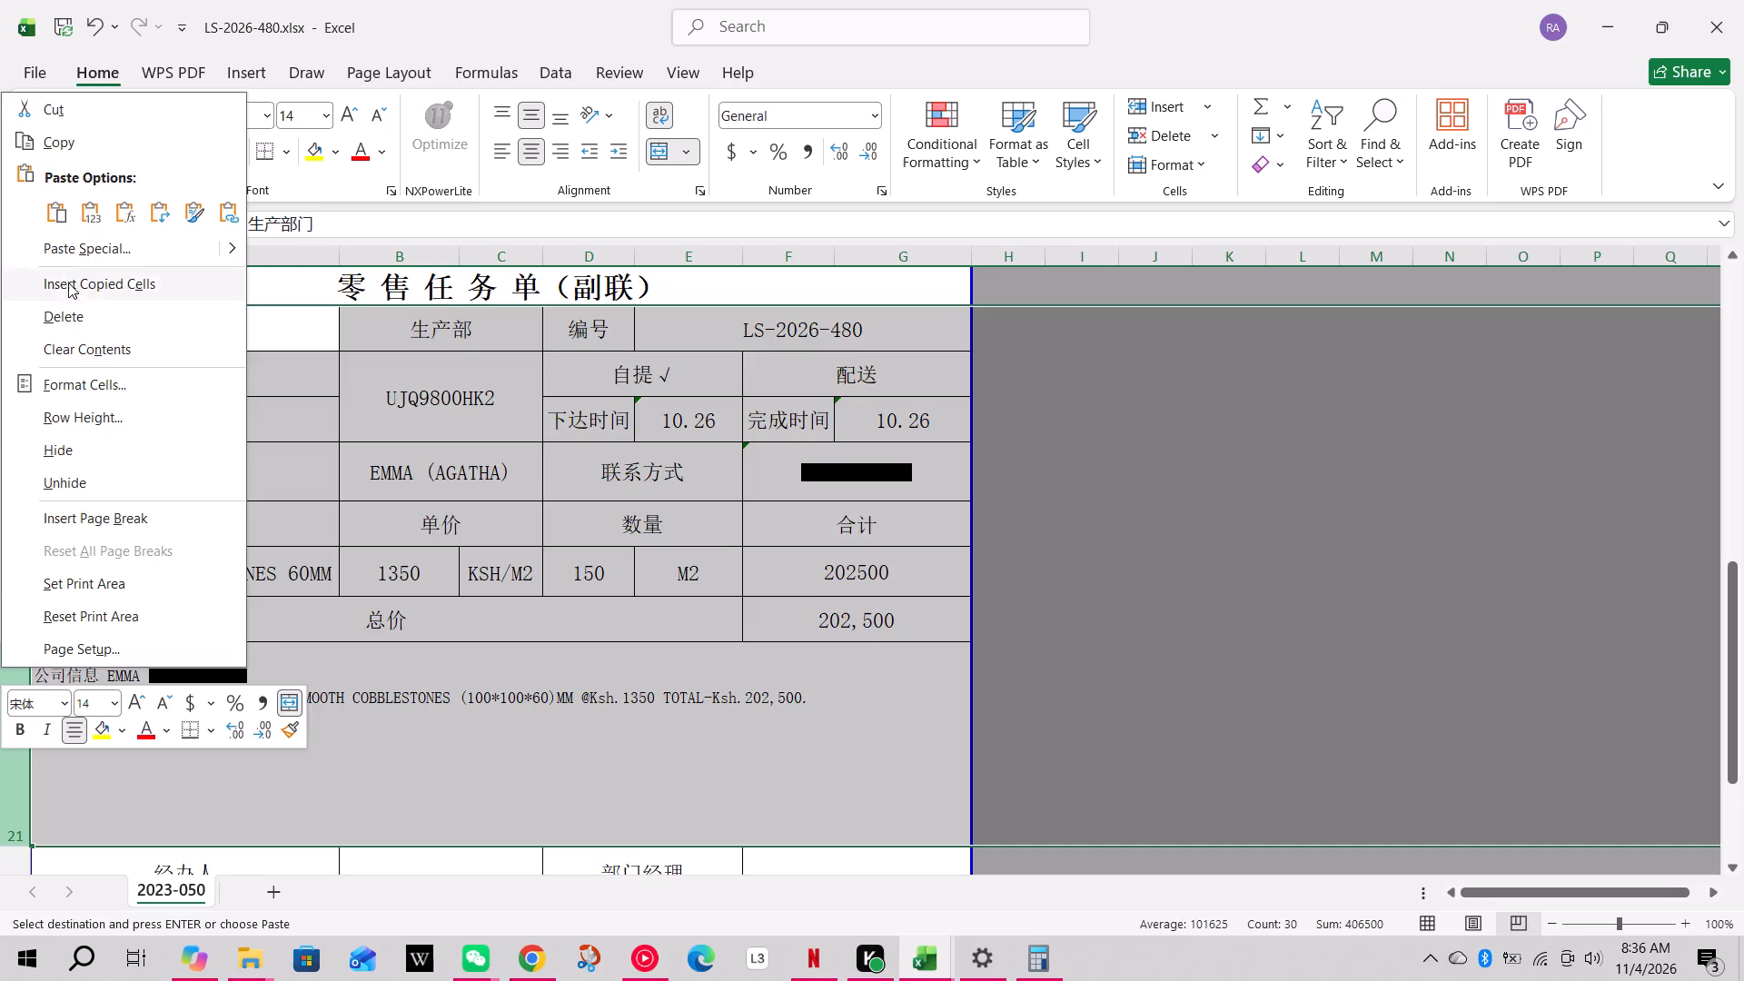
click(56, 223)
click(1056, 510)
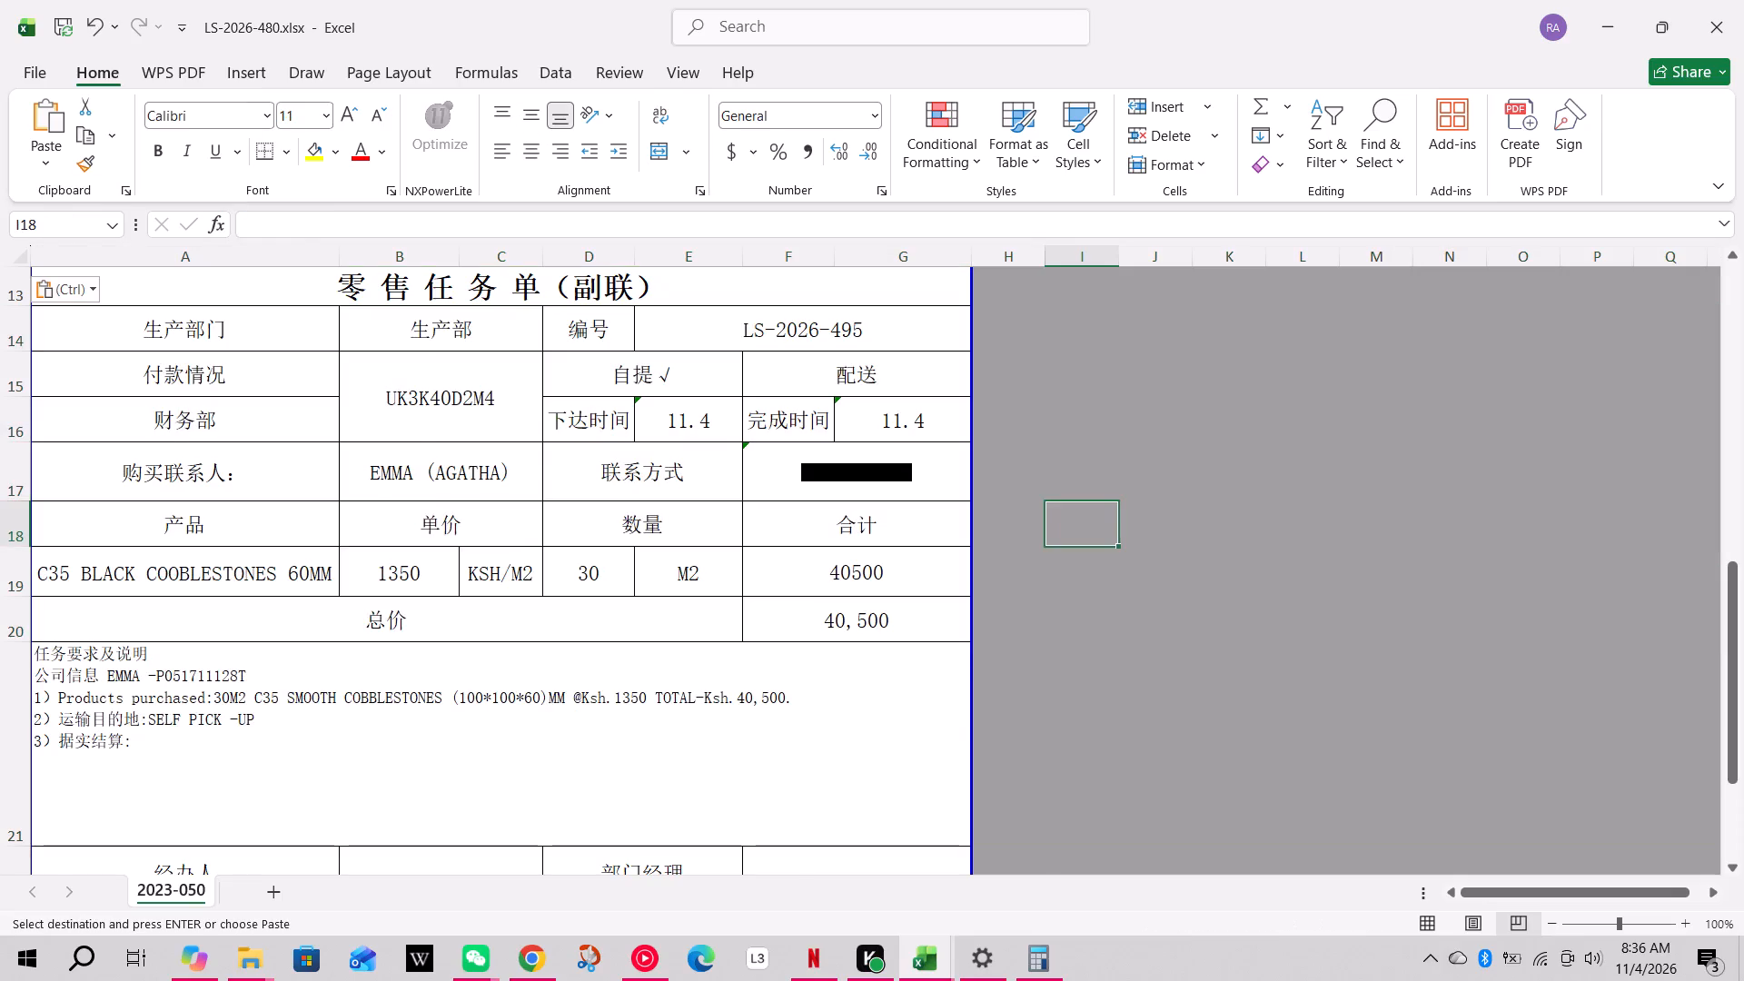
Save the workbook under the name LS-2026-495.xlsx in the china Wuyi ORDERS folder.
scroll(817, 632, up, 11)
click(30, 83)
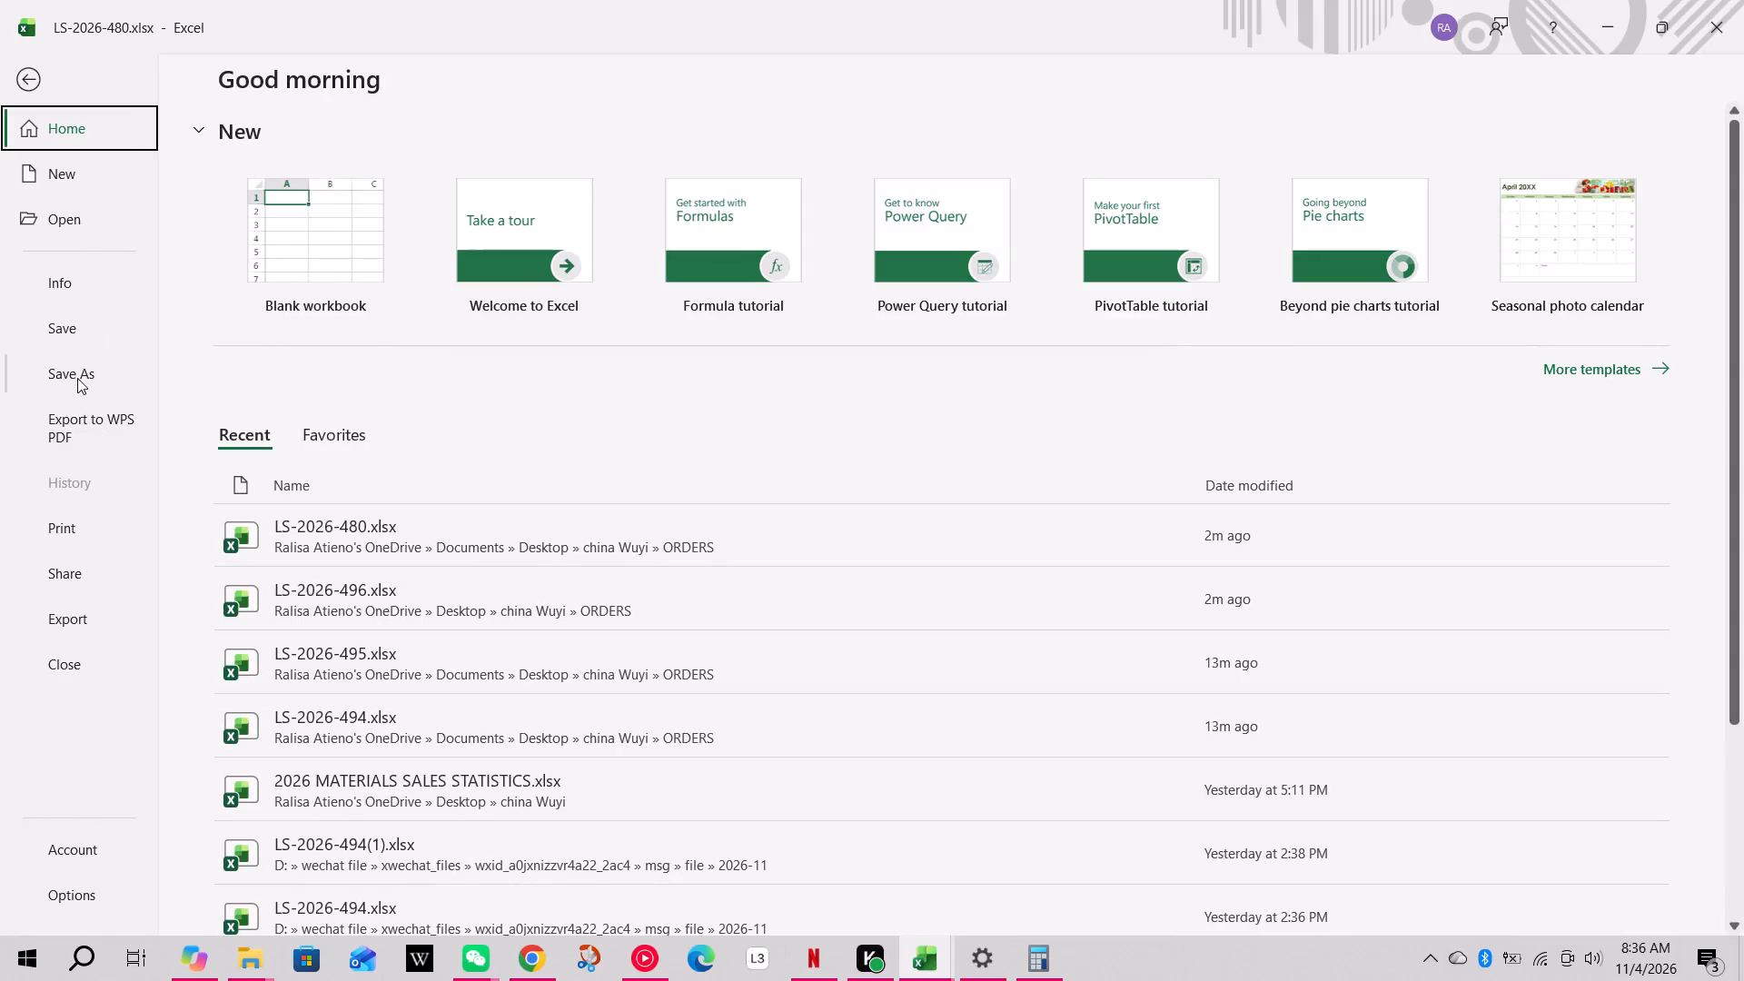
click(74, 366)
click(296, 490)
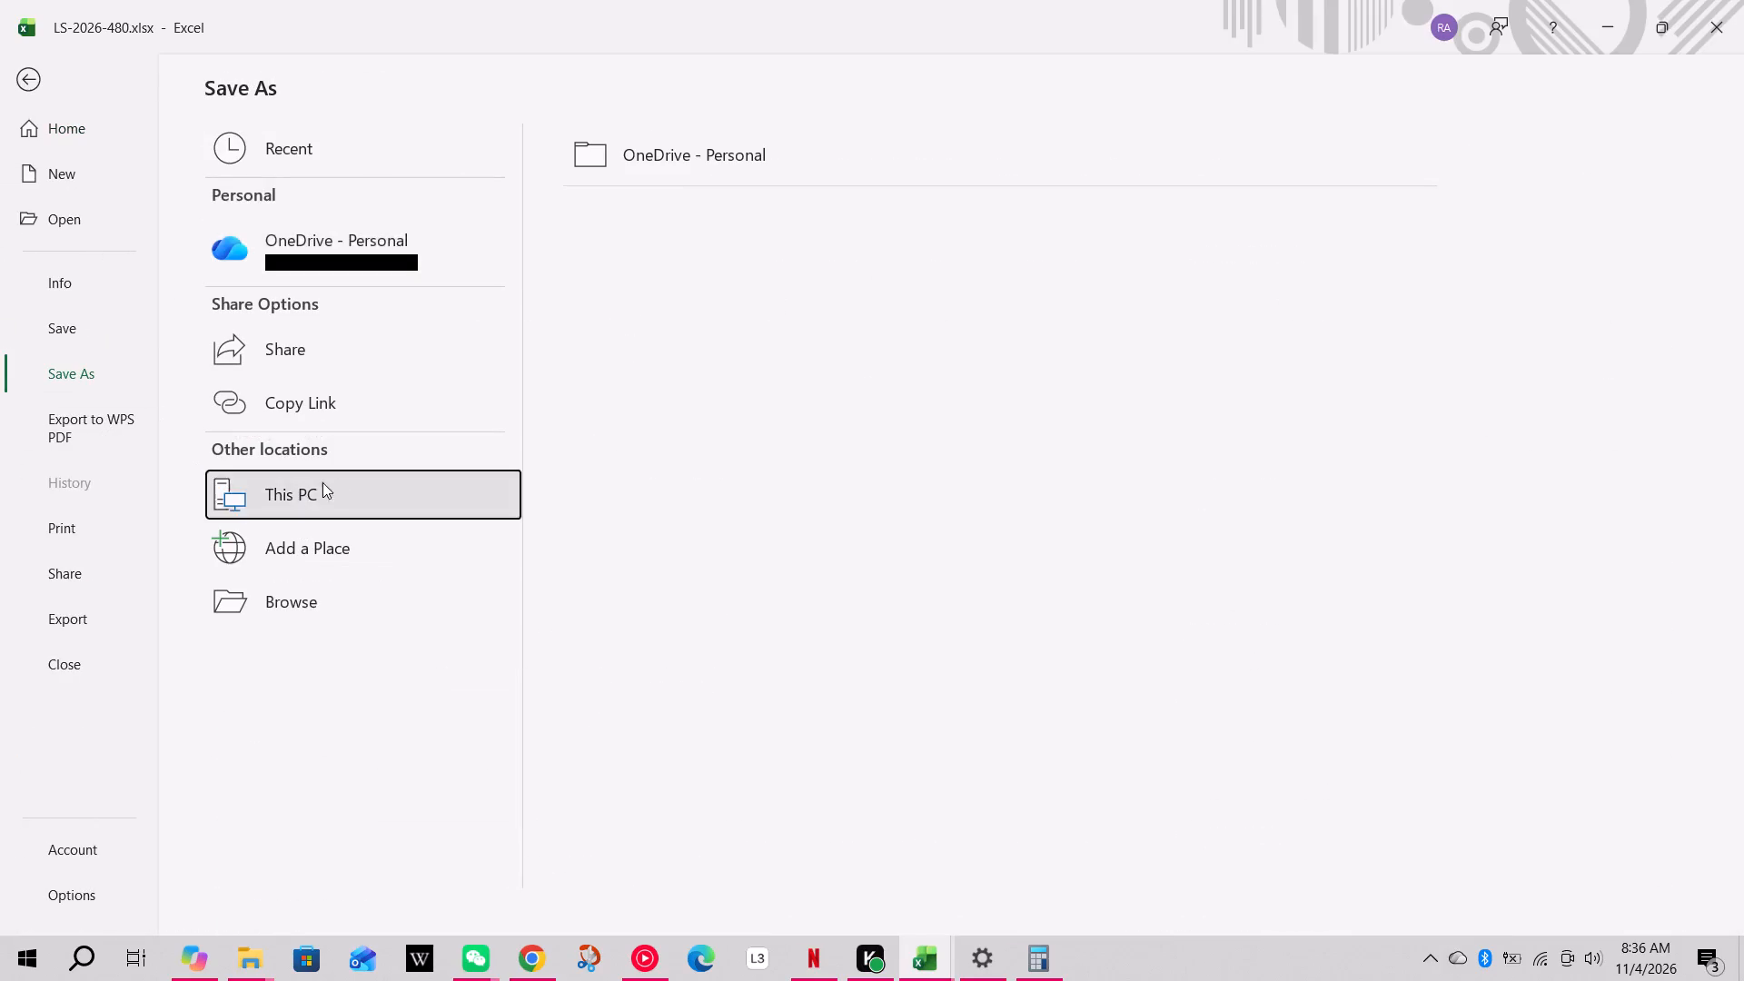
click(720, 693)
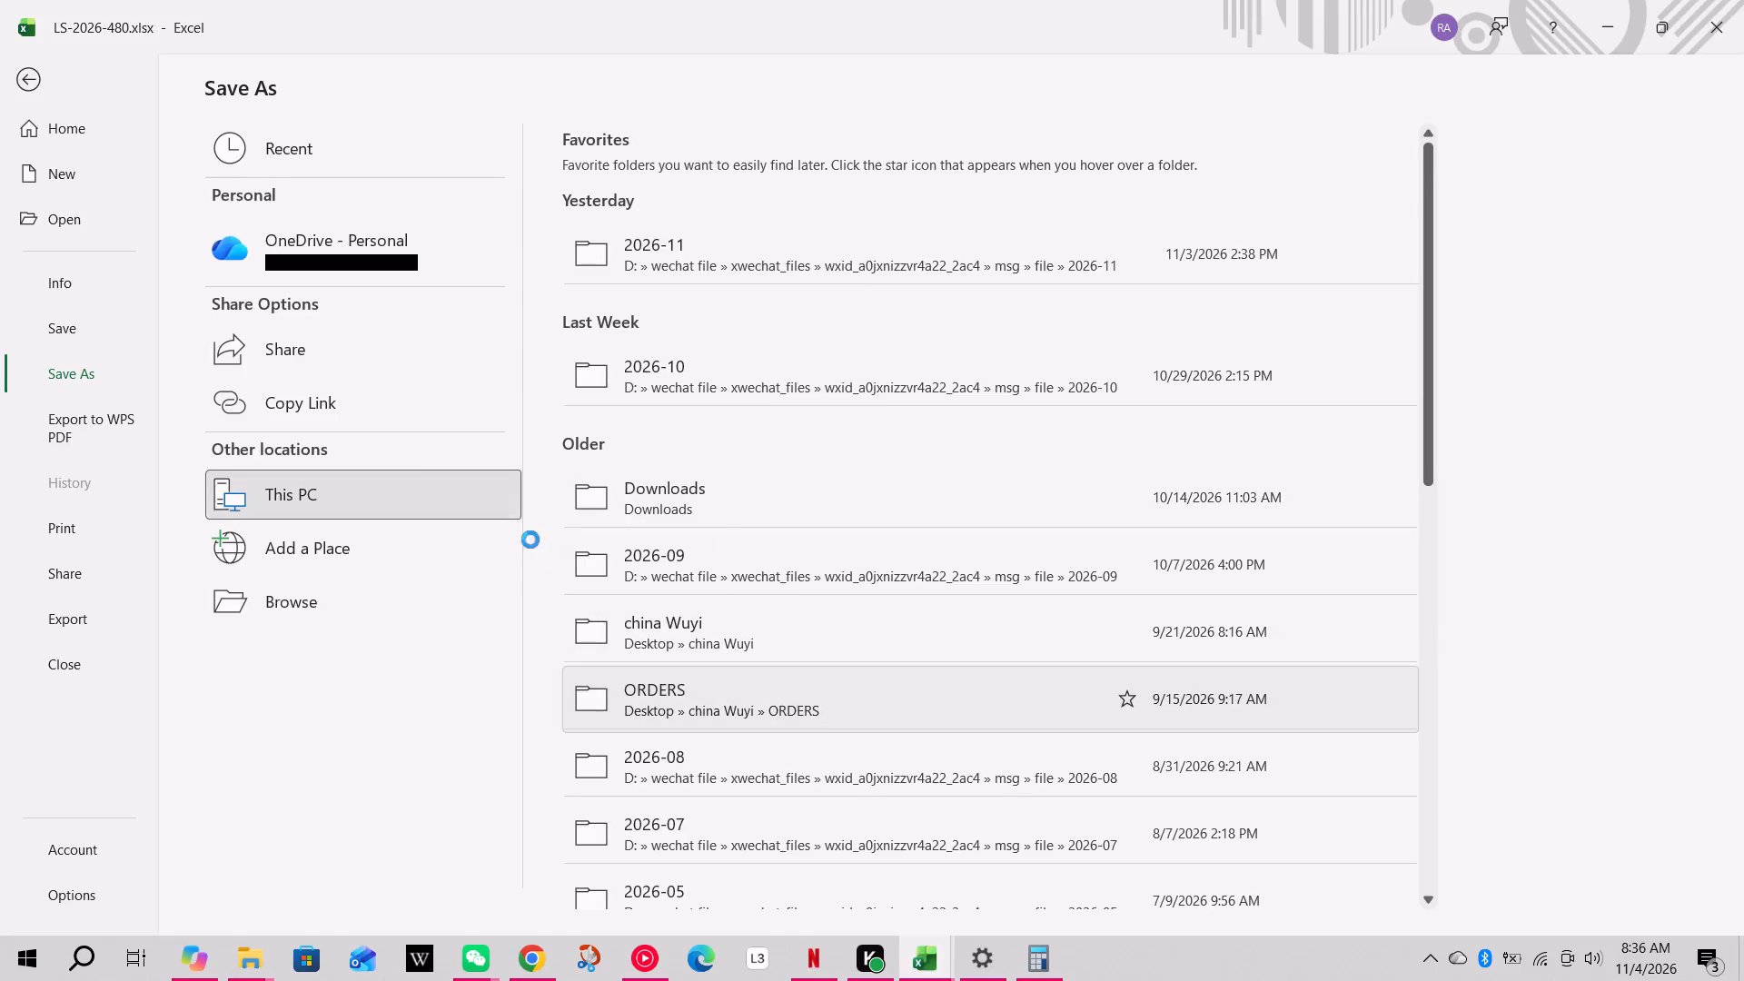
click(227, 379)
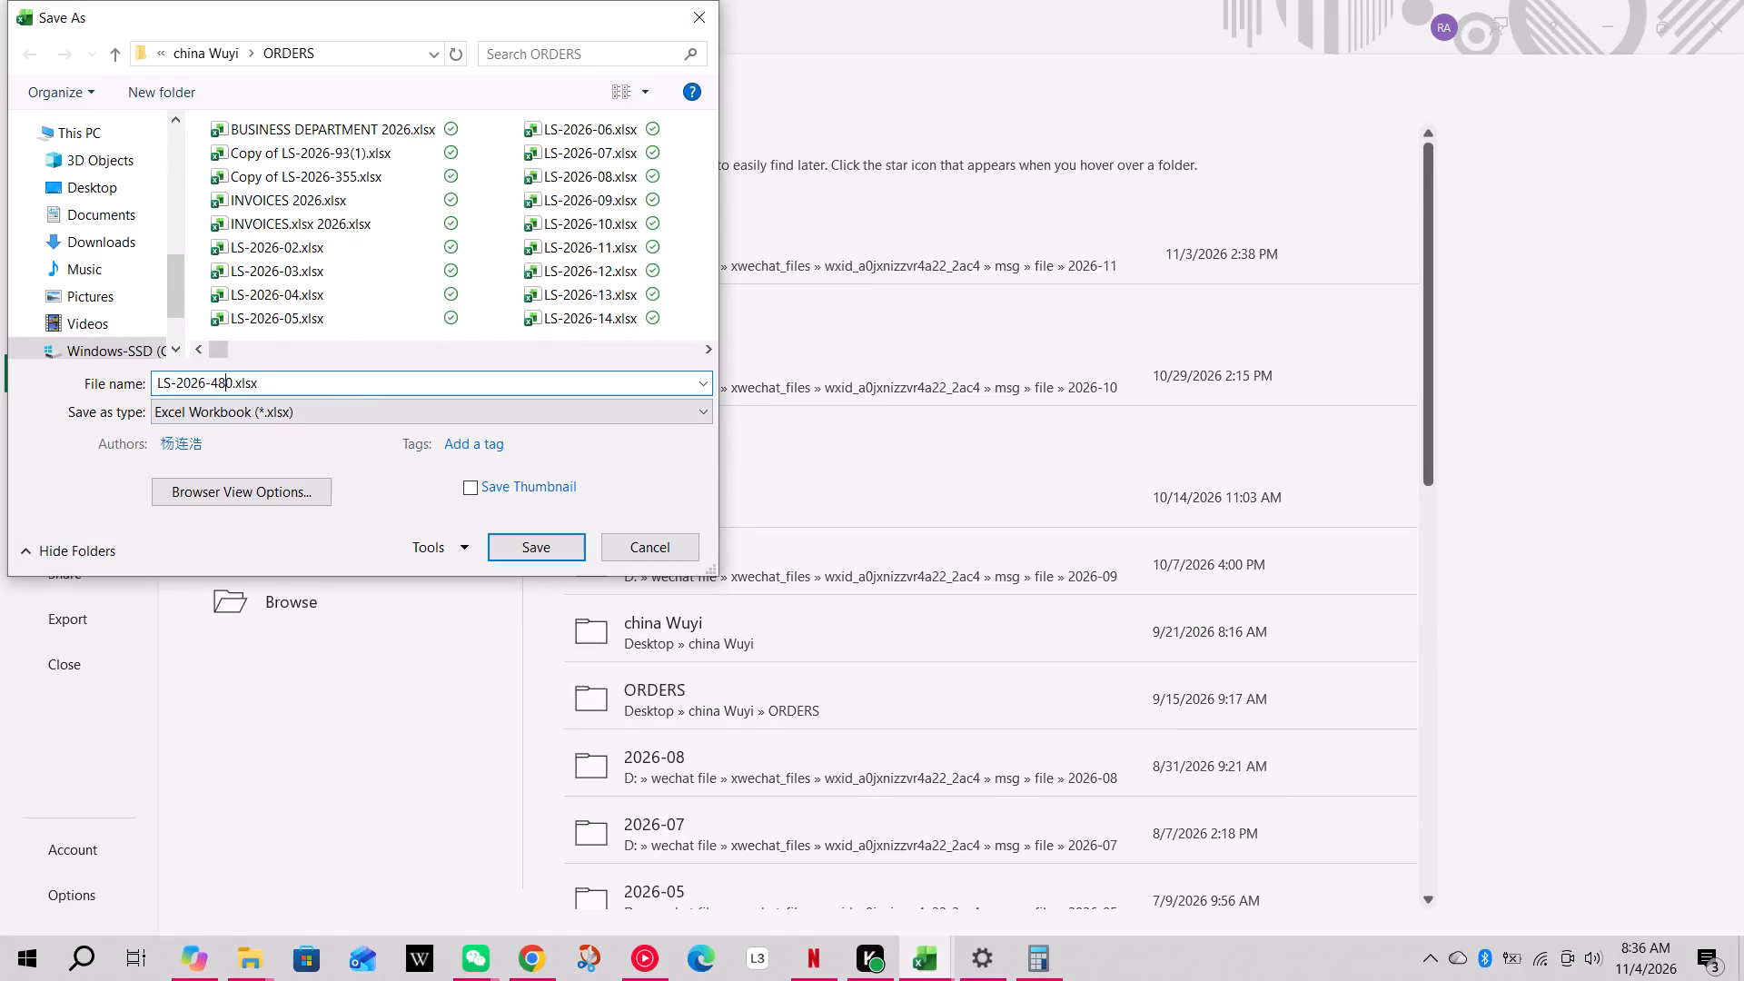
key(Delete)
key(BackSpace)
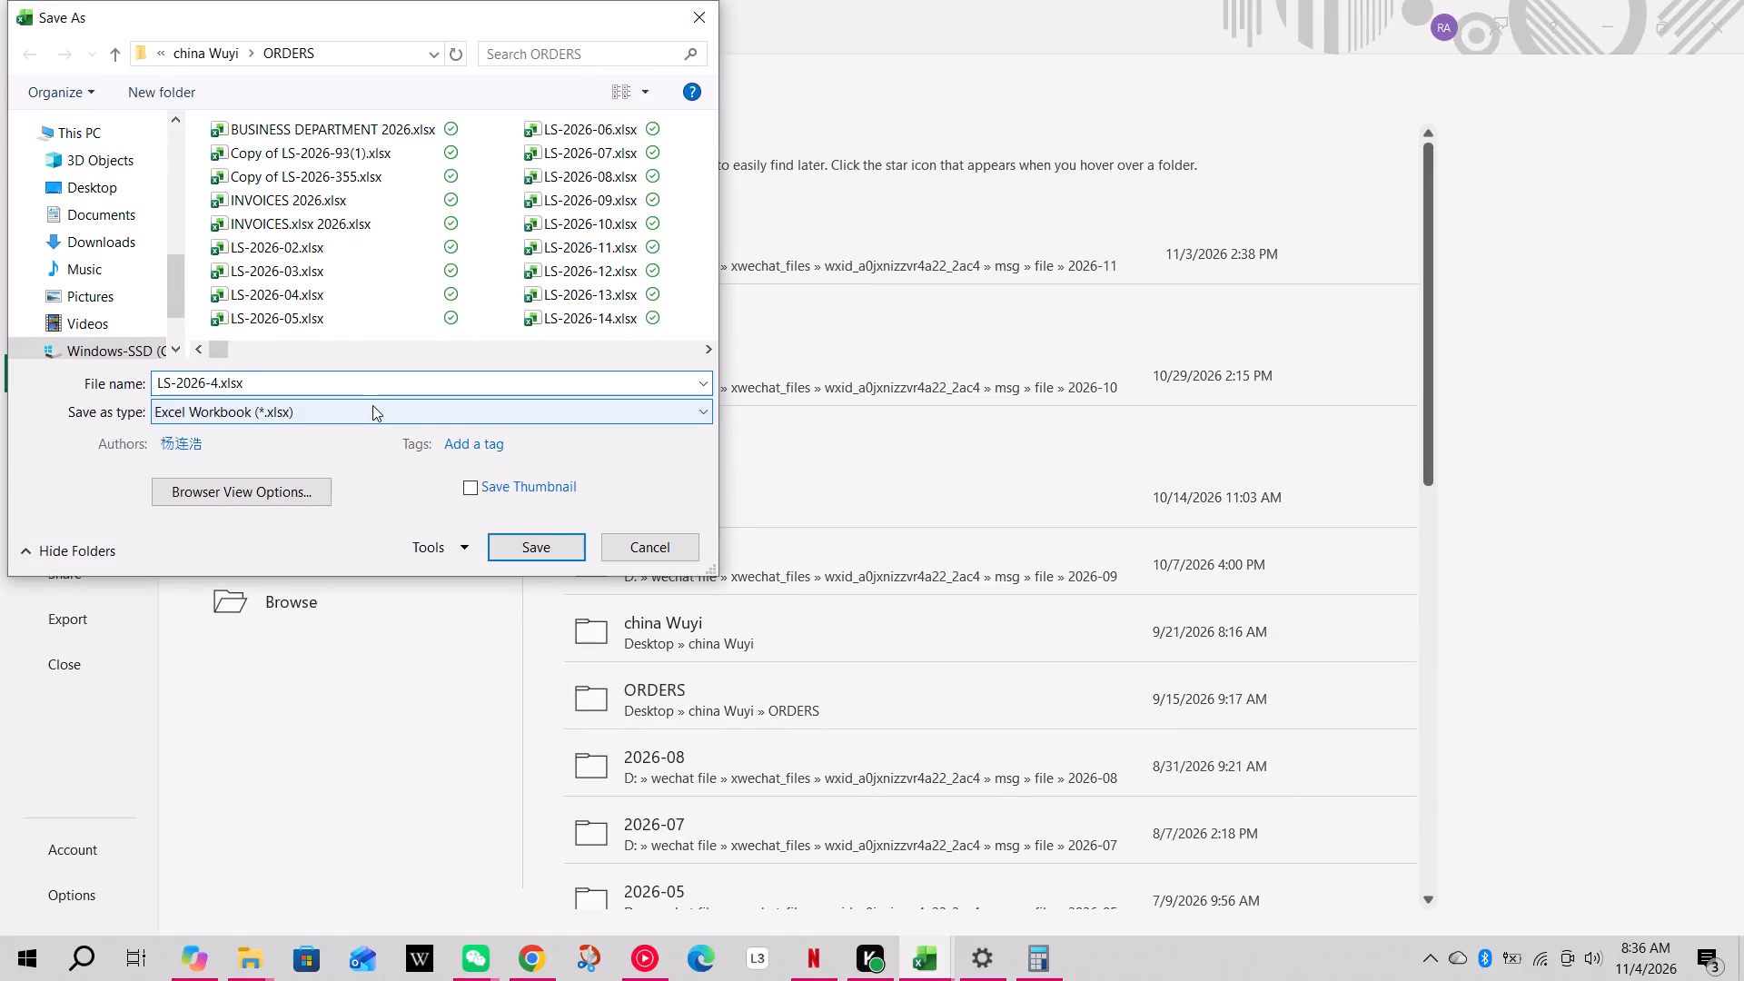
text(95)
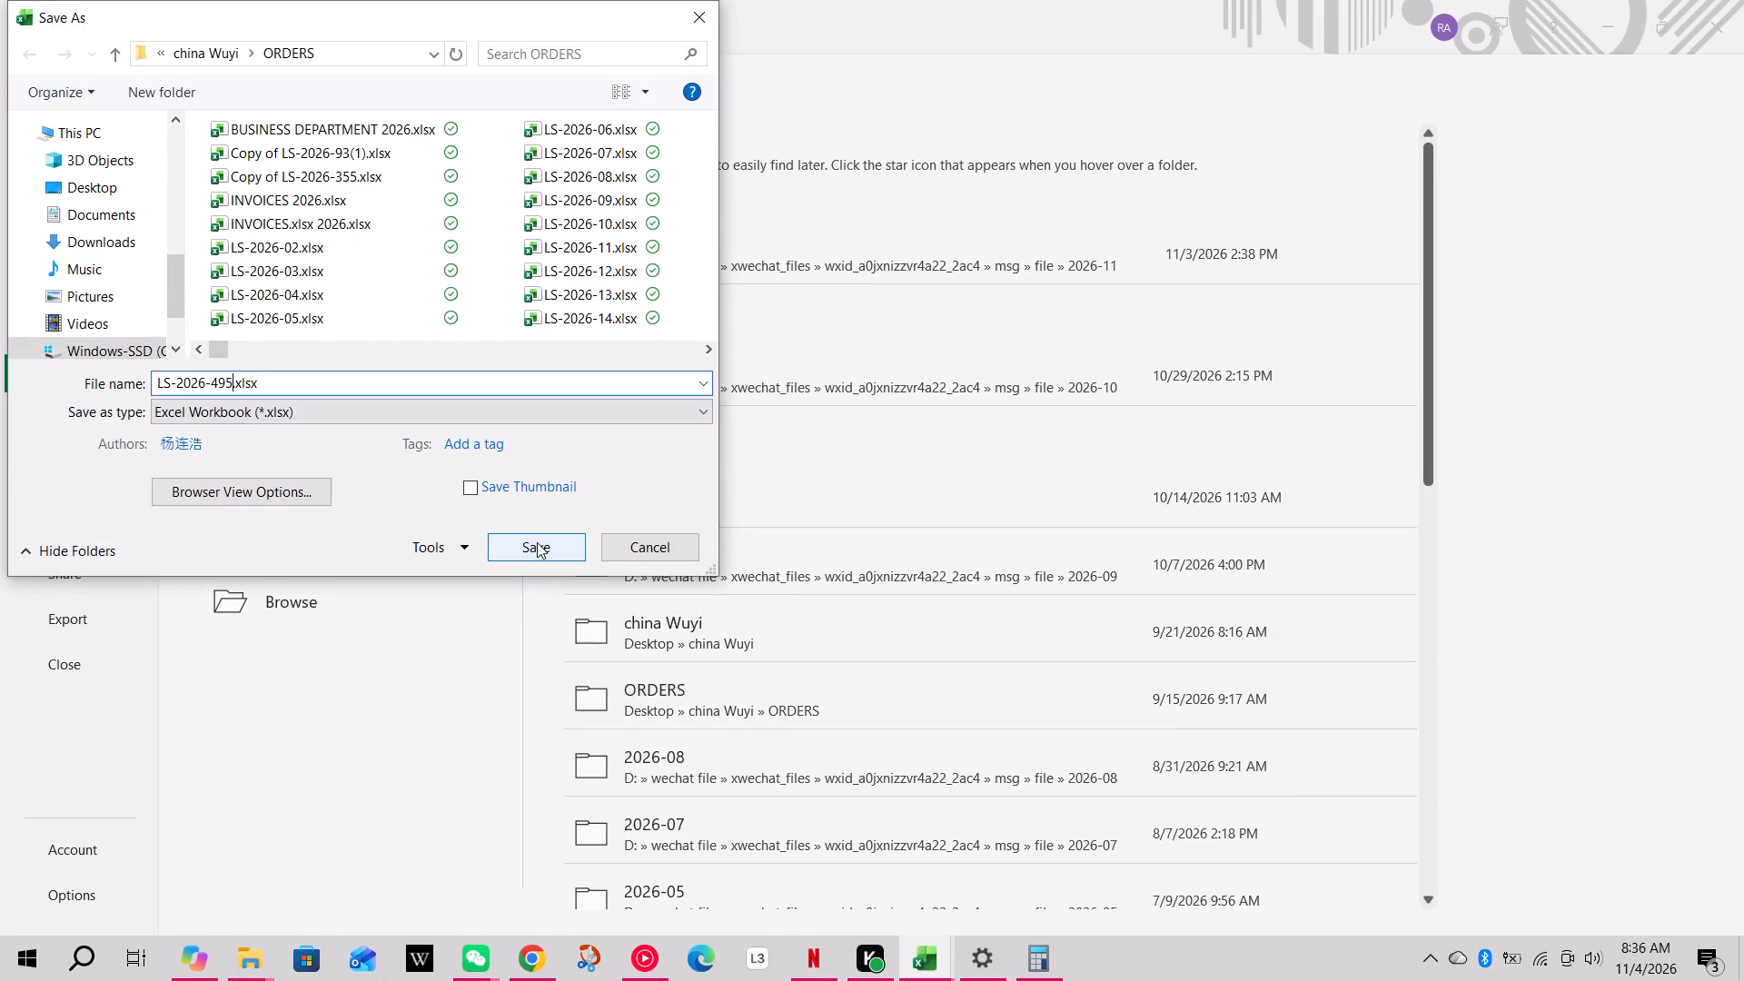
click(537, 542)
click(935, 472)
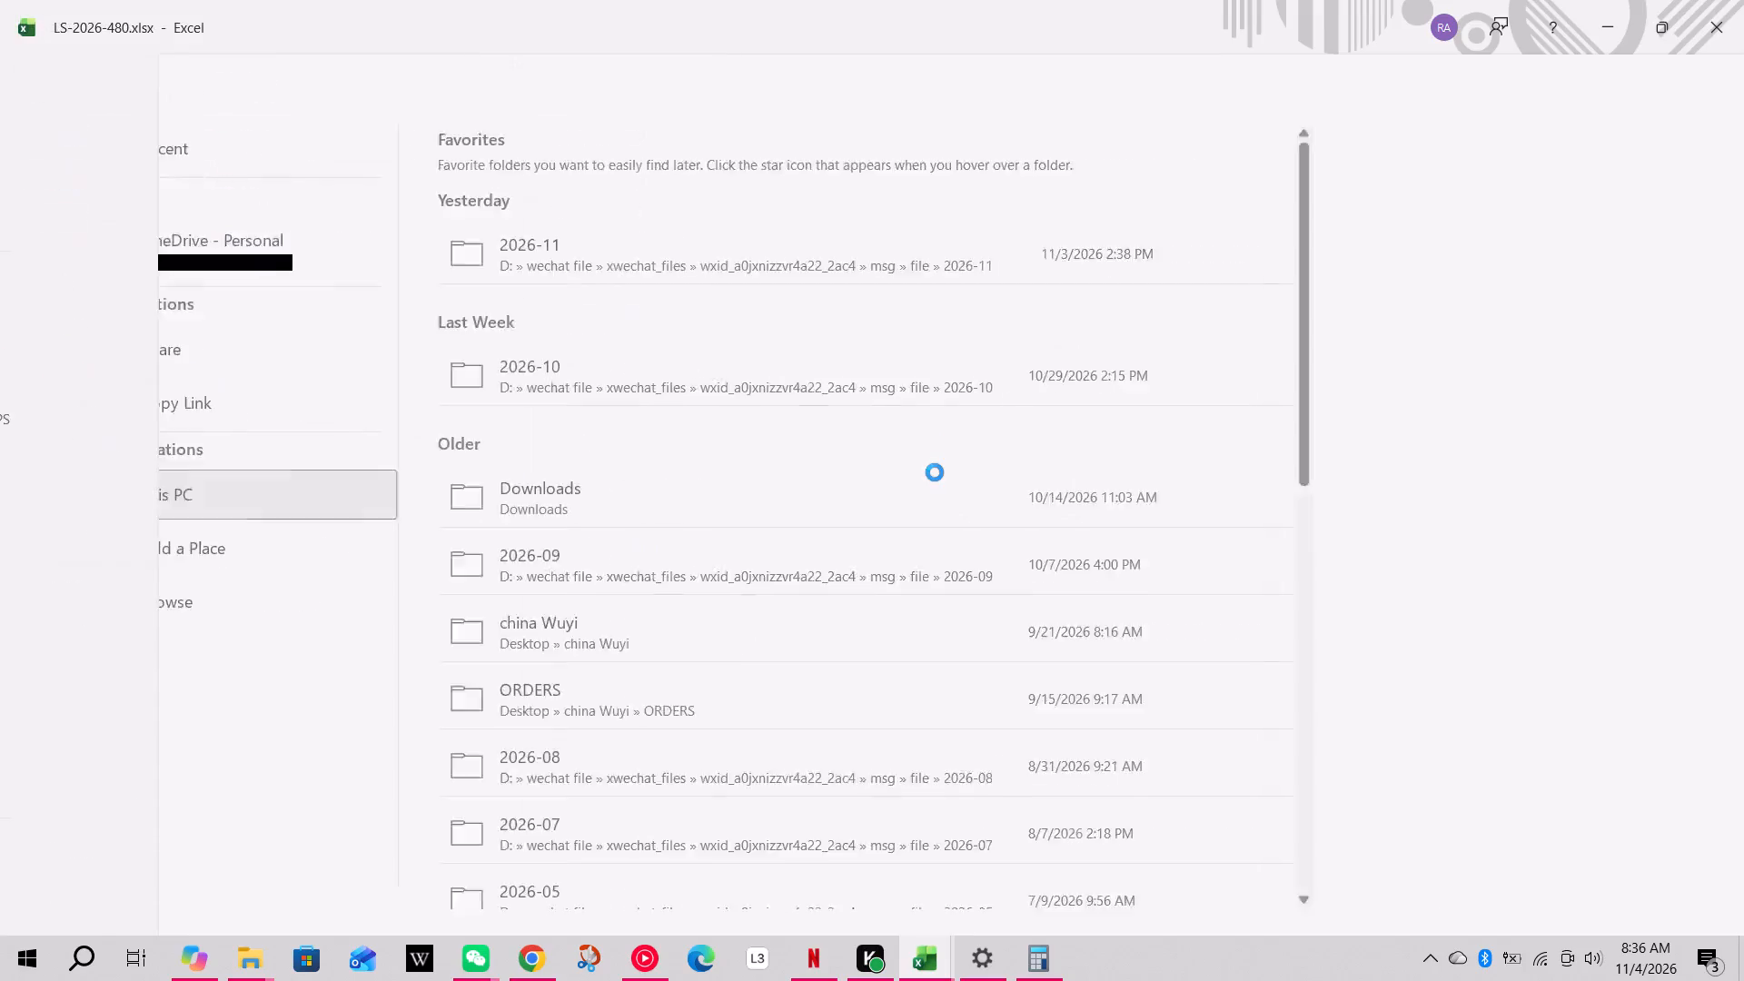
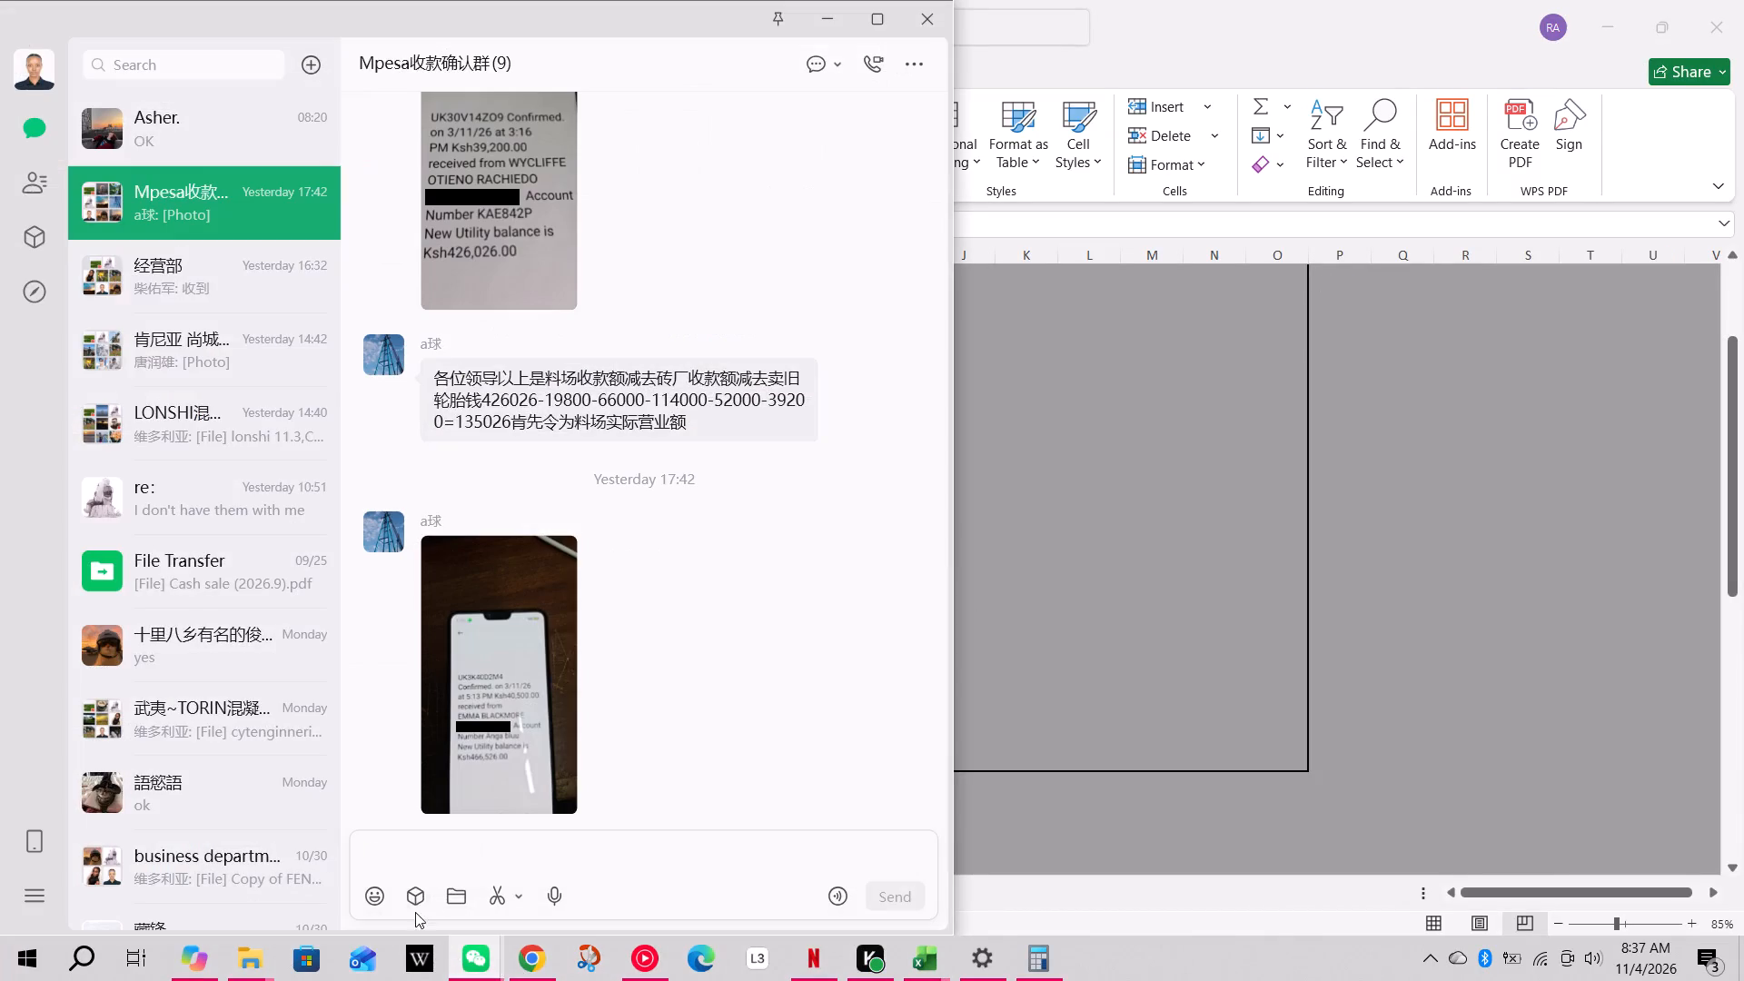
Send the file LS-2026-495.xlsx from the ORDERS folder to the 经营部 group chat in WeChat.
click(200, 269)
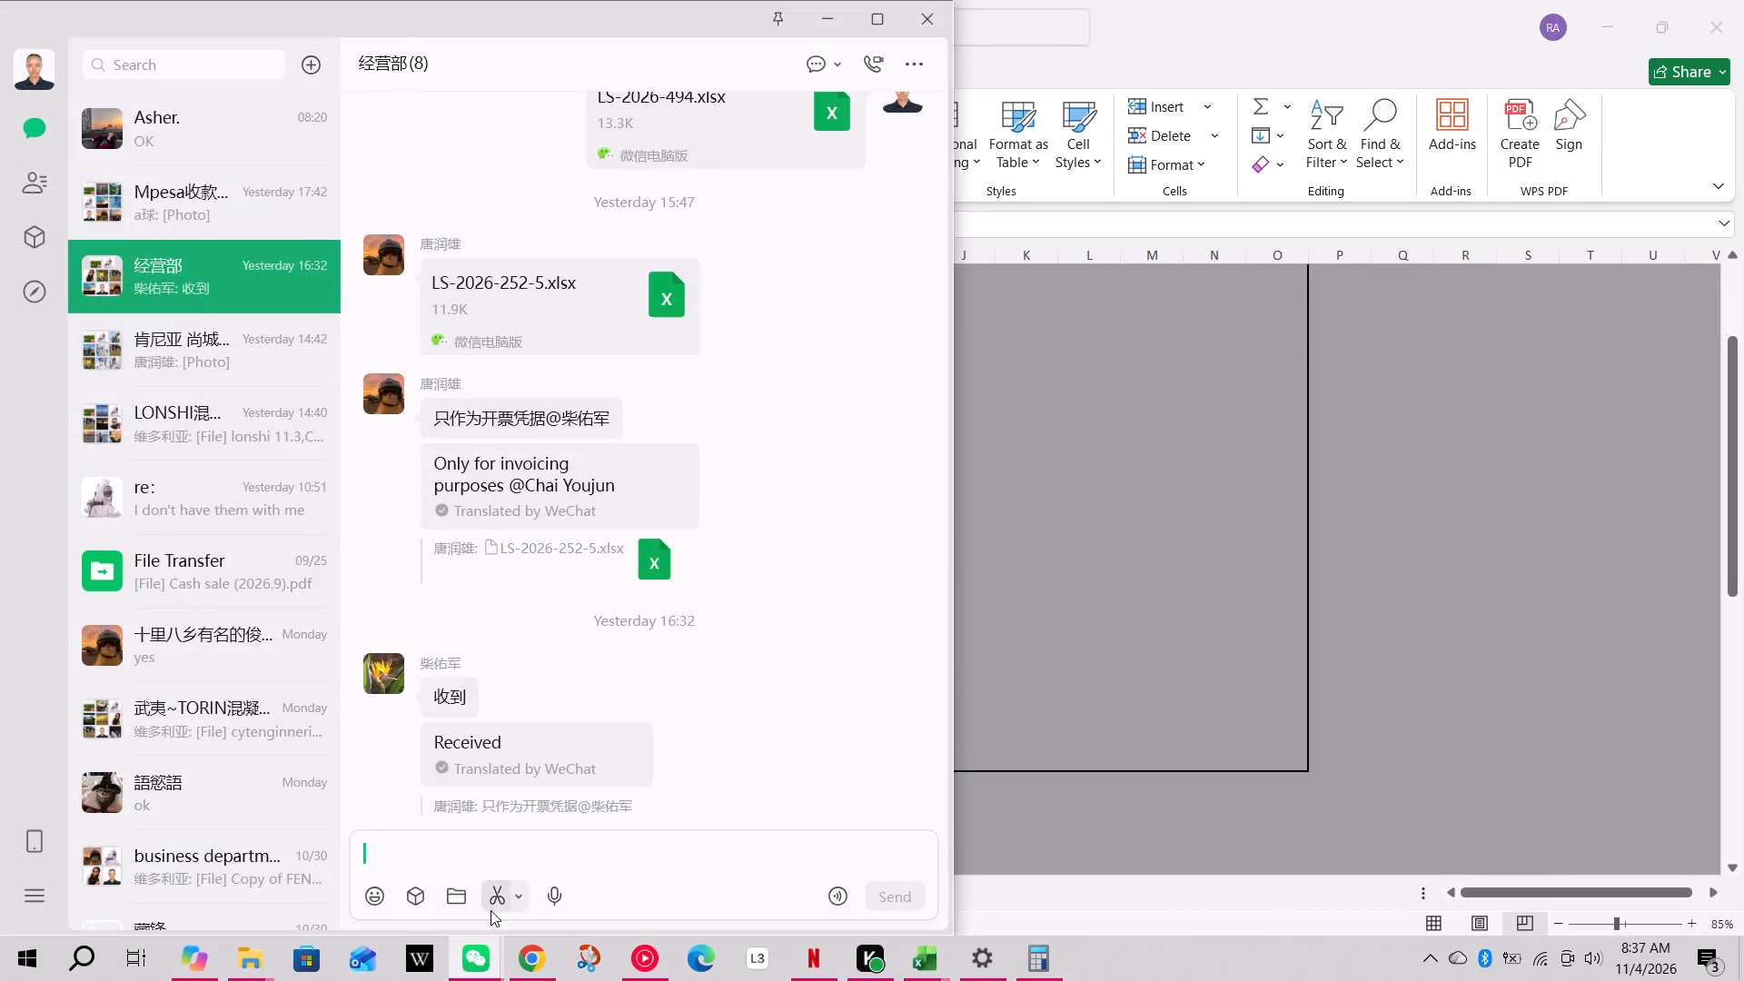
click(461, 905)
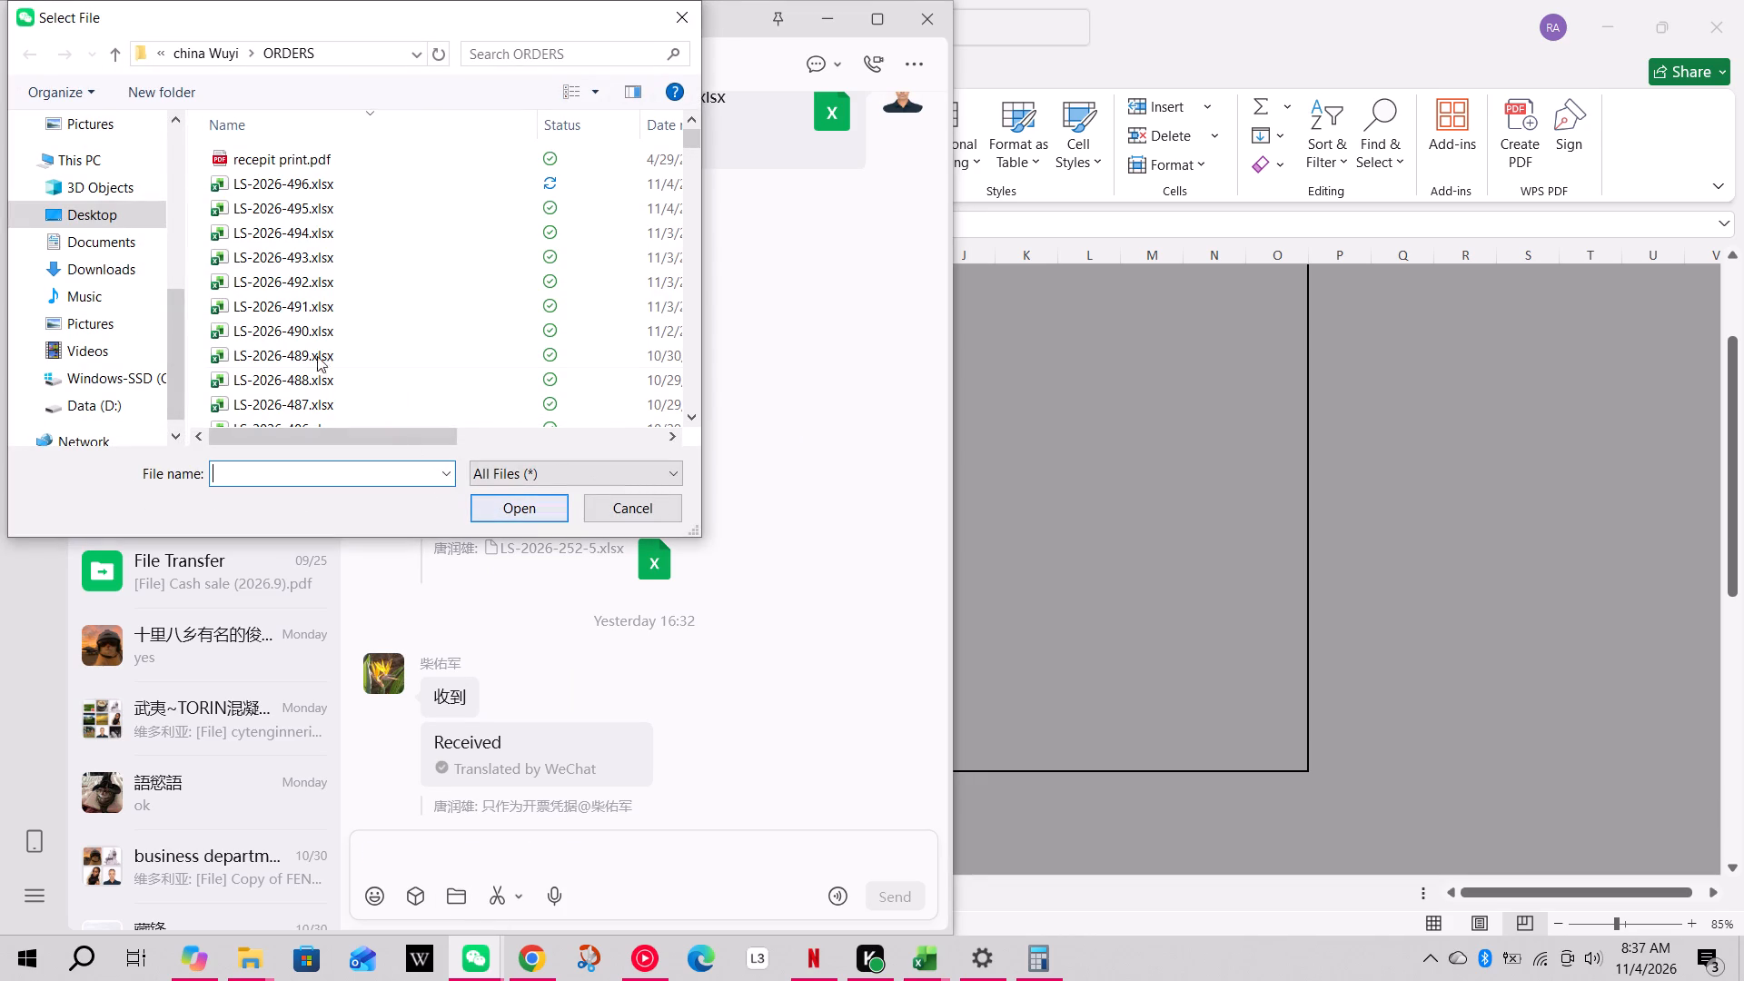
click(367, 202)
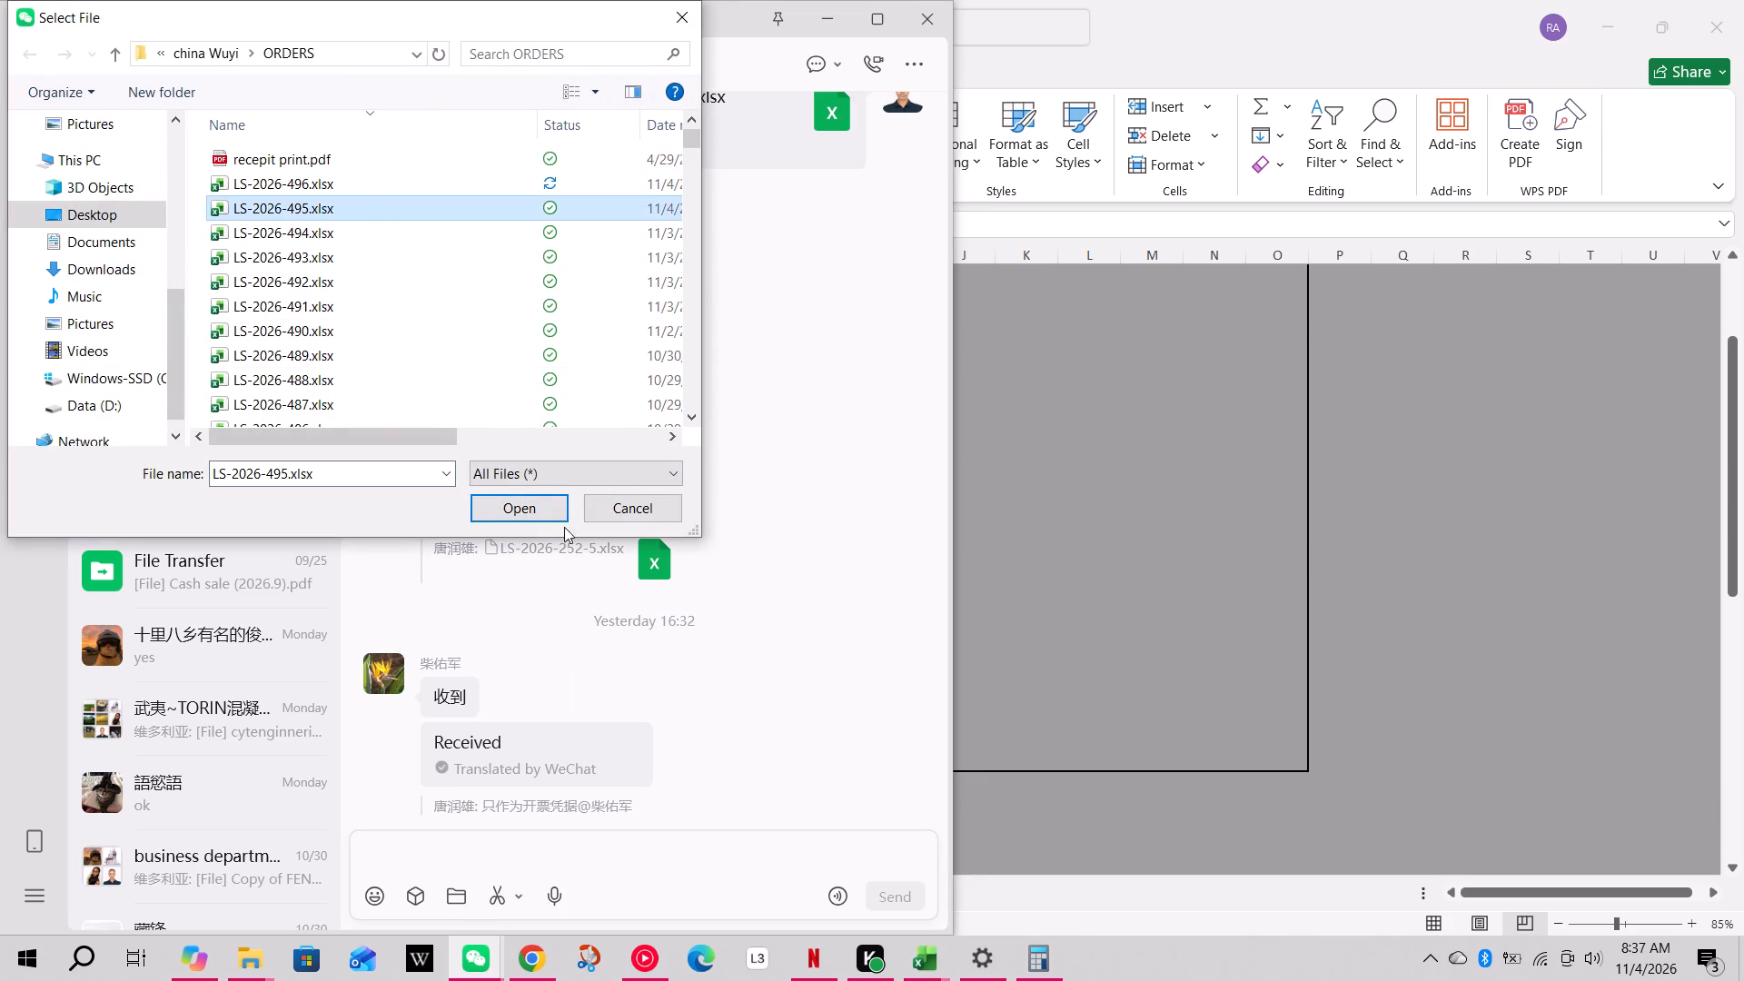
click(521, 504)
click(892, 888)
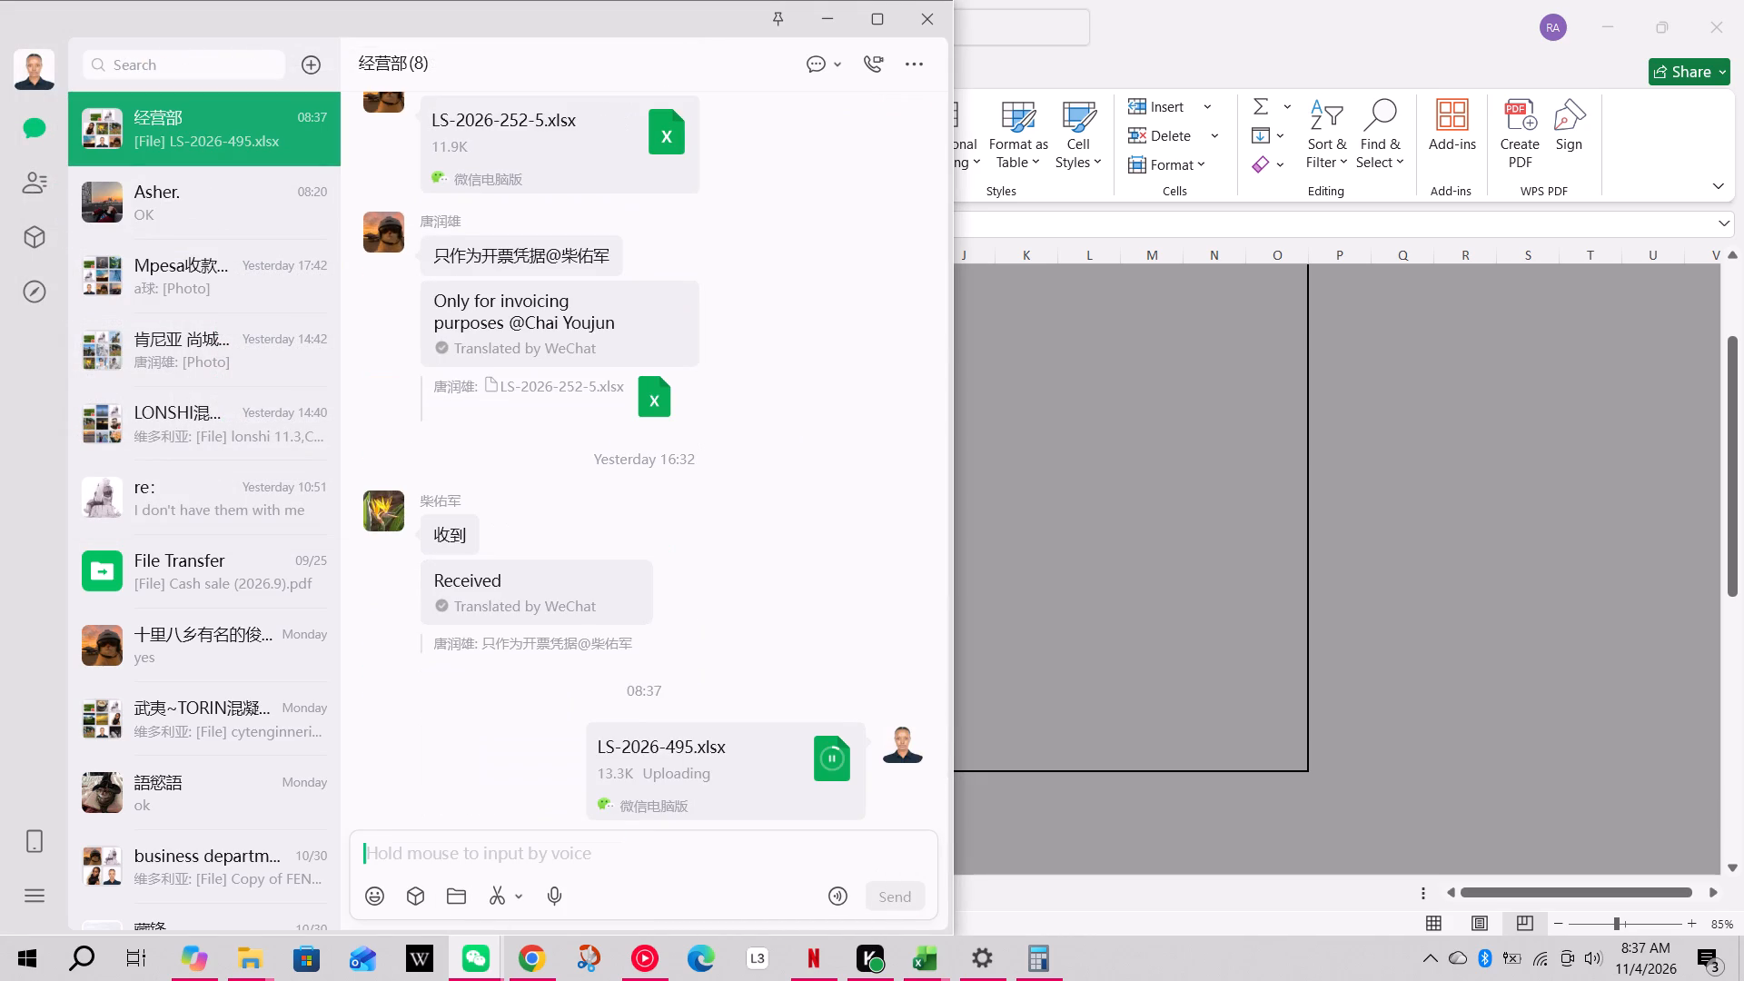
Open the sent LS-2026-495.xlsx from the chat in Excel and print it.
click(700, 789)
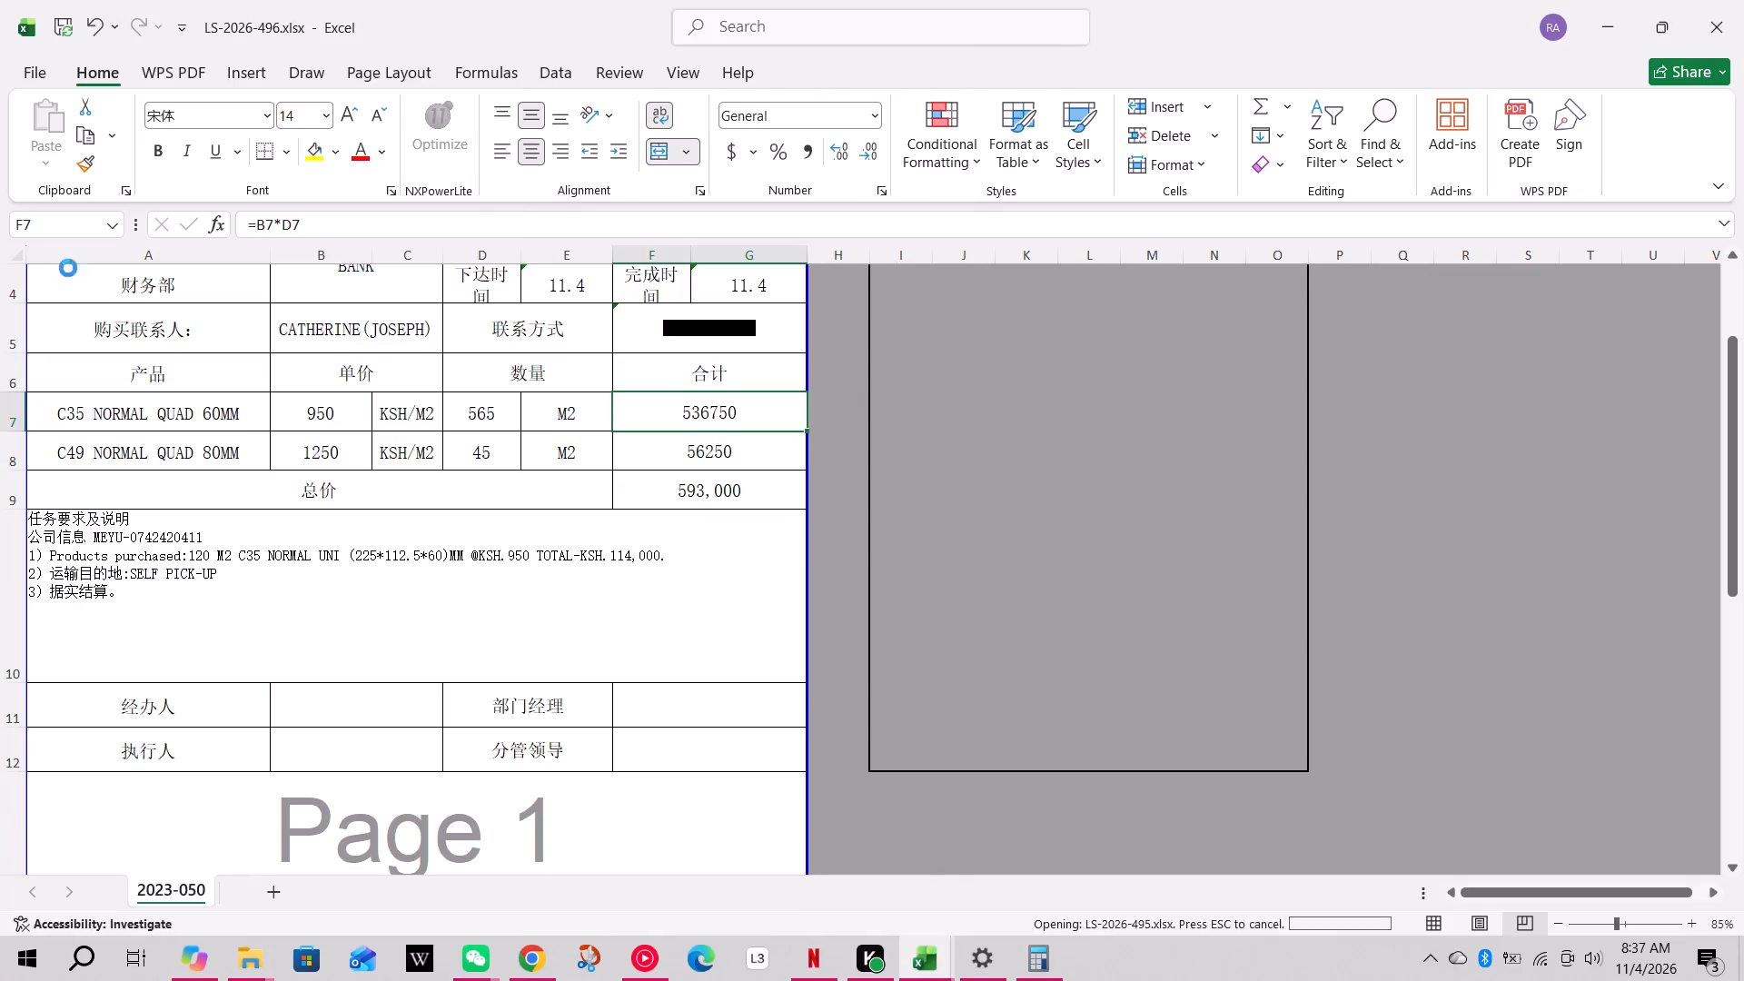
click(47, 81)
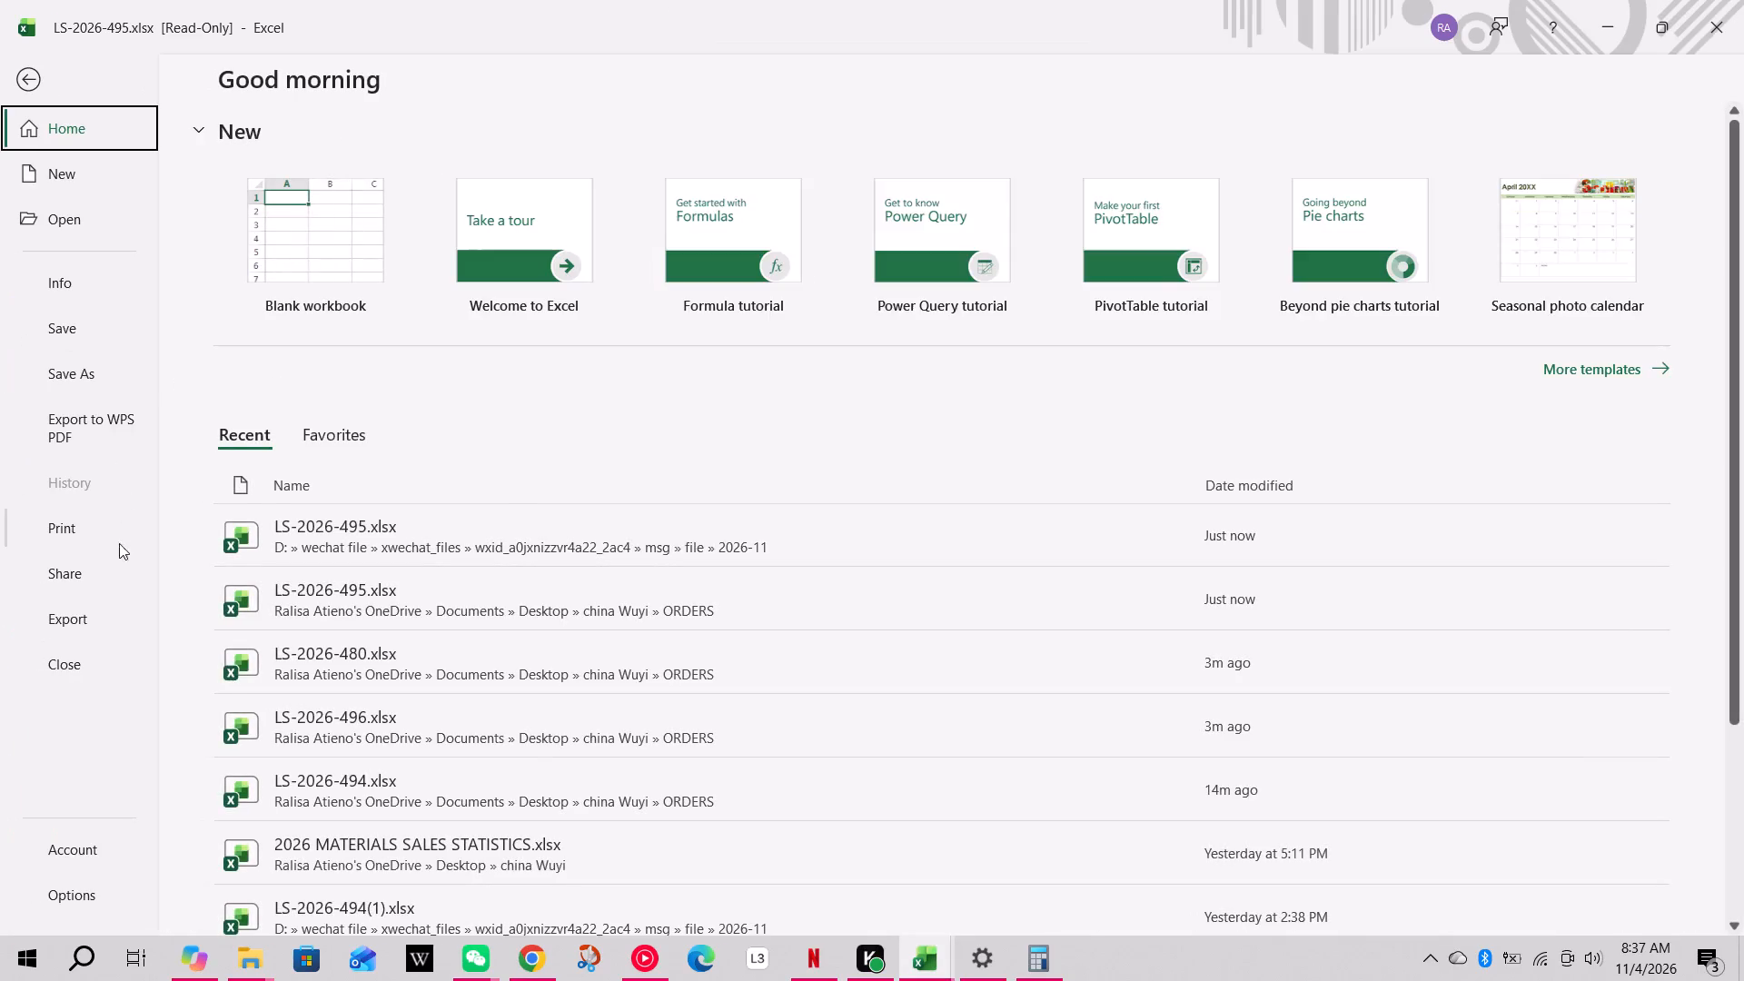
click(83, 536)
click(259, 177)
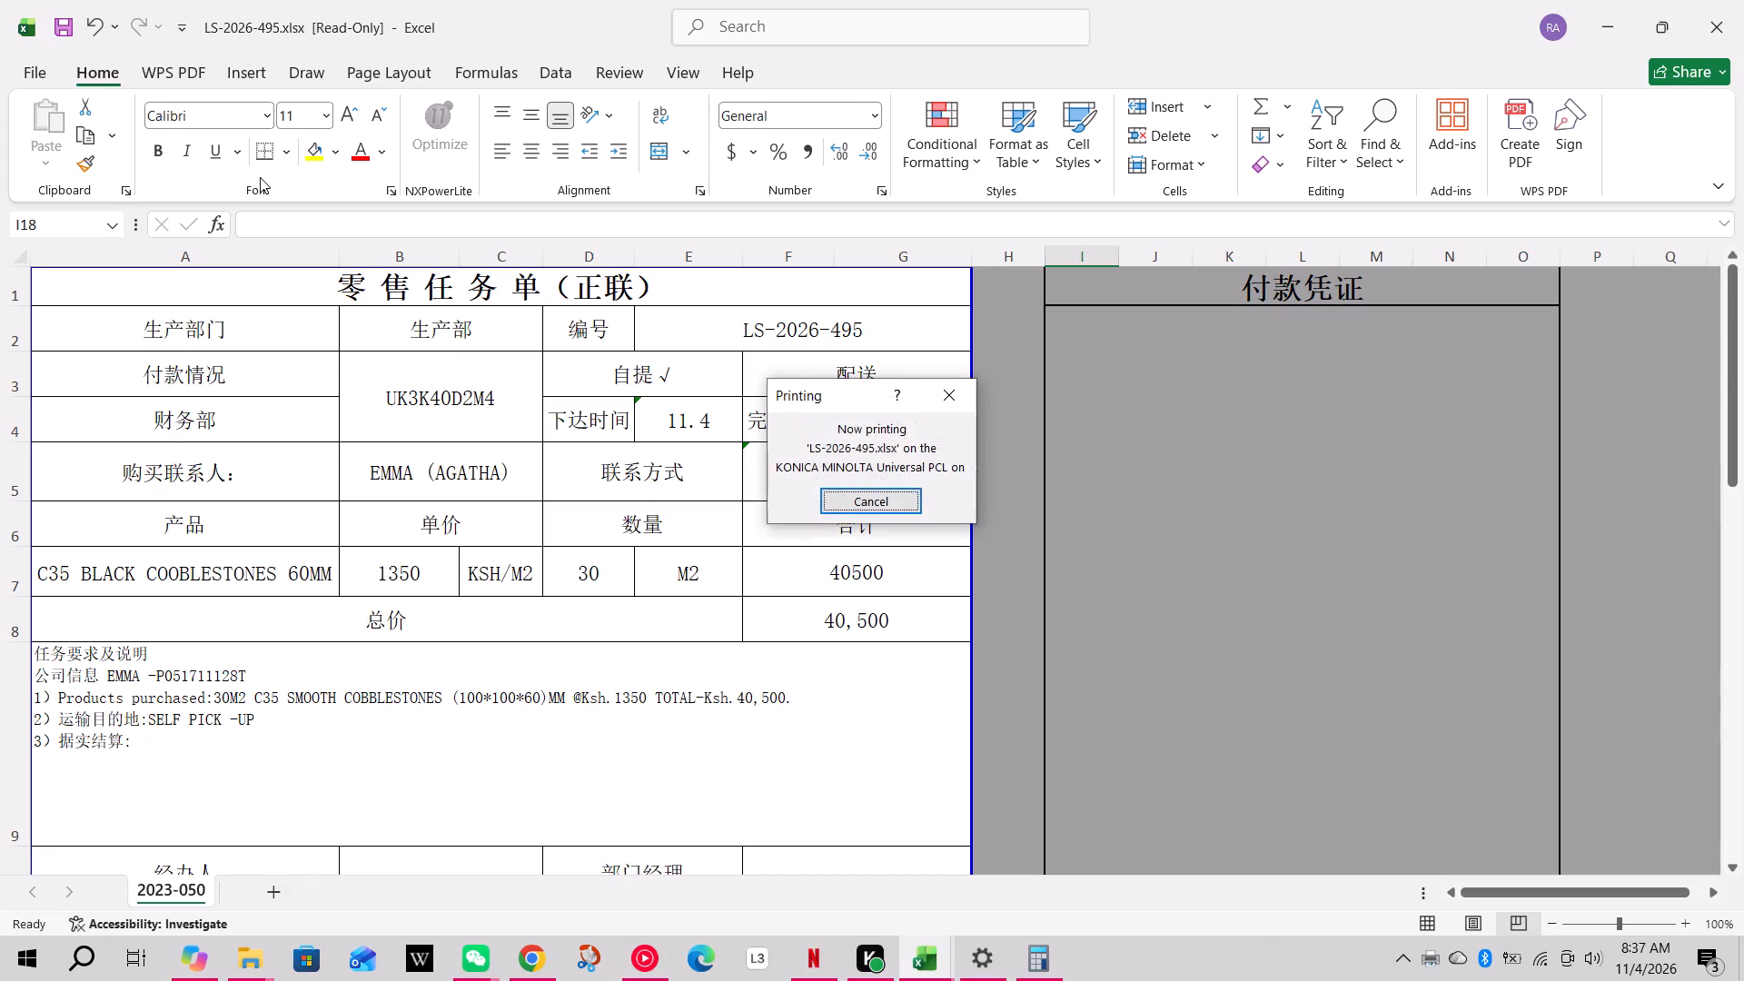
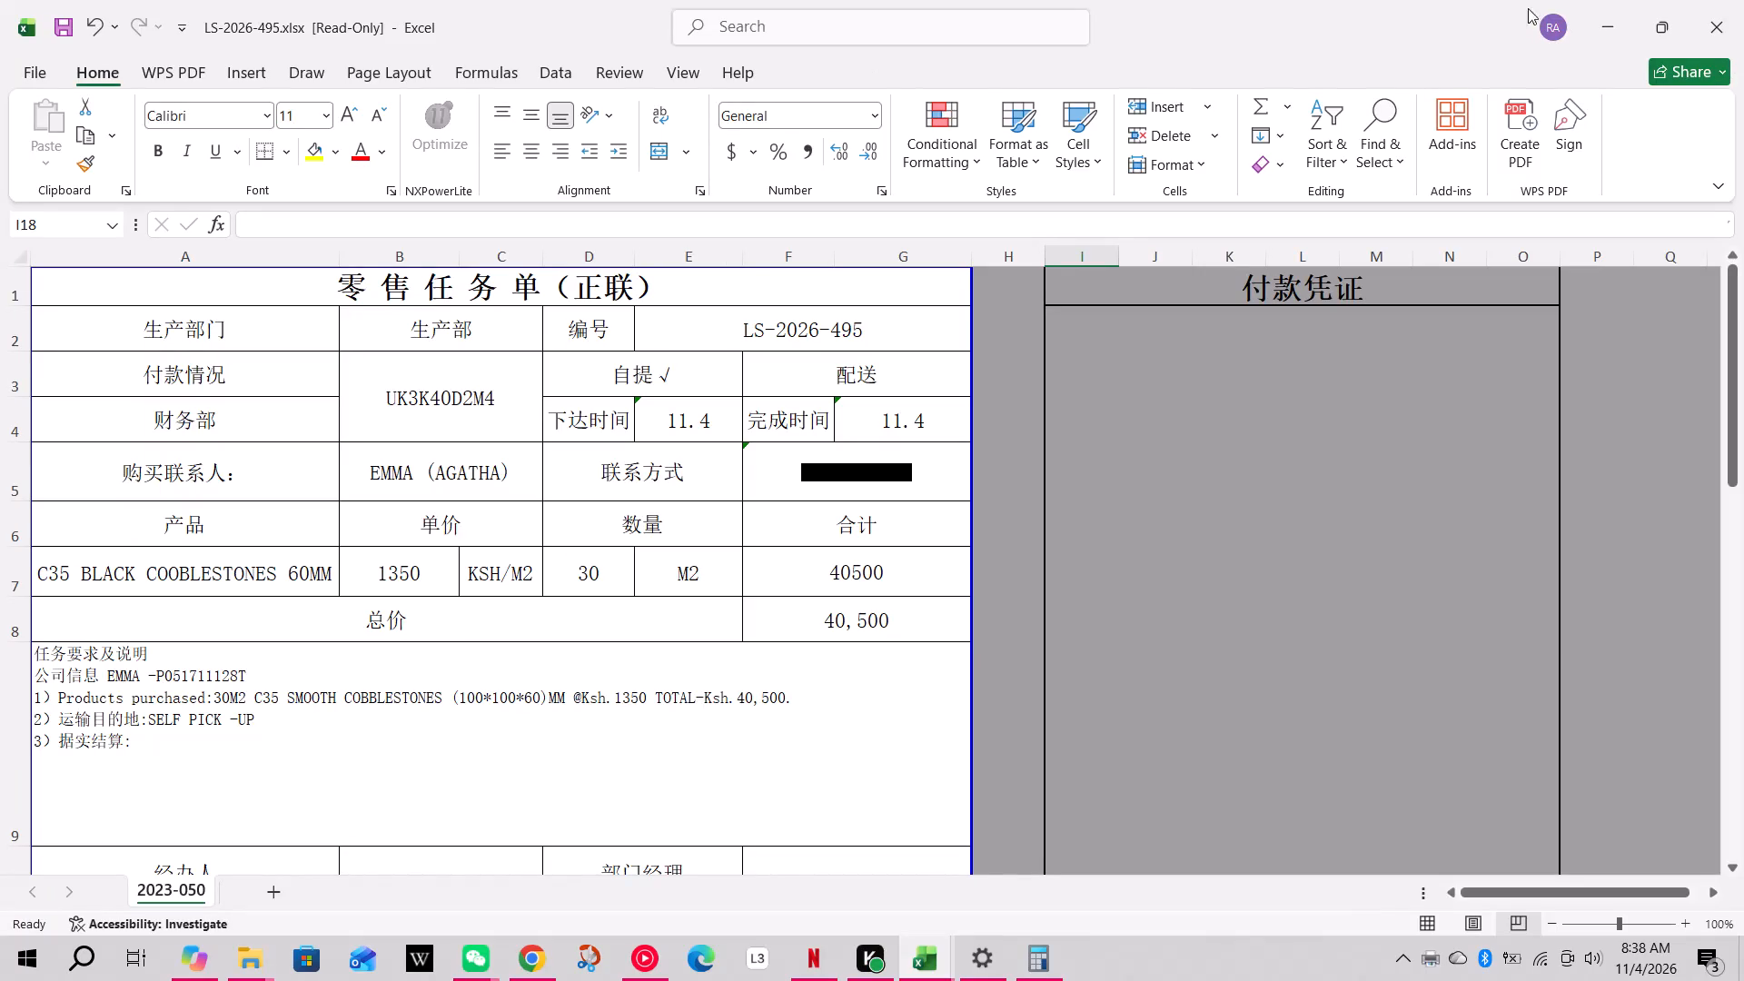
Minimise the read-only LS-2026-495.xlsx window and return to the LS-2026-496.xlsx order sheet.
click(1602, 4)
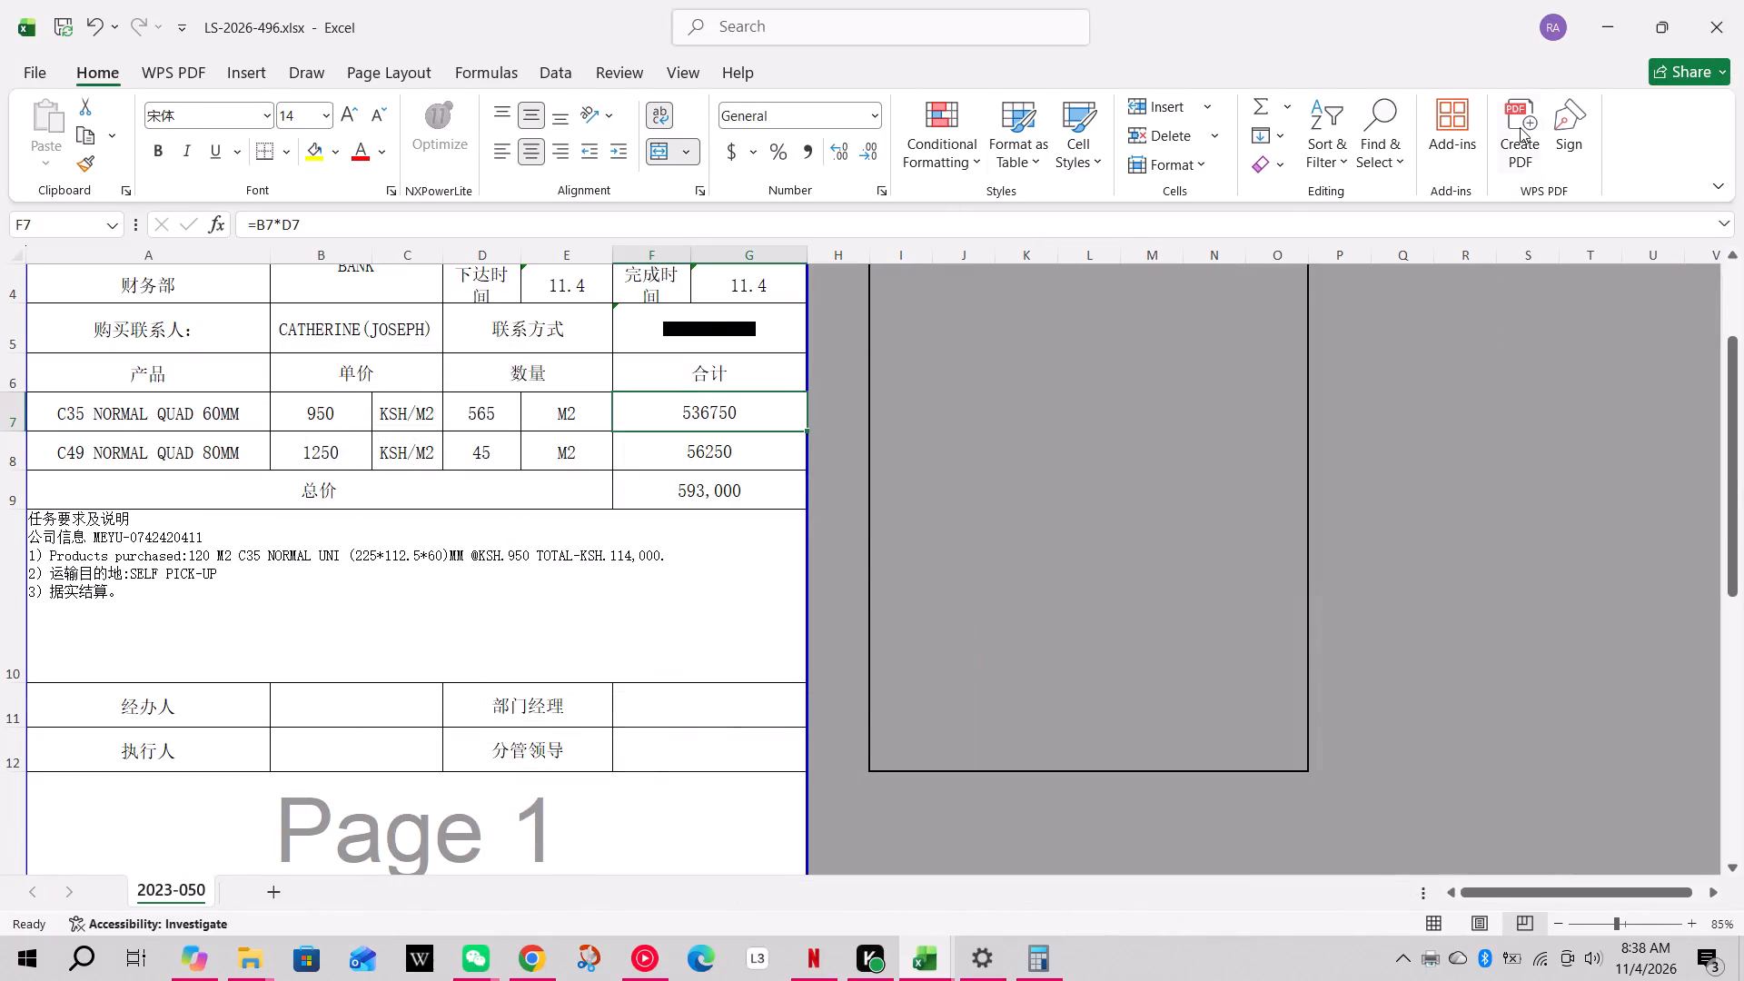
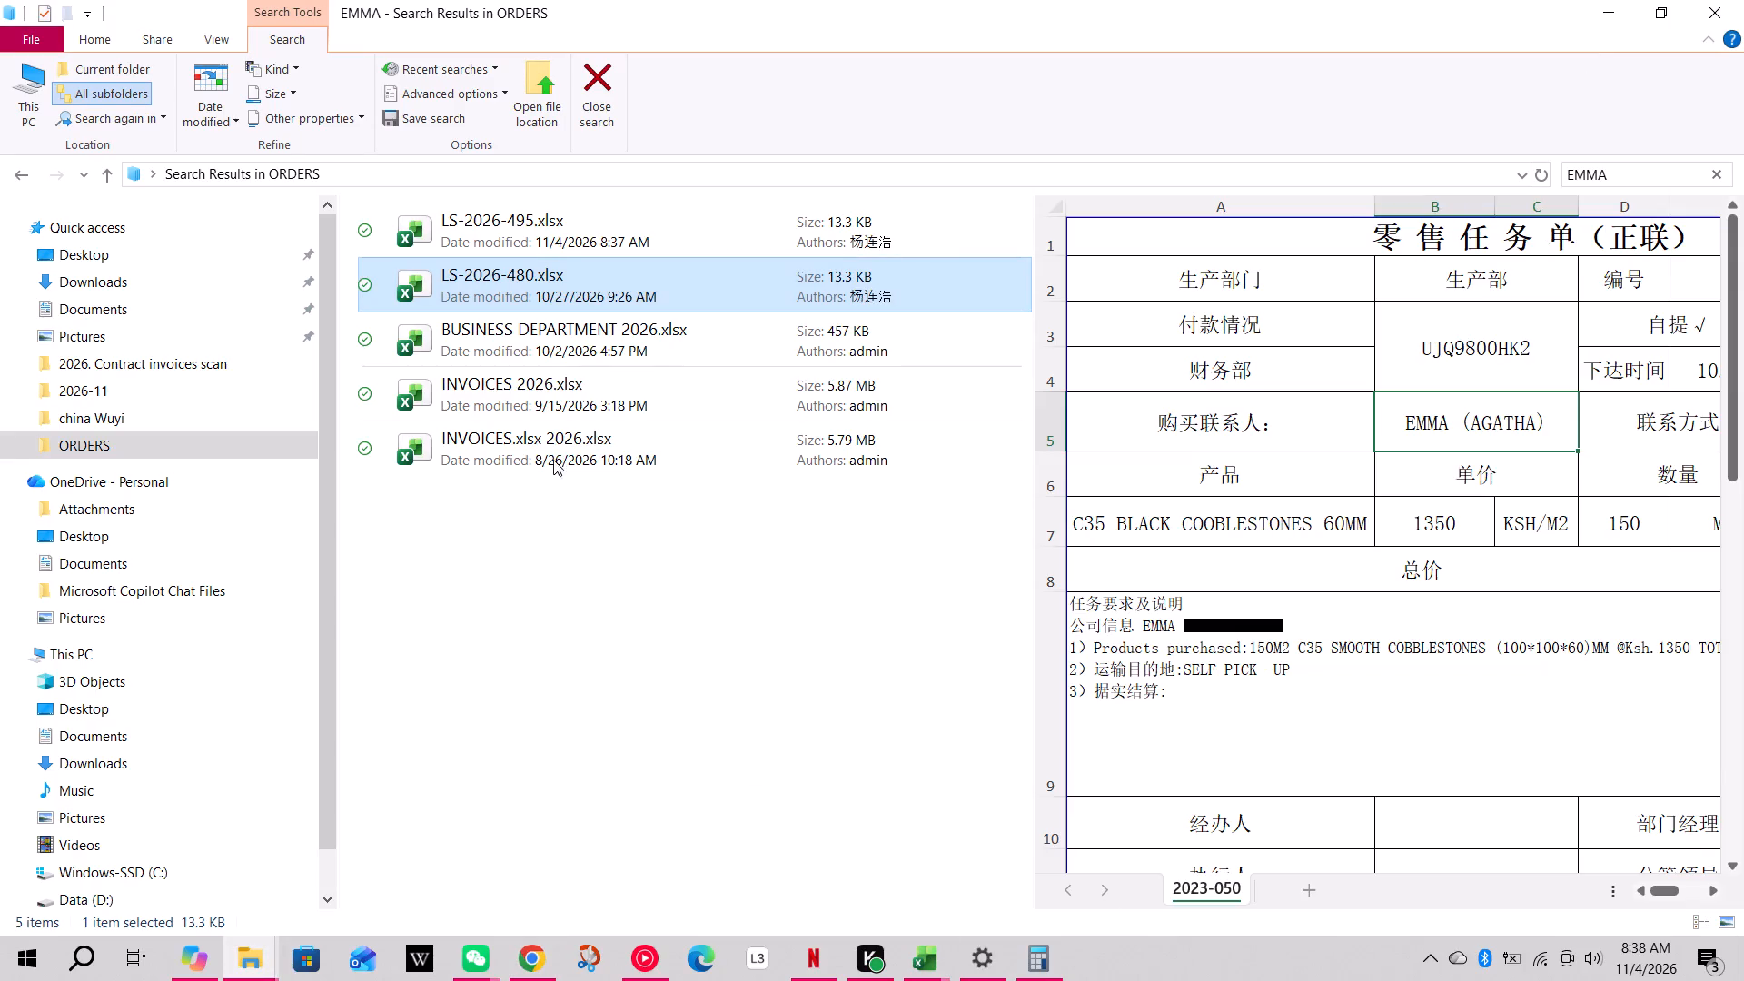
In the open LS-2026-495.xlsx workbook, replace SMOOTH with BLACK in the product description of the upper order form (正联).
double_click(573, 222)
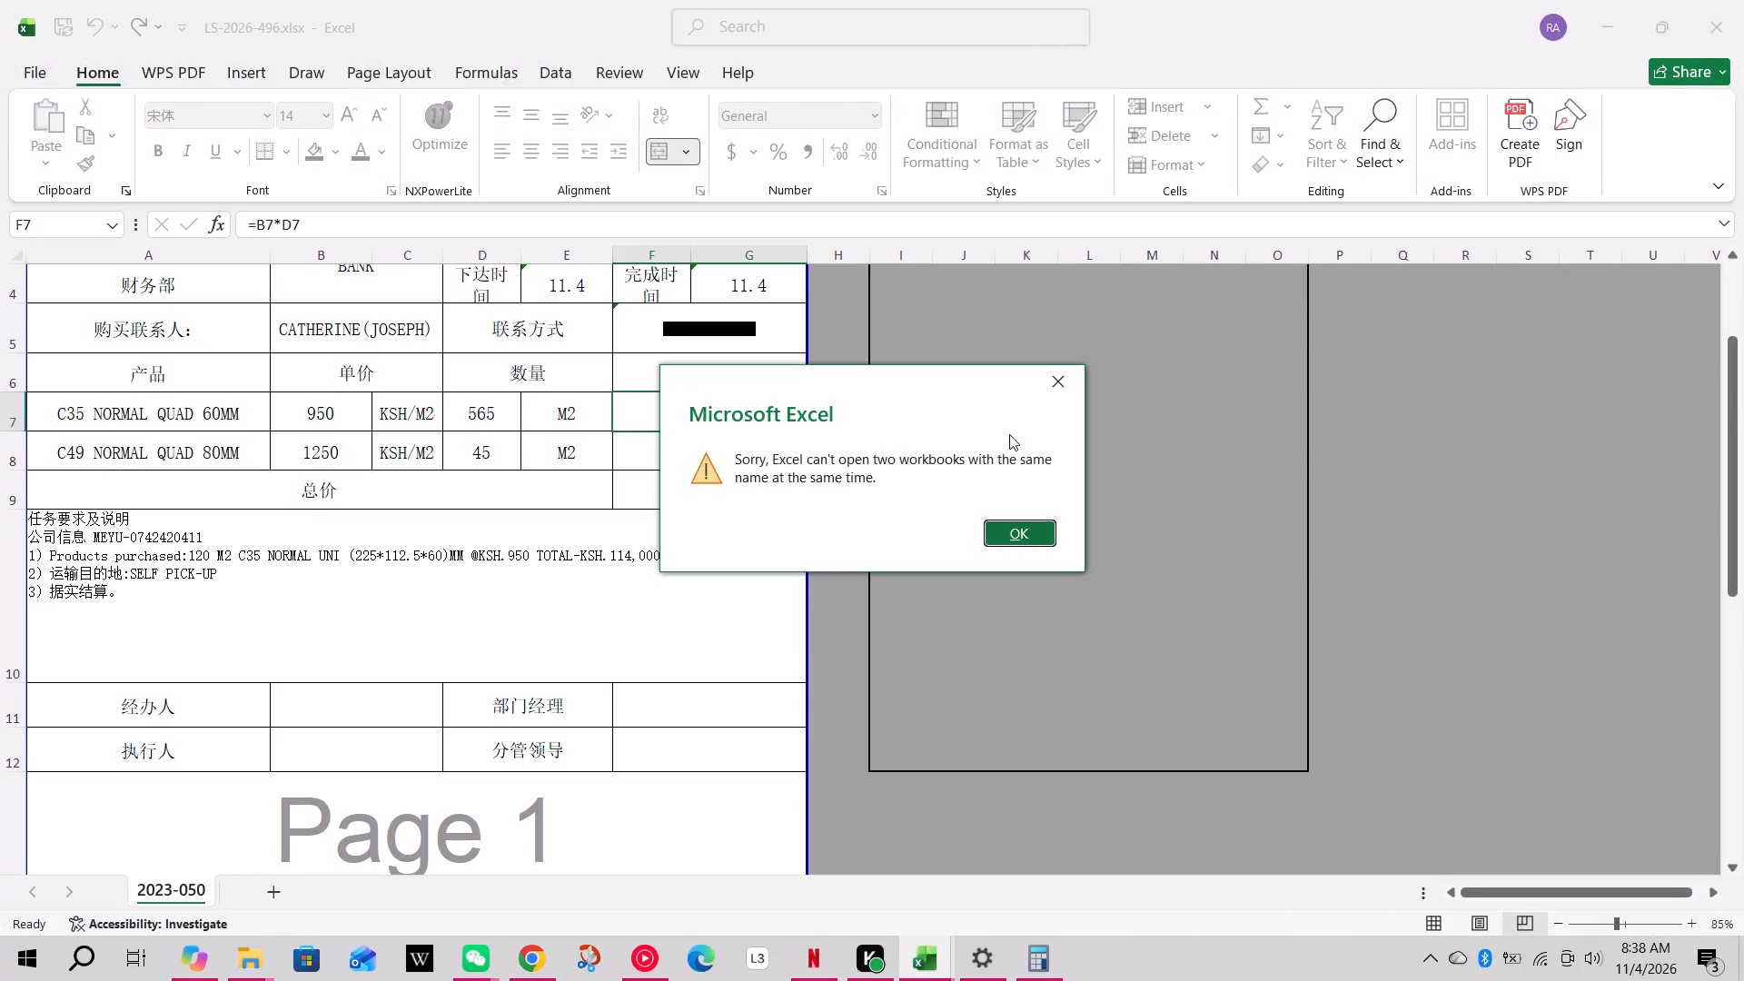
click(1065, 386)
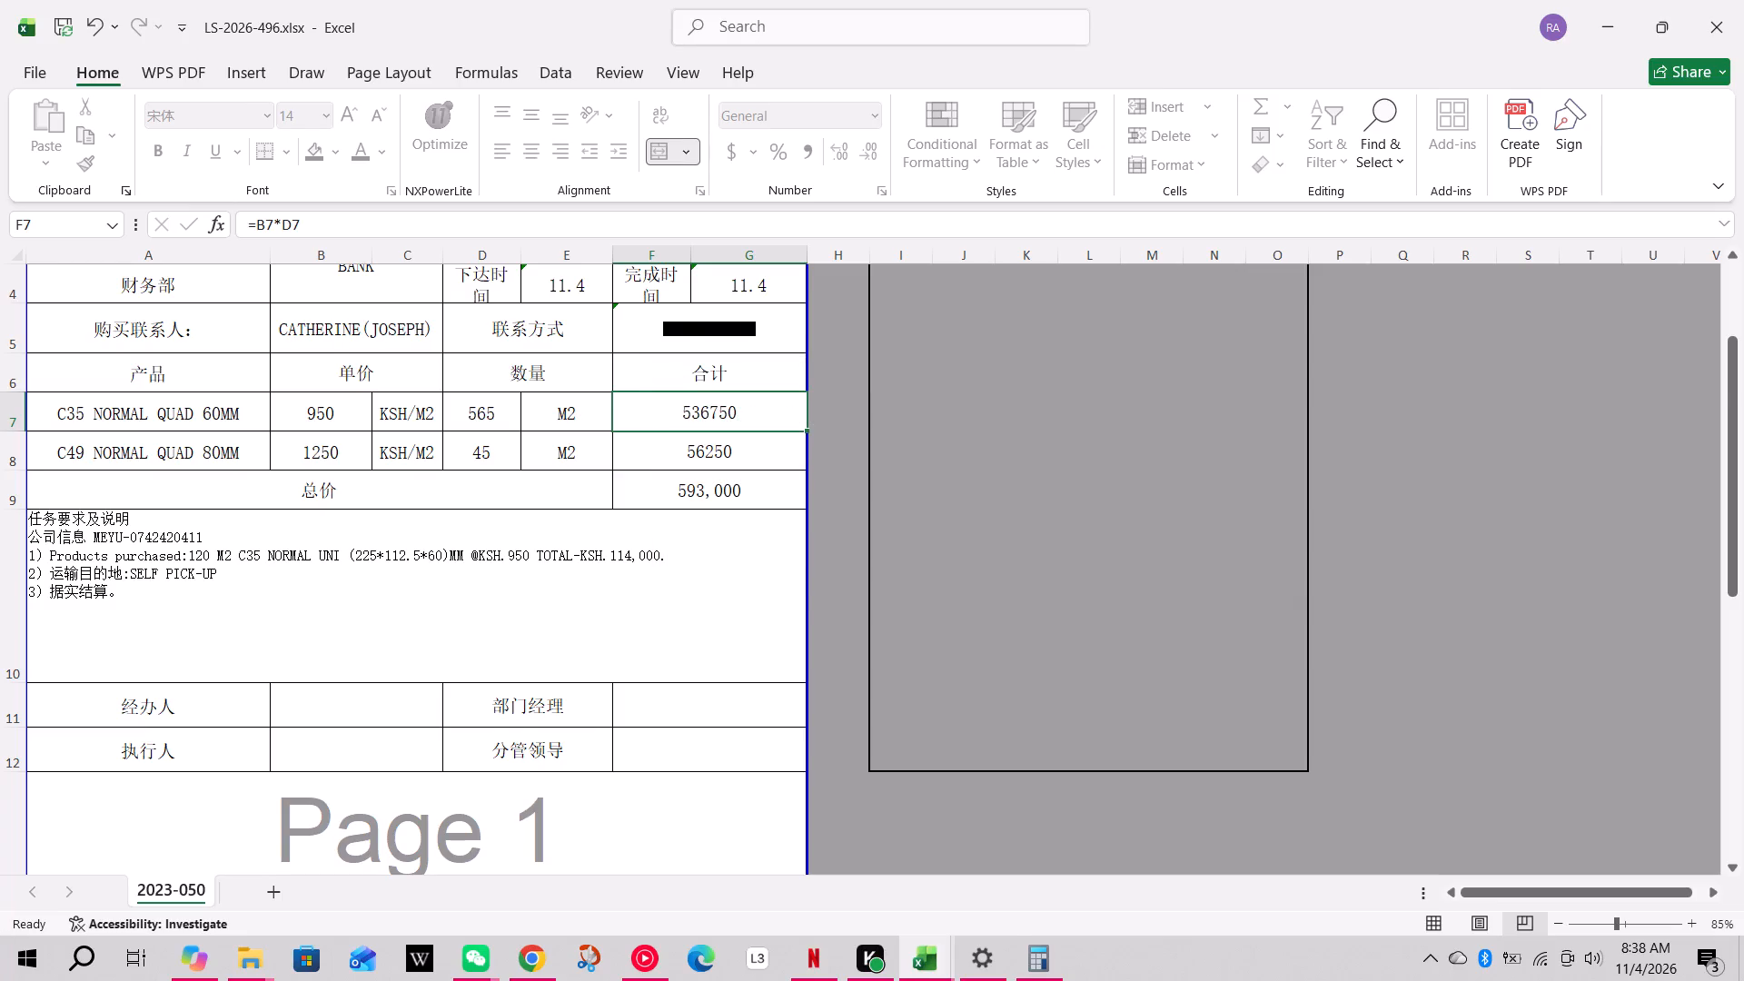
click(925, 965)
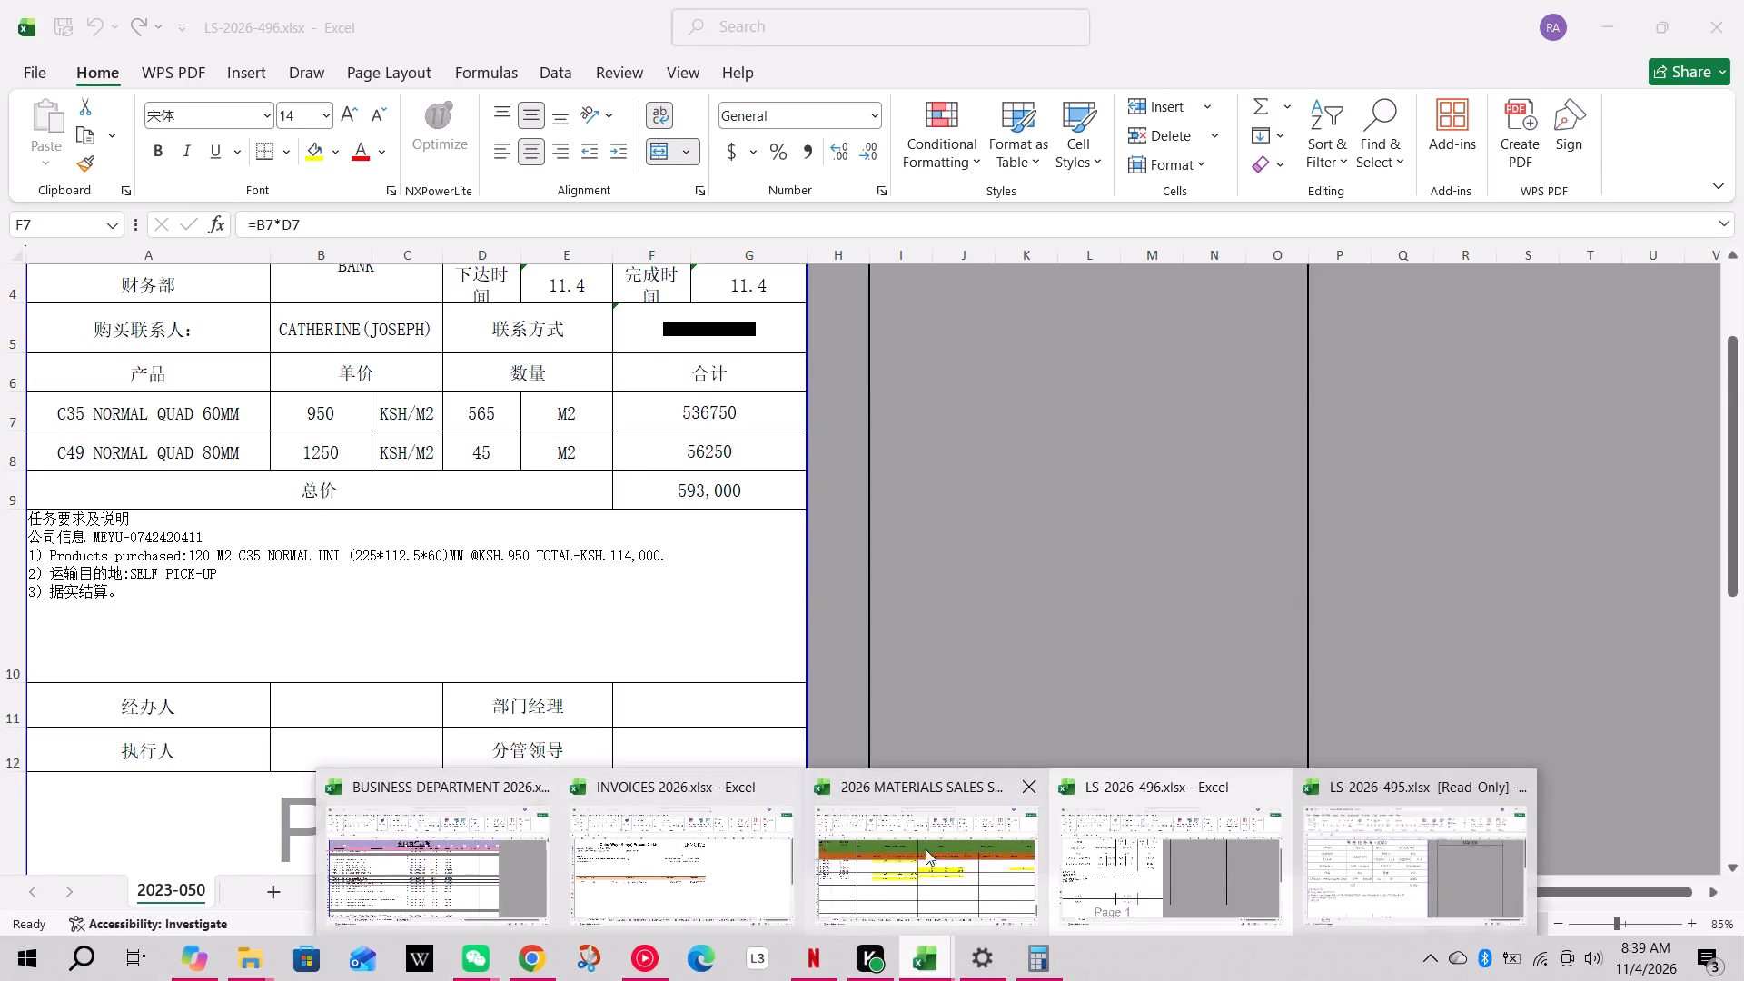
click(1353, 820)
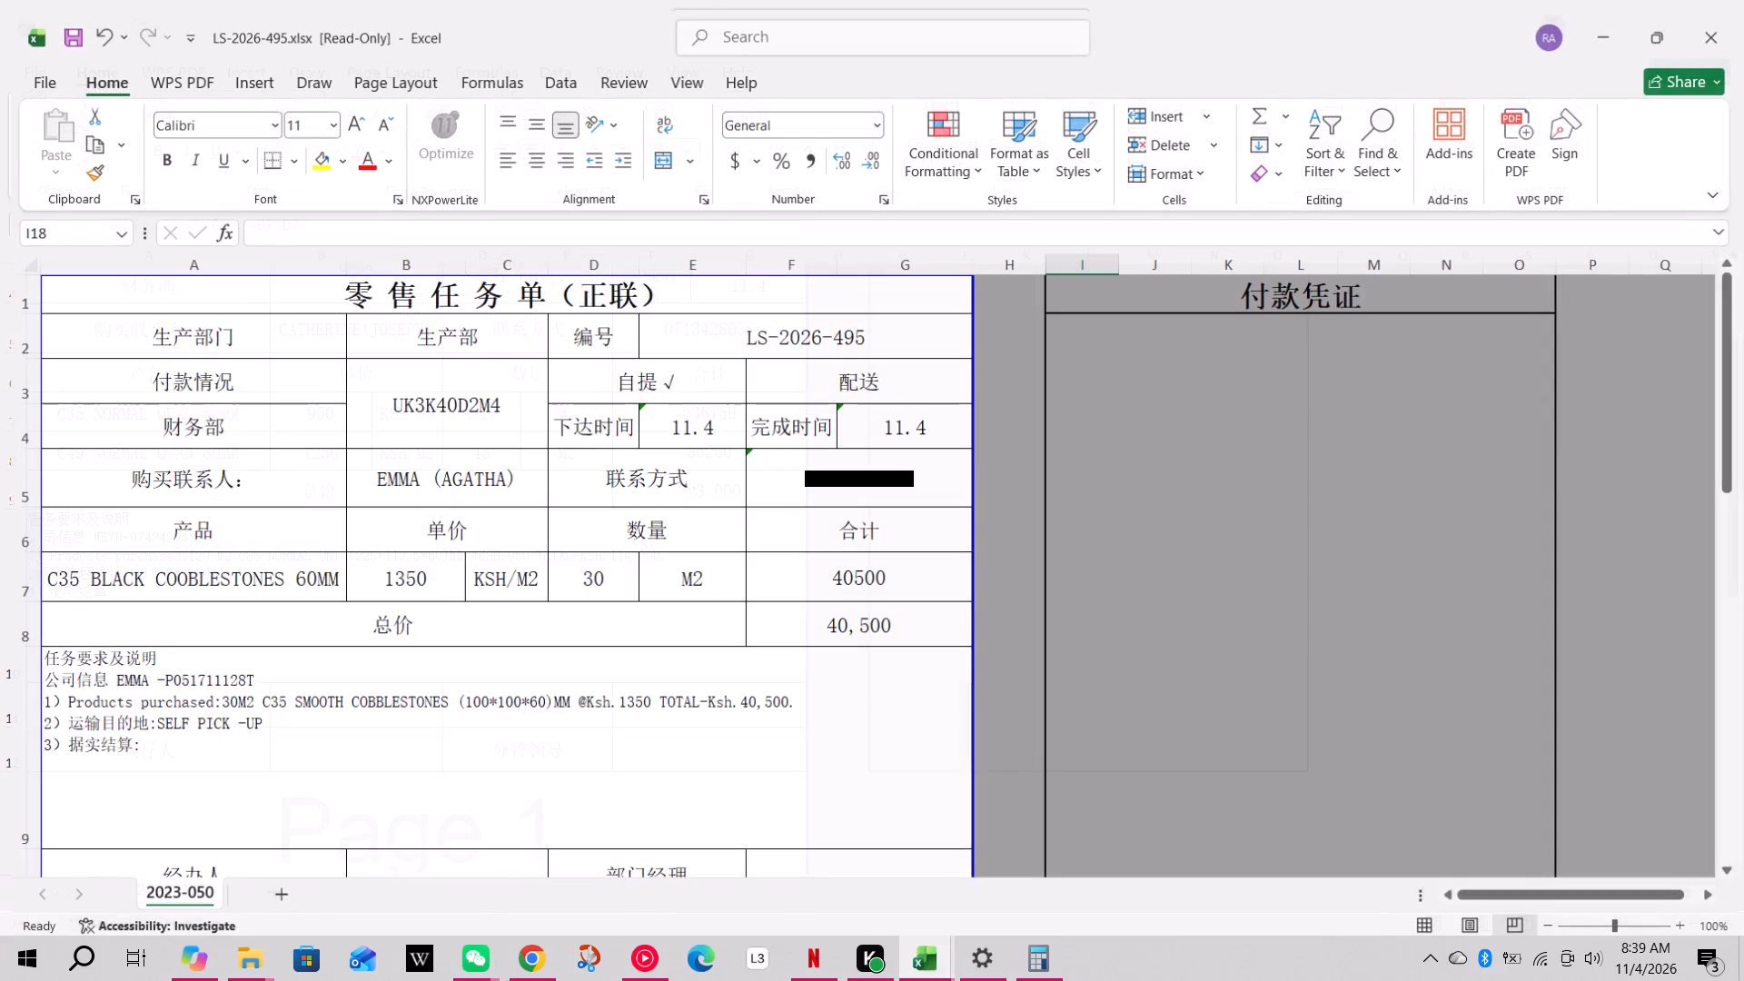
double_click(338, 705)
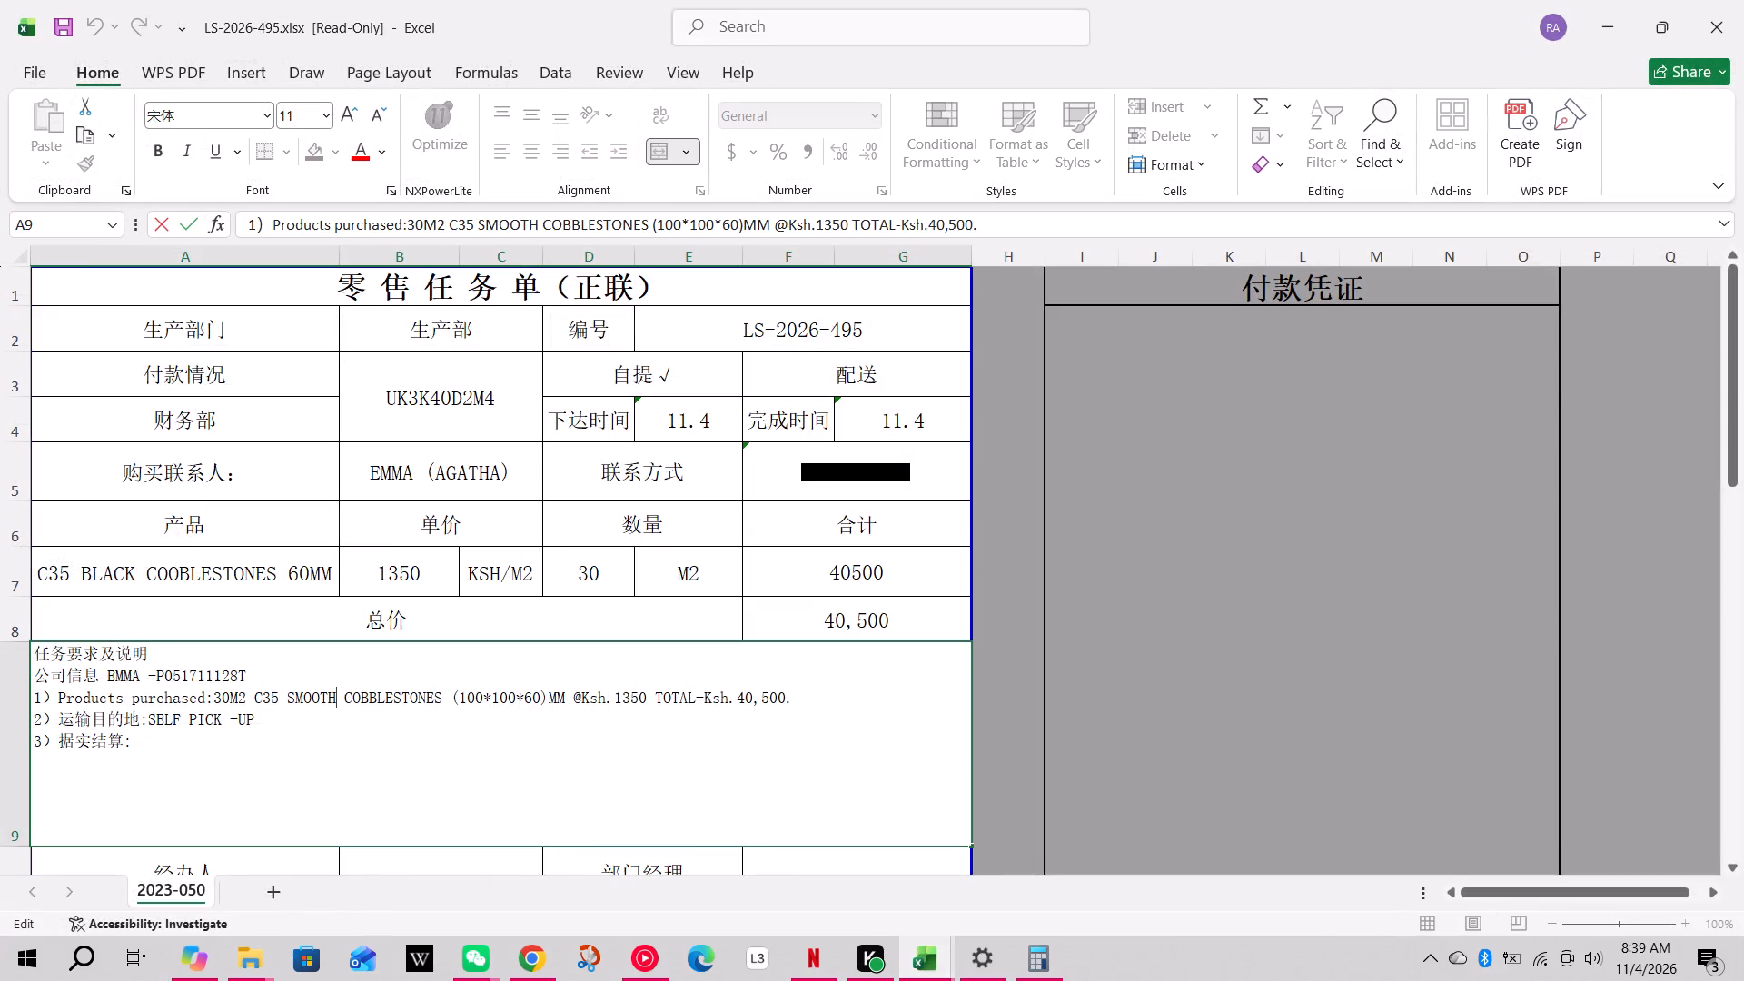
drag(338, 694, 284, 699)
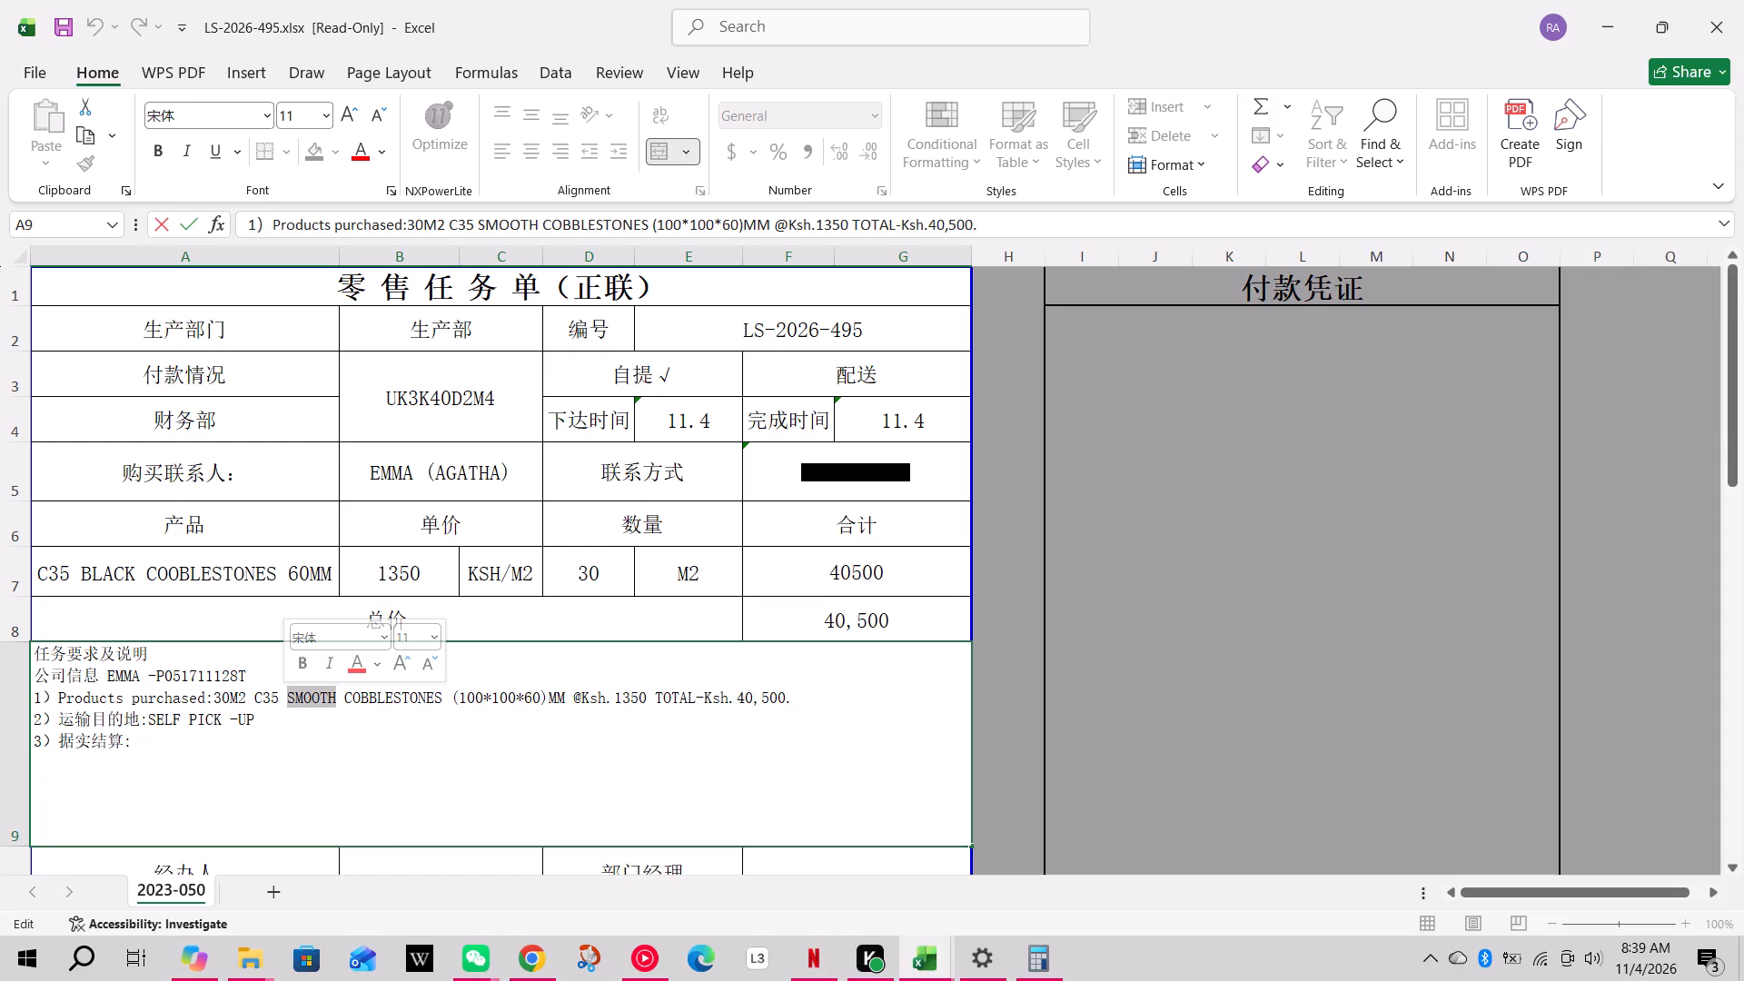
text(B;)
key(BackSpace)
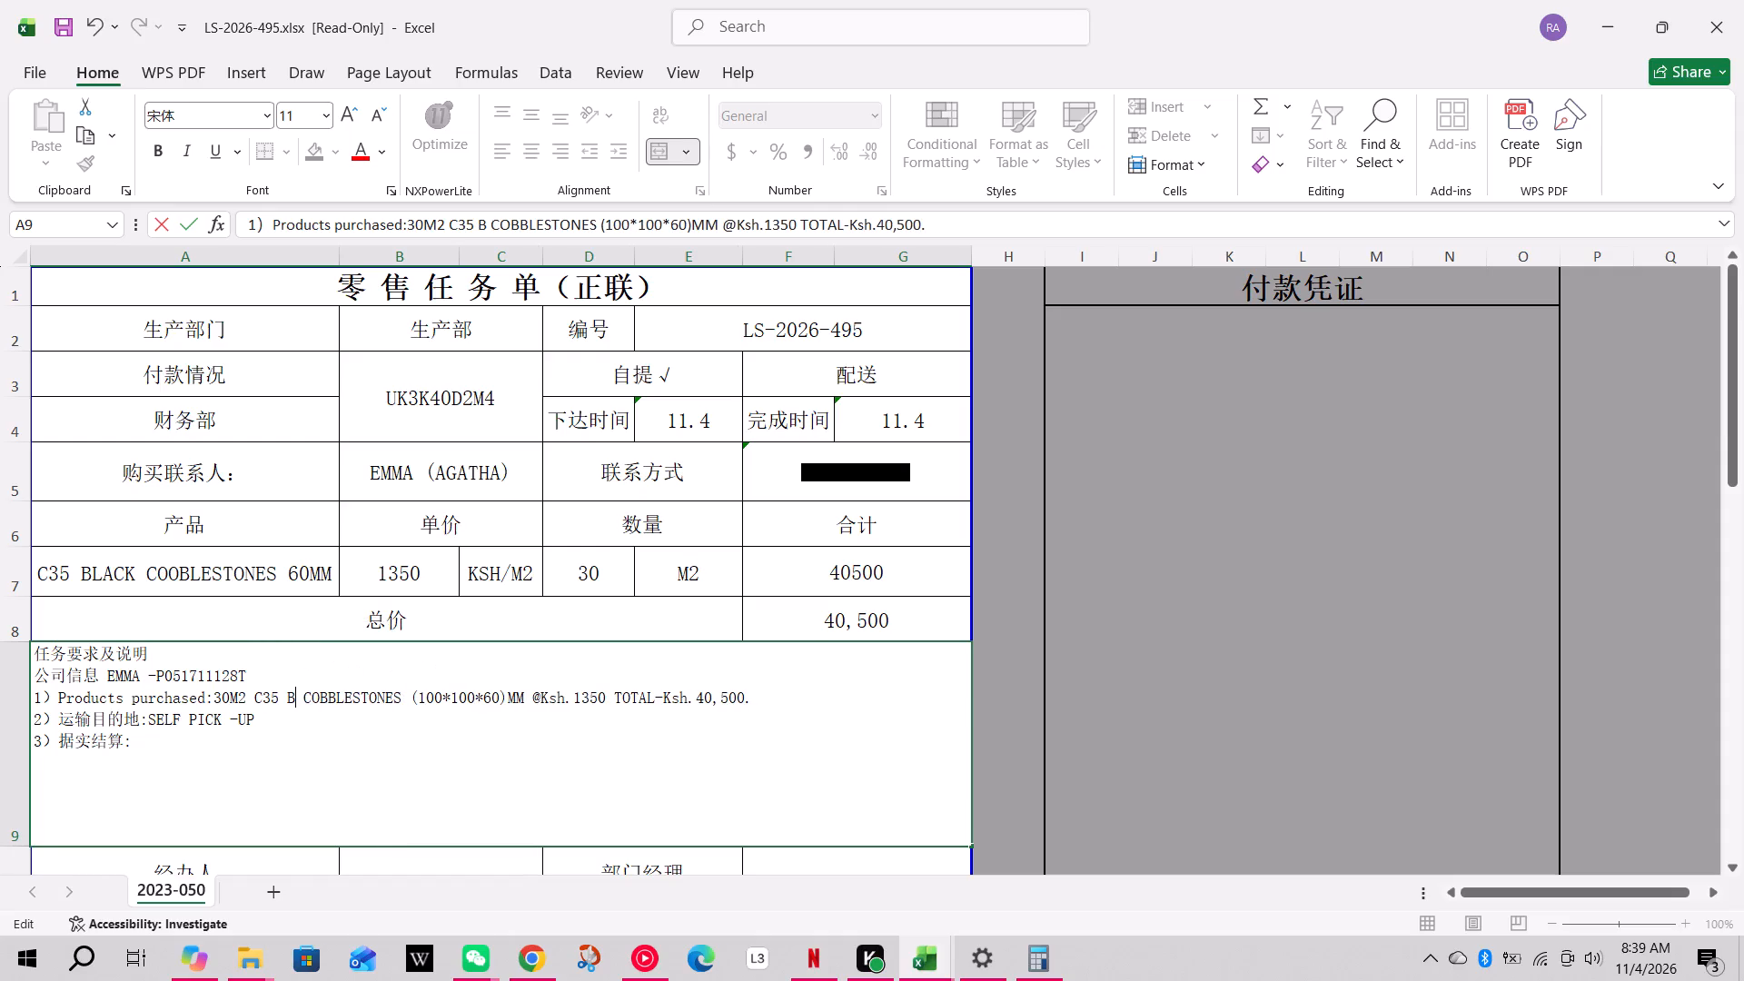
text(LACK)
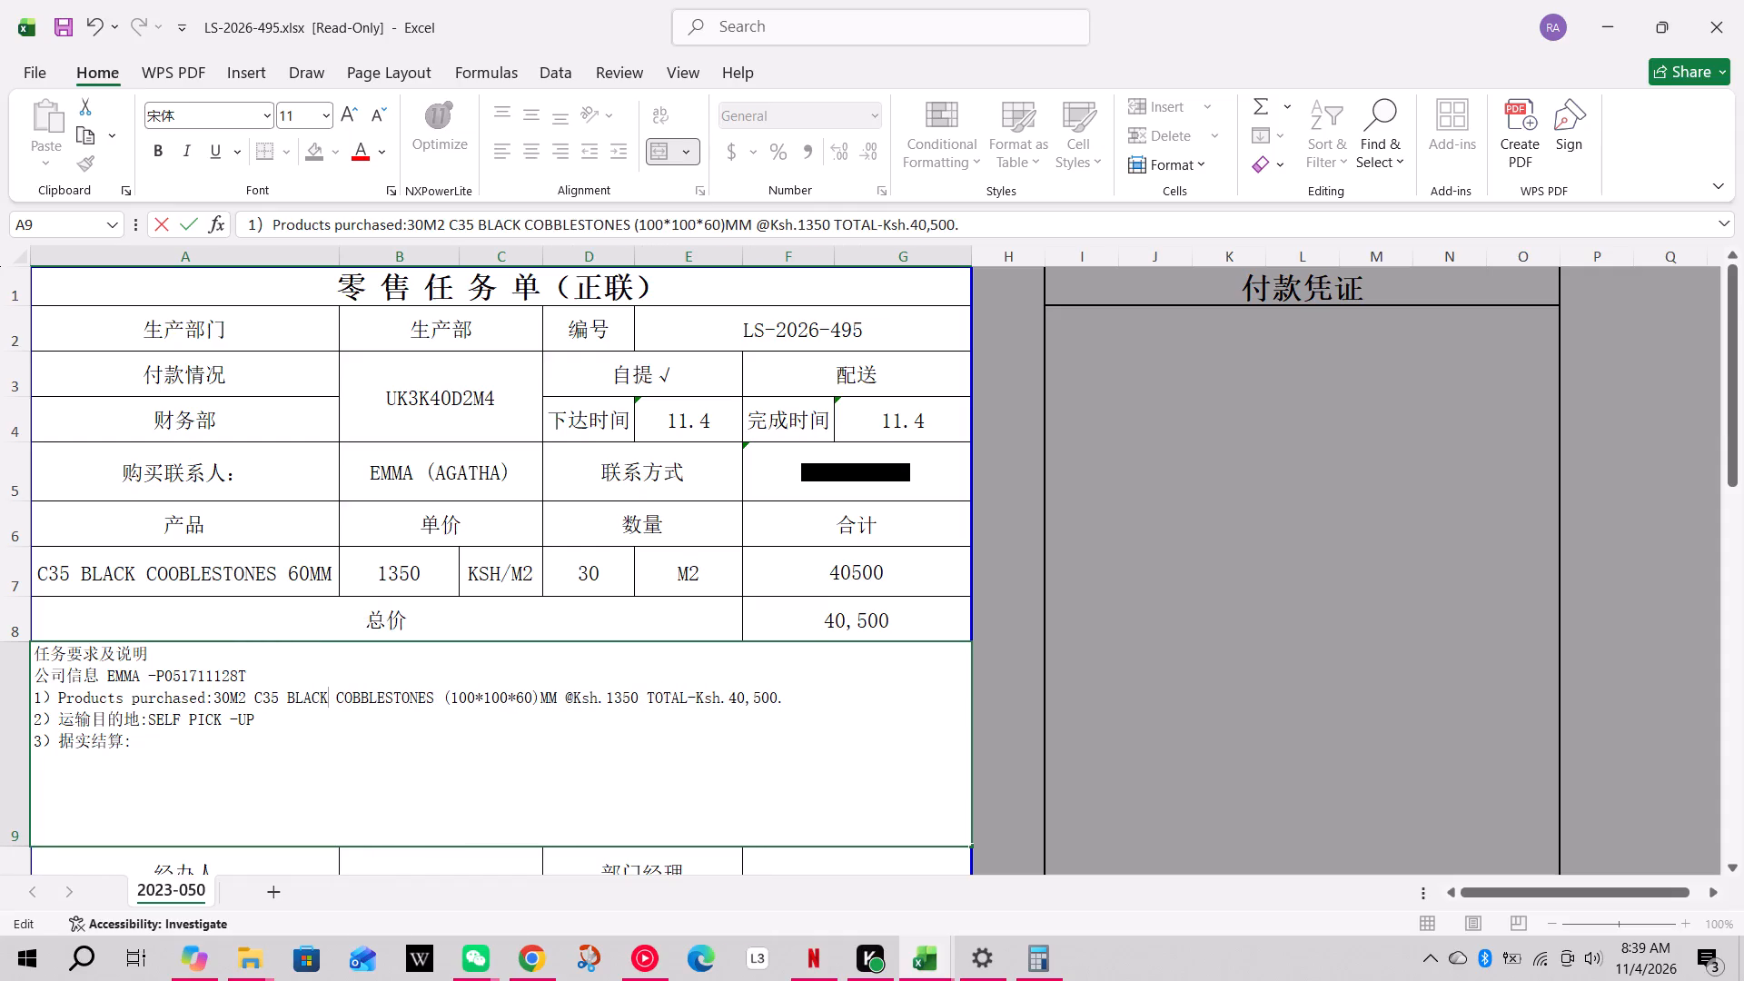
Copy the corrected description row 9 and paste it over row 21 in the duplicate form (副联).
right_click(7, 708)
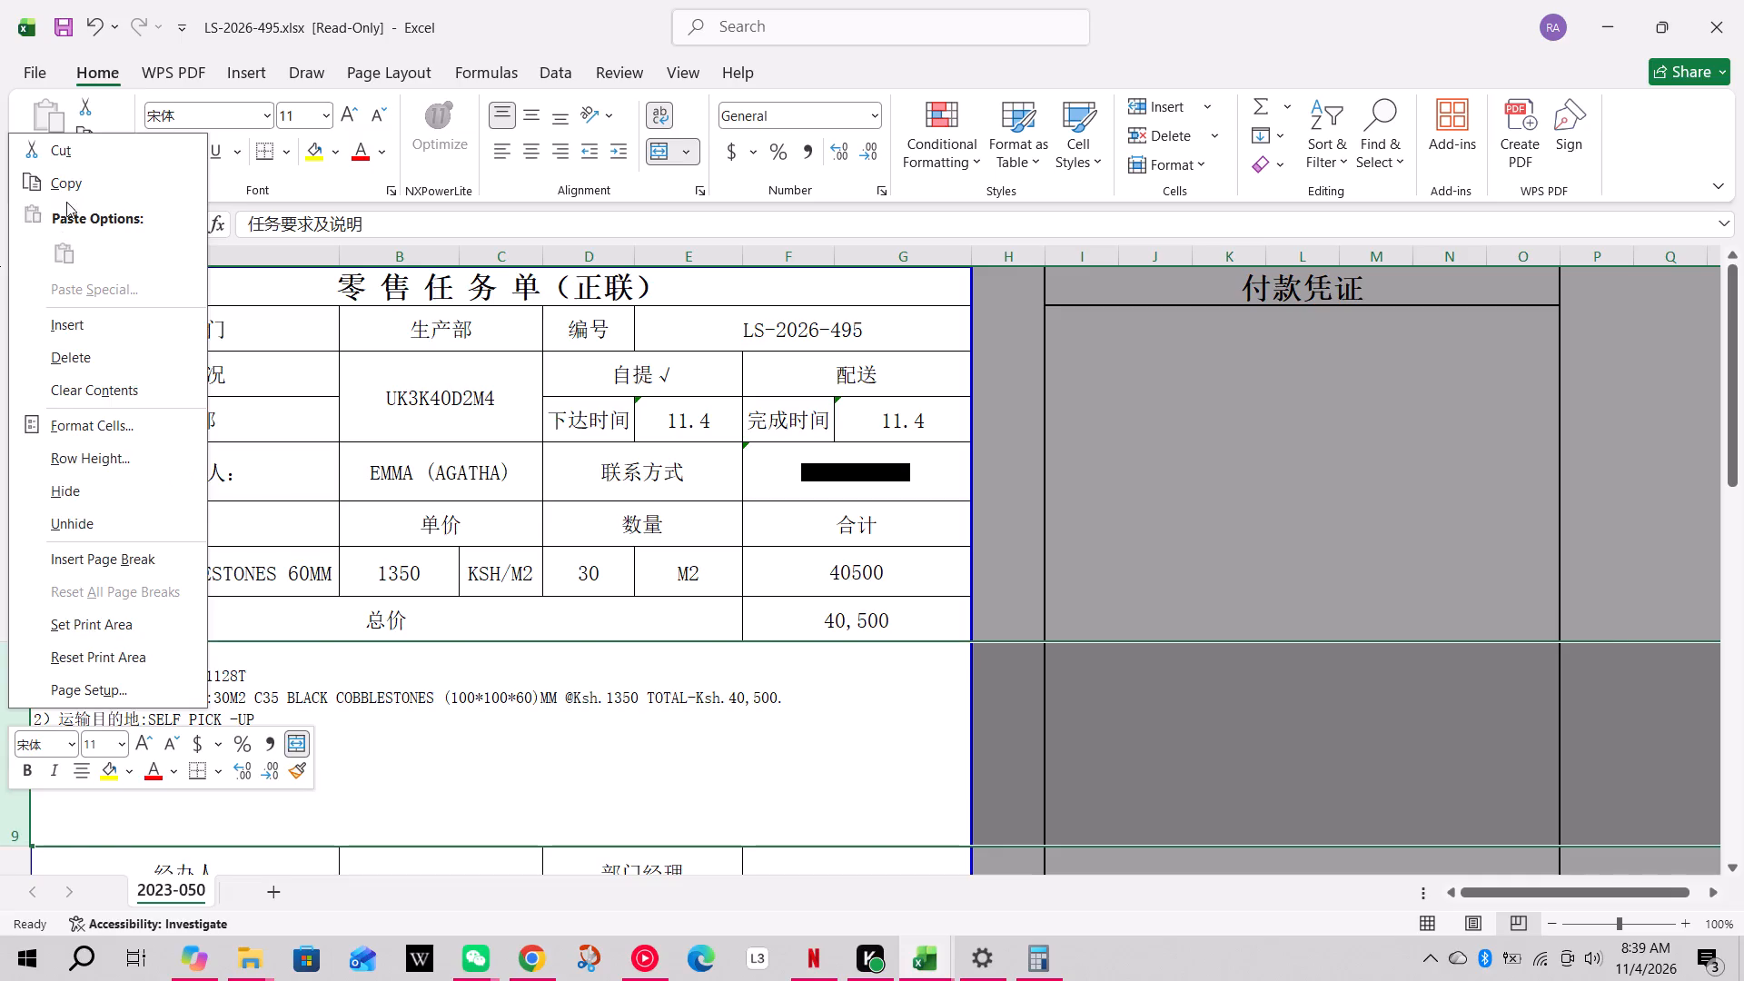
click(70, 194)
scroll(675, 717, down, 5)
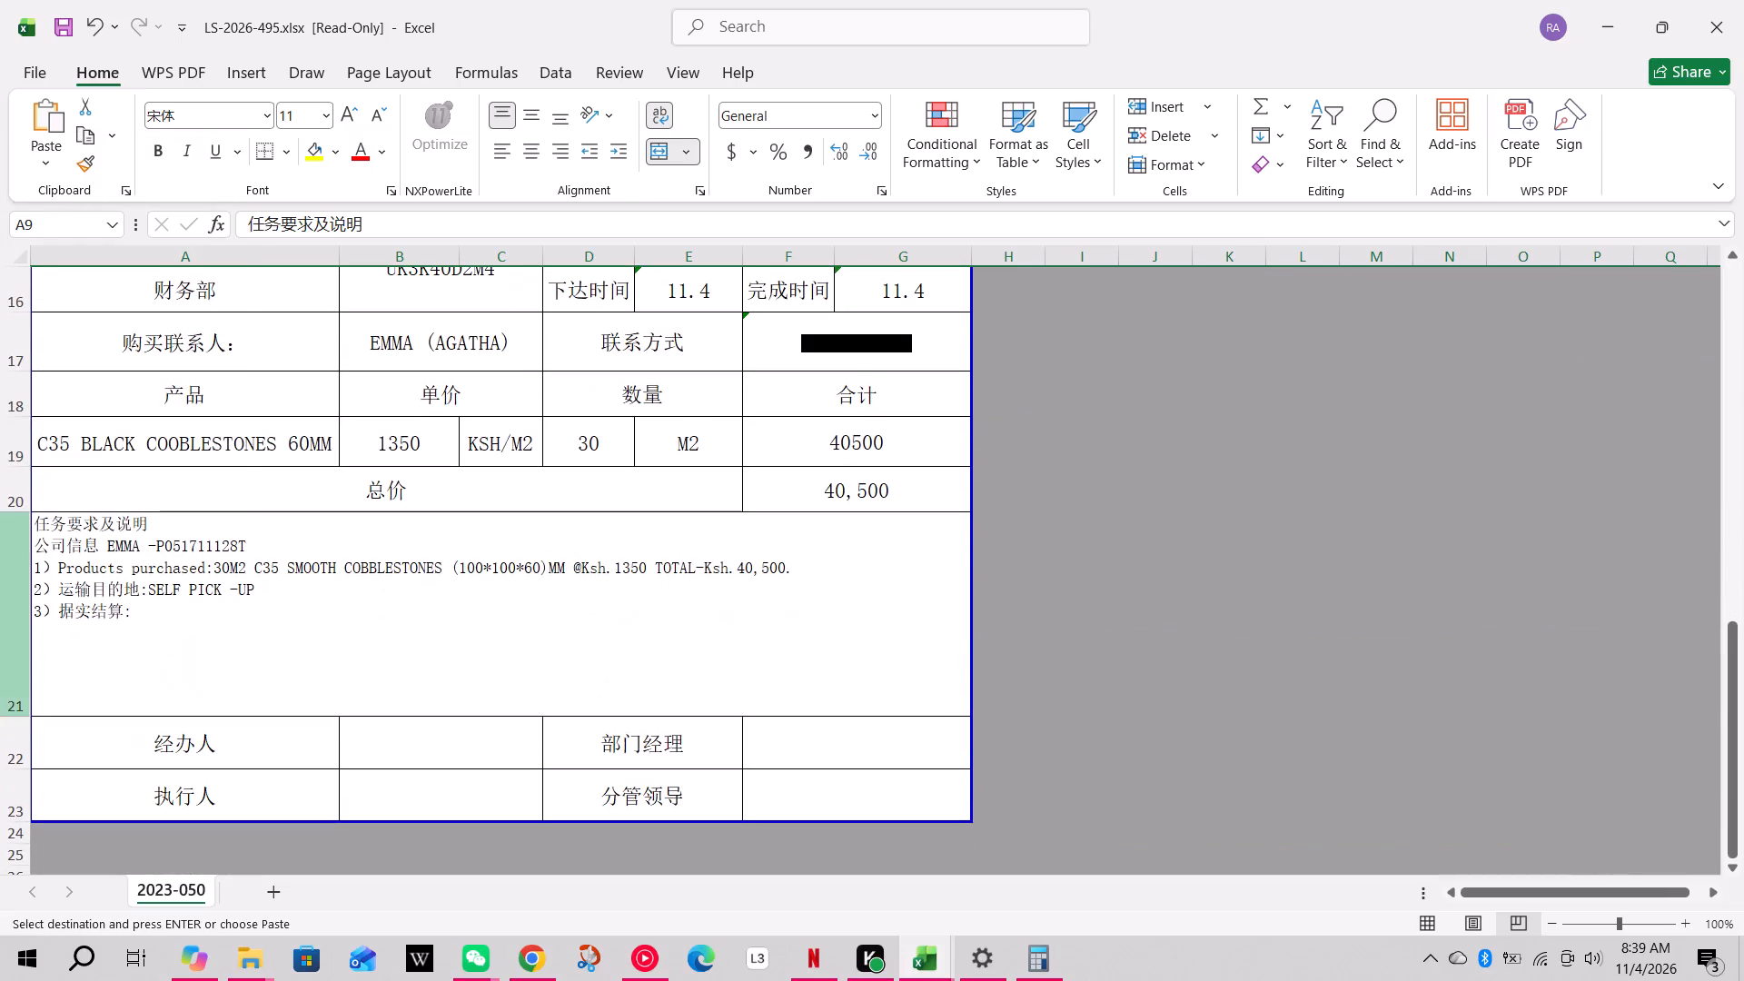
right_click(0, 614)
click(48, 149)
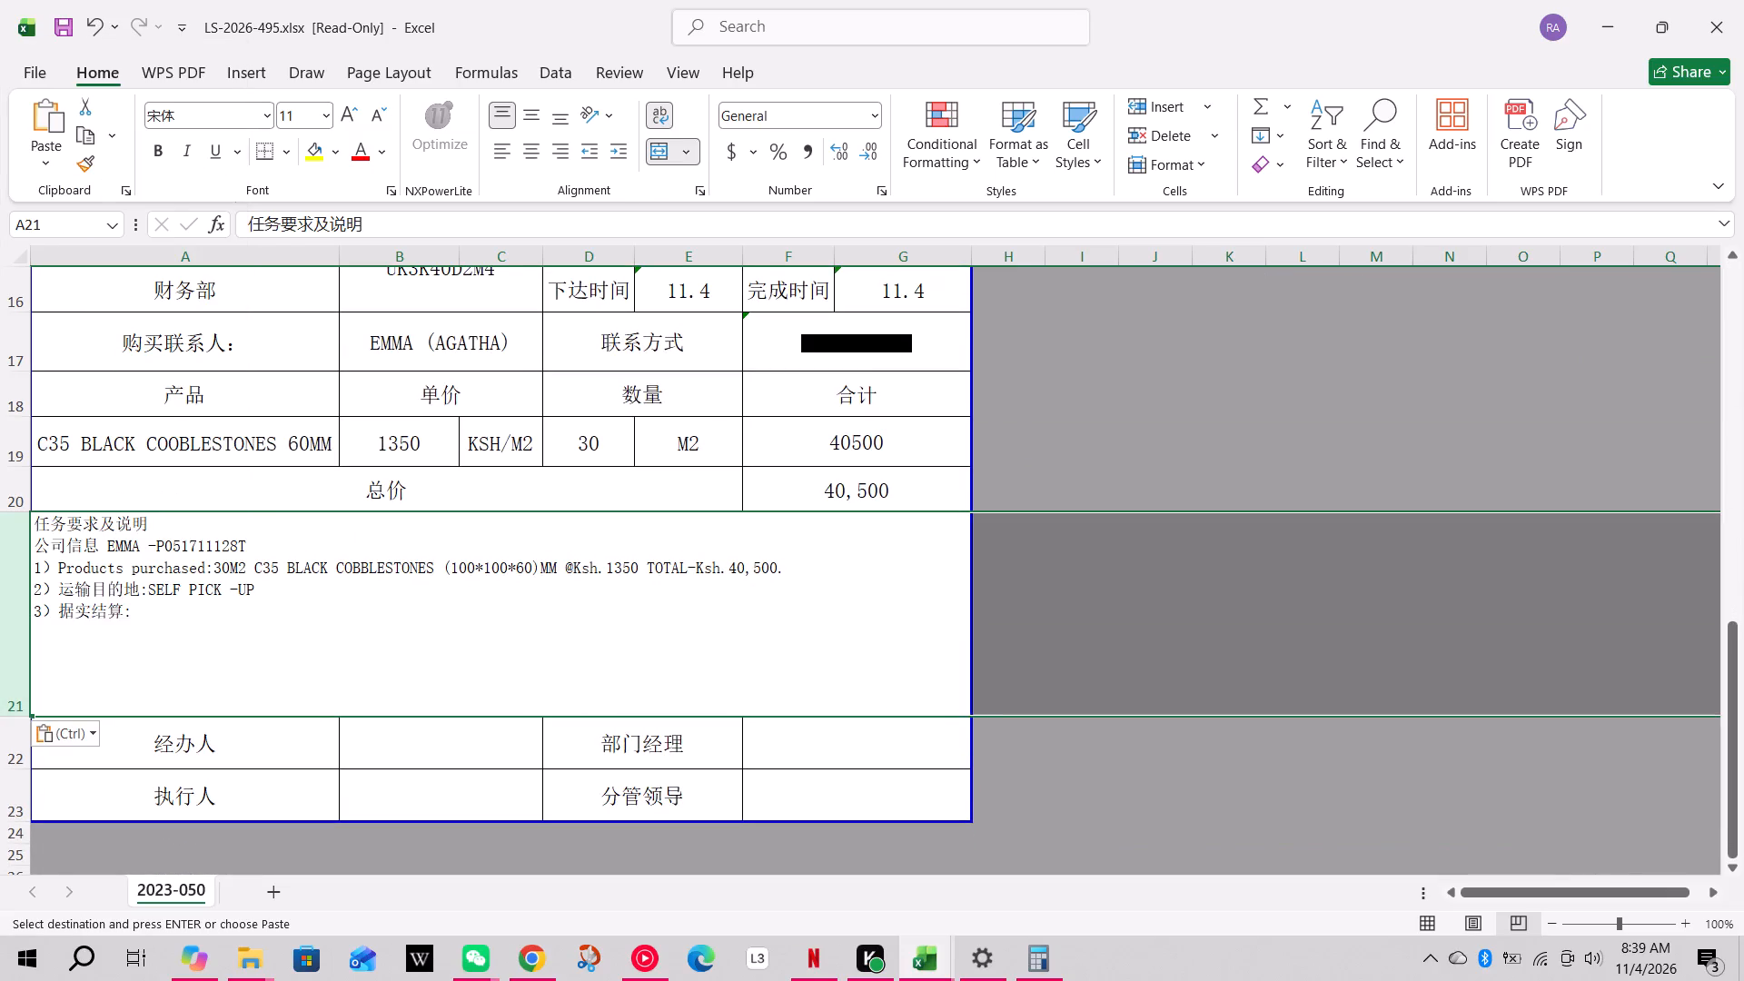
Save the workbook to the ORDERS folder as LS-2026-495.xlsx, without the "Copy of" prefix, replacing the existing file.
click(59, 34)
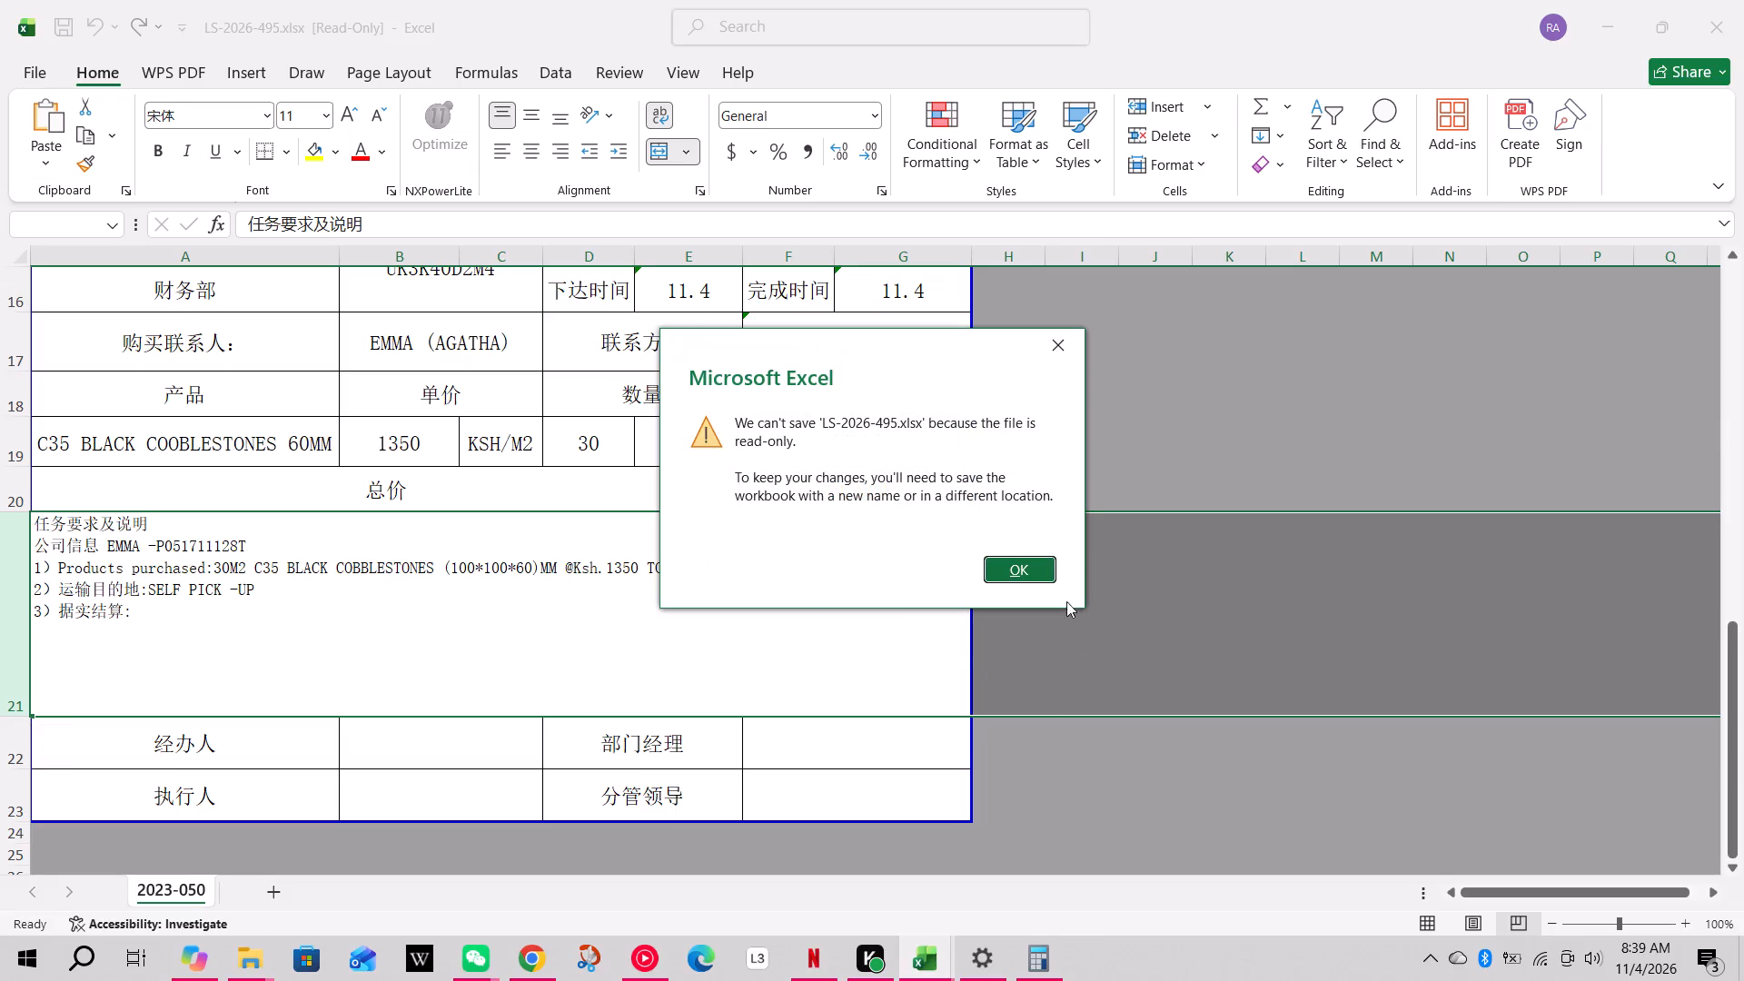
click(1029, 570)
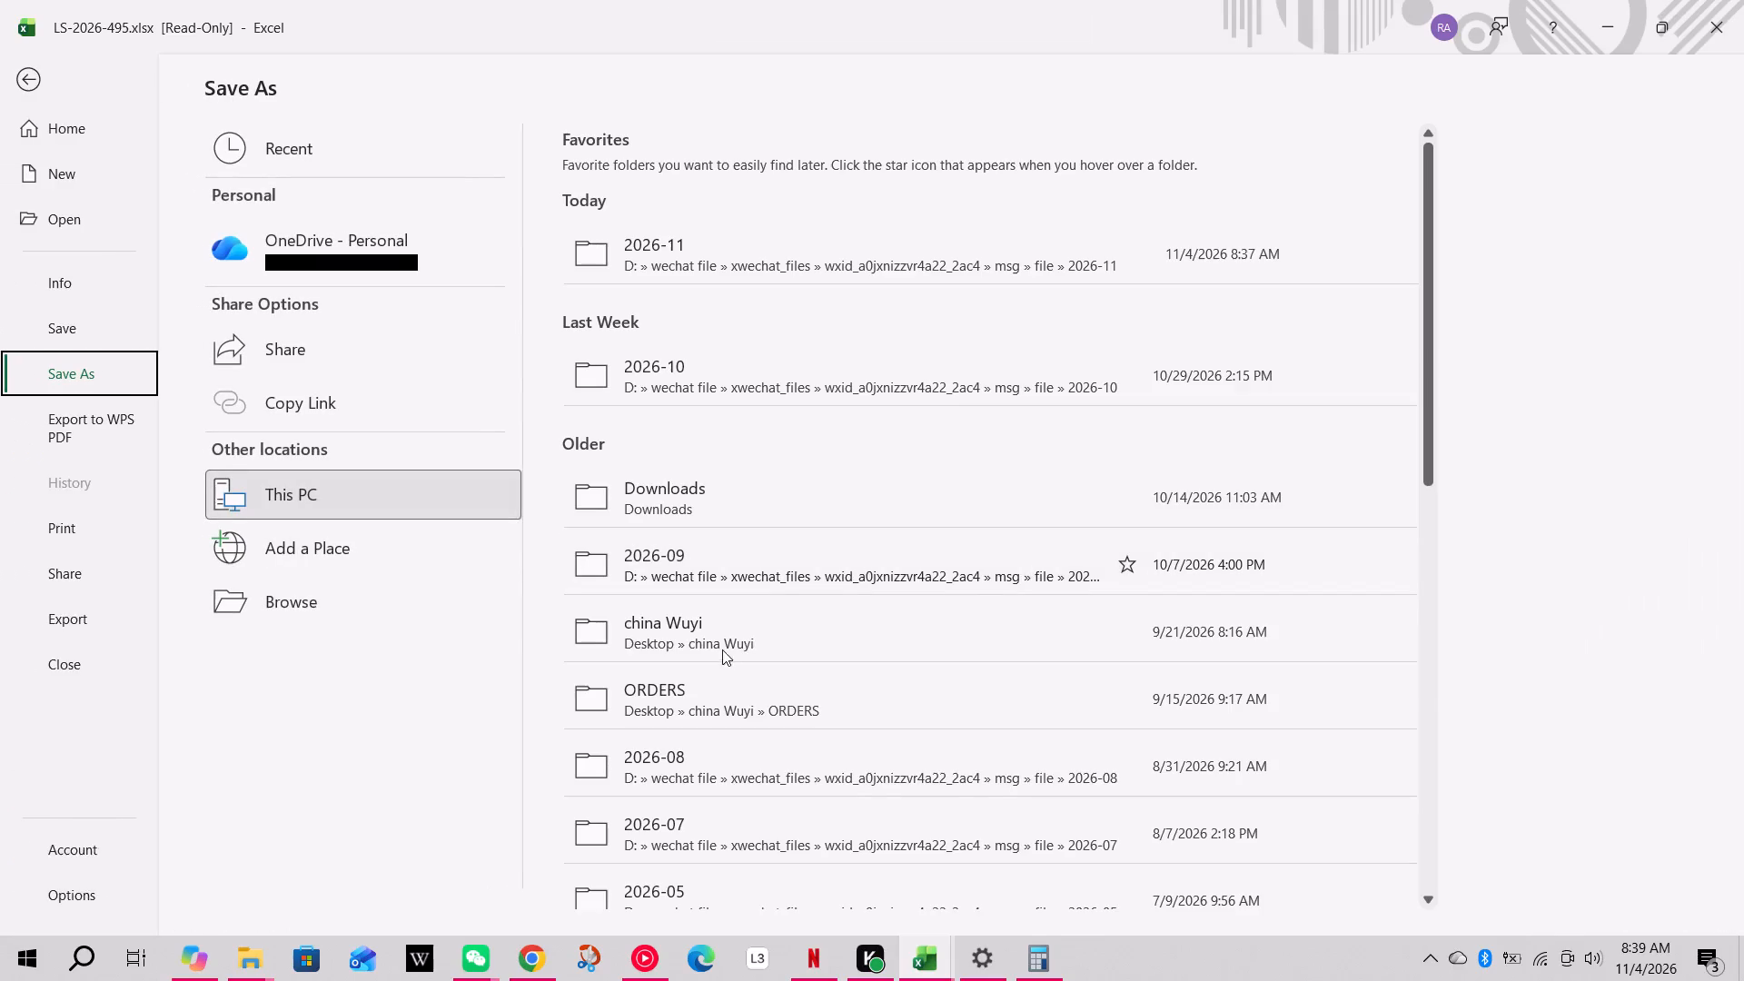
click(711, 689)
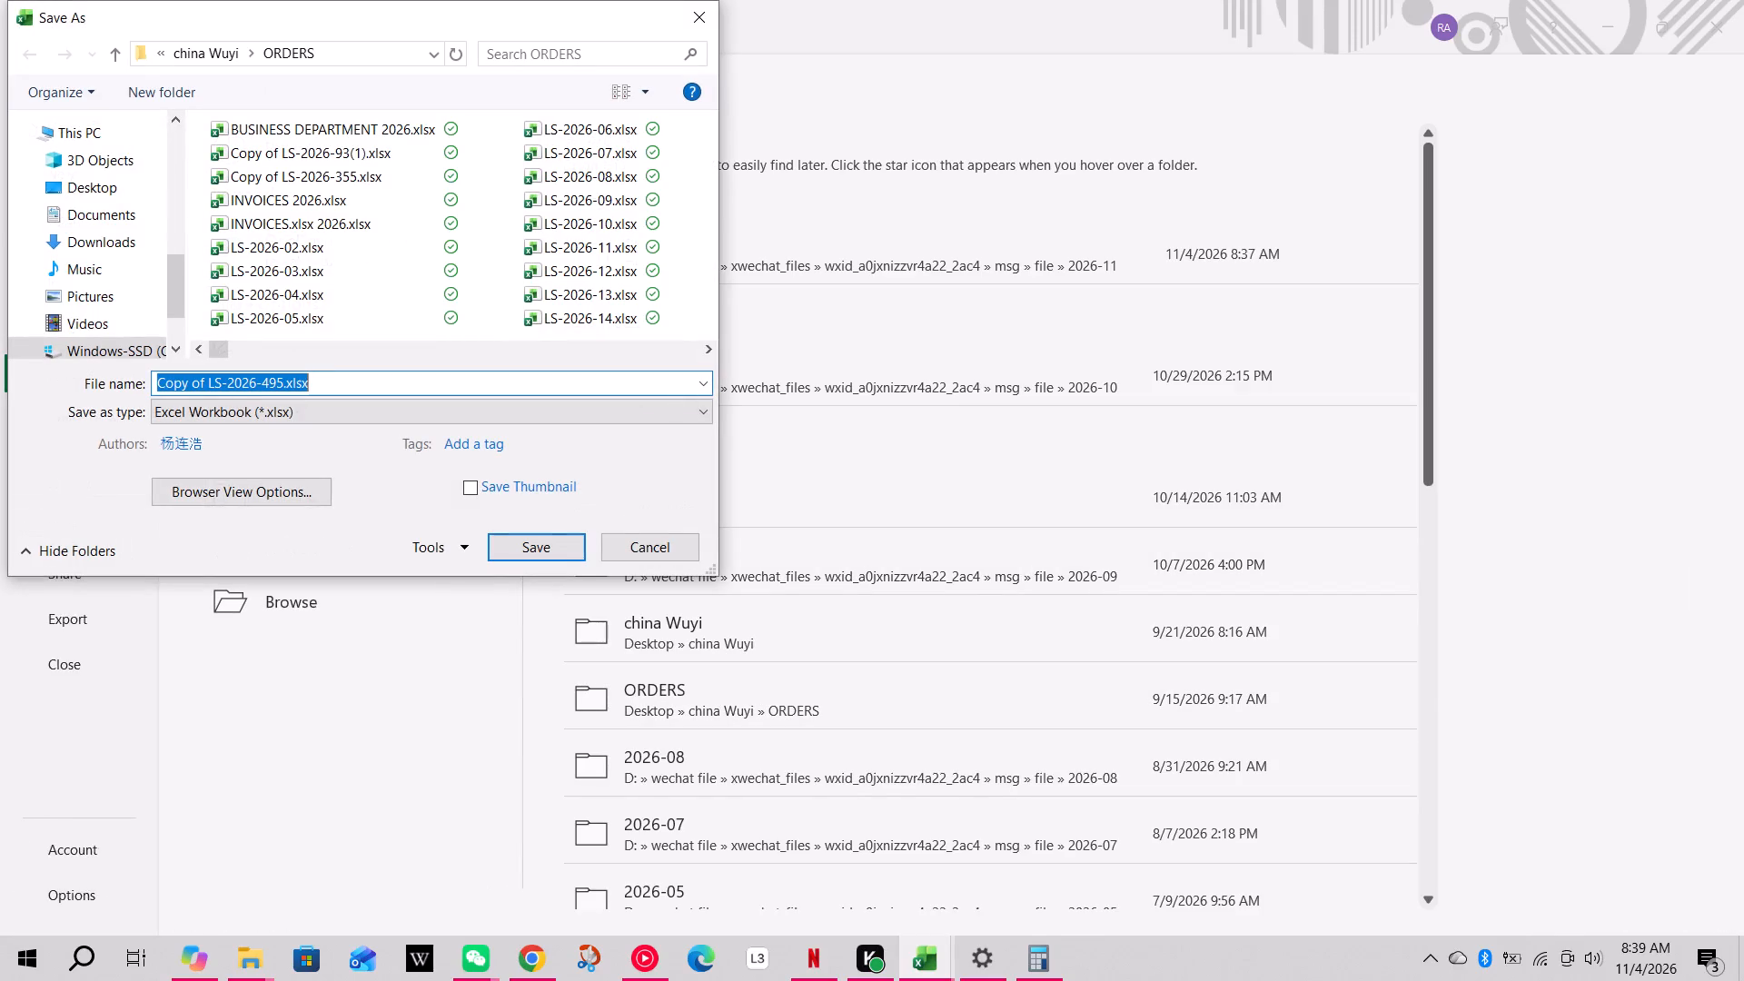
drag(203, 380, 75, 380)
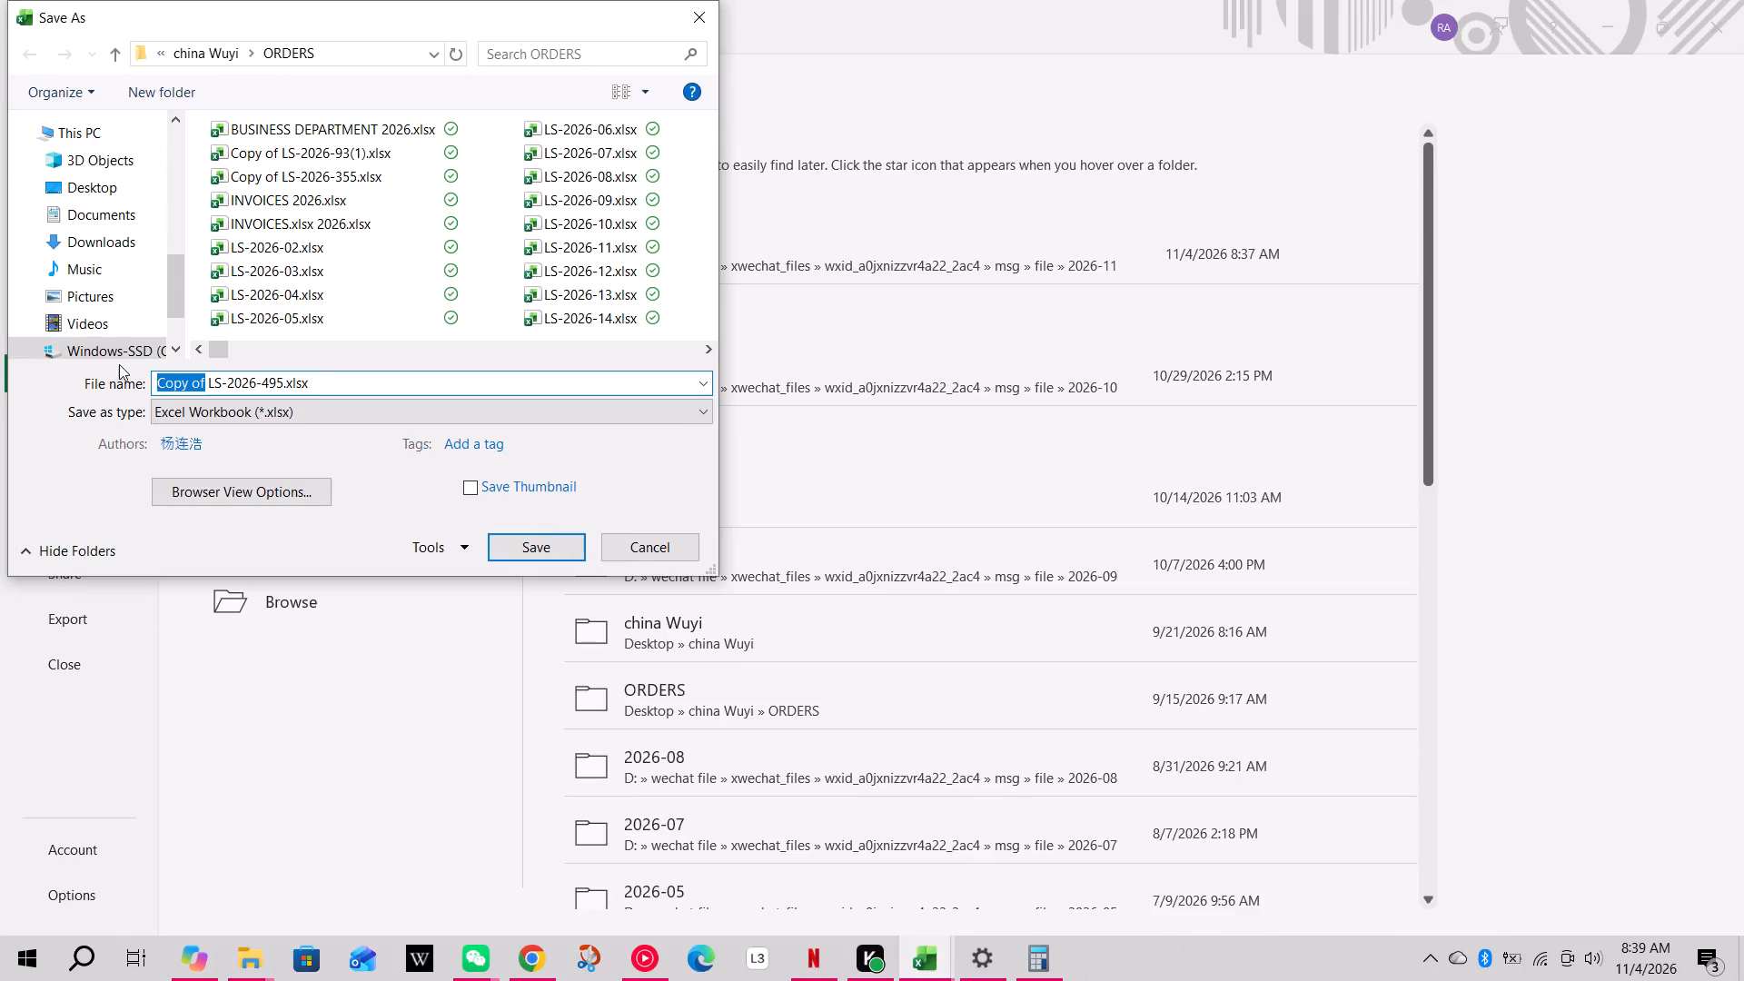
key(BackSpace)
click(558, 543)
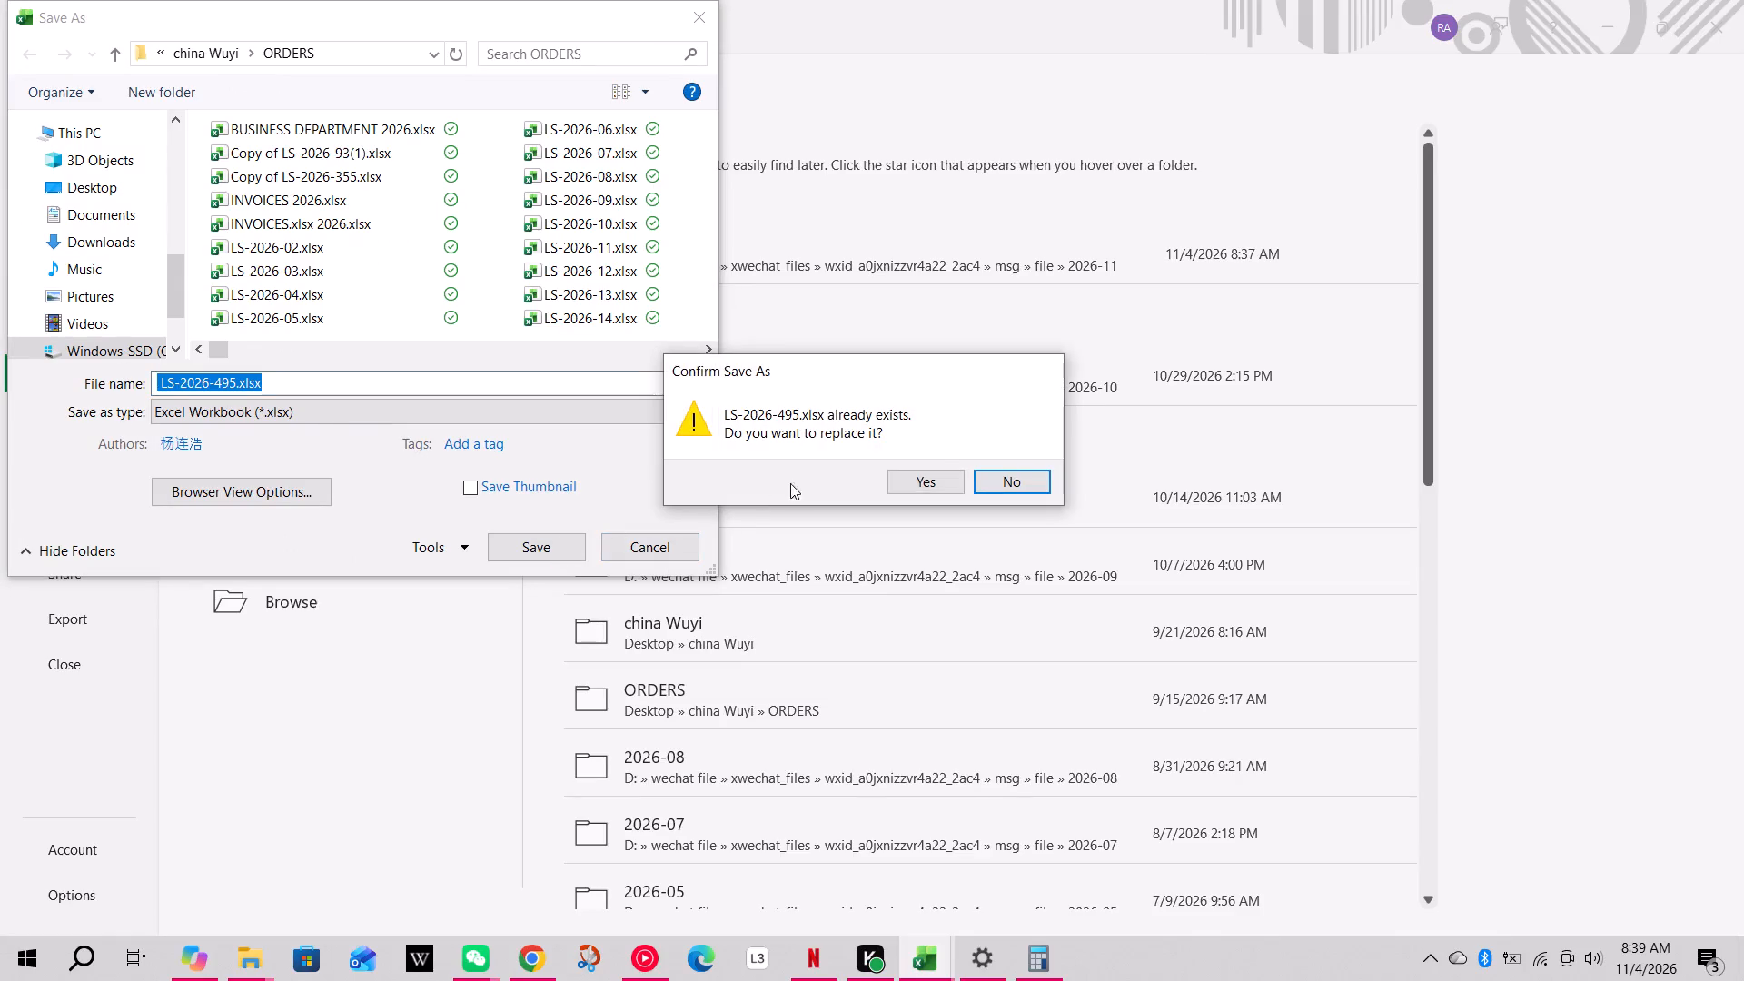
click(904, 475)
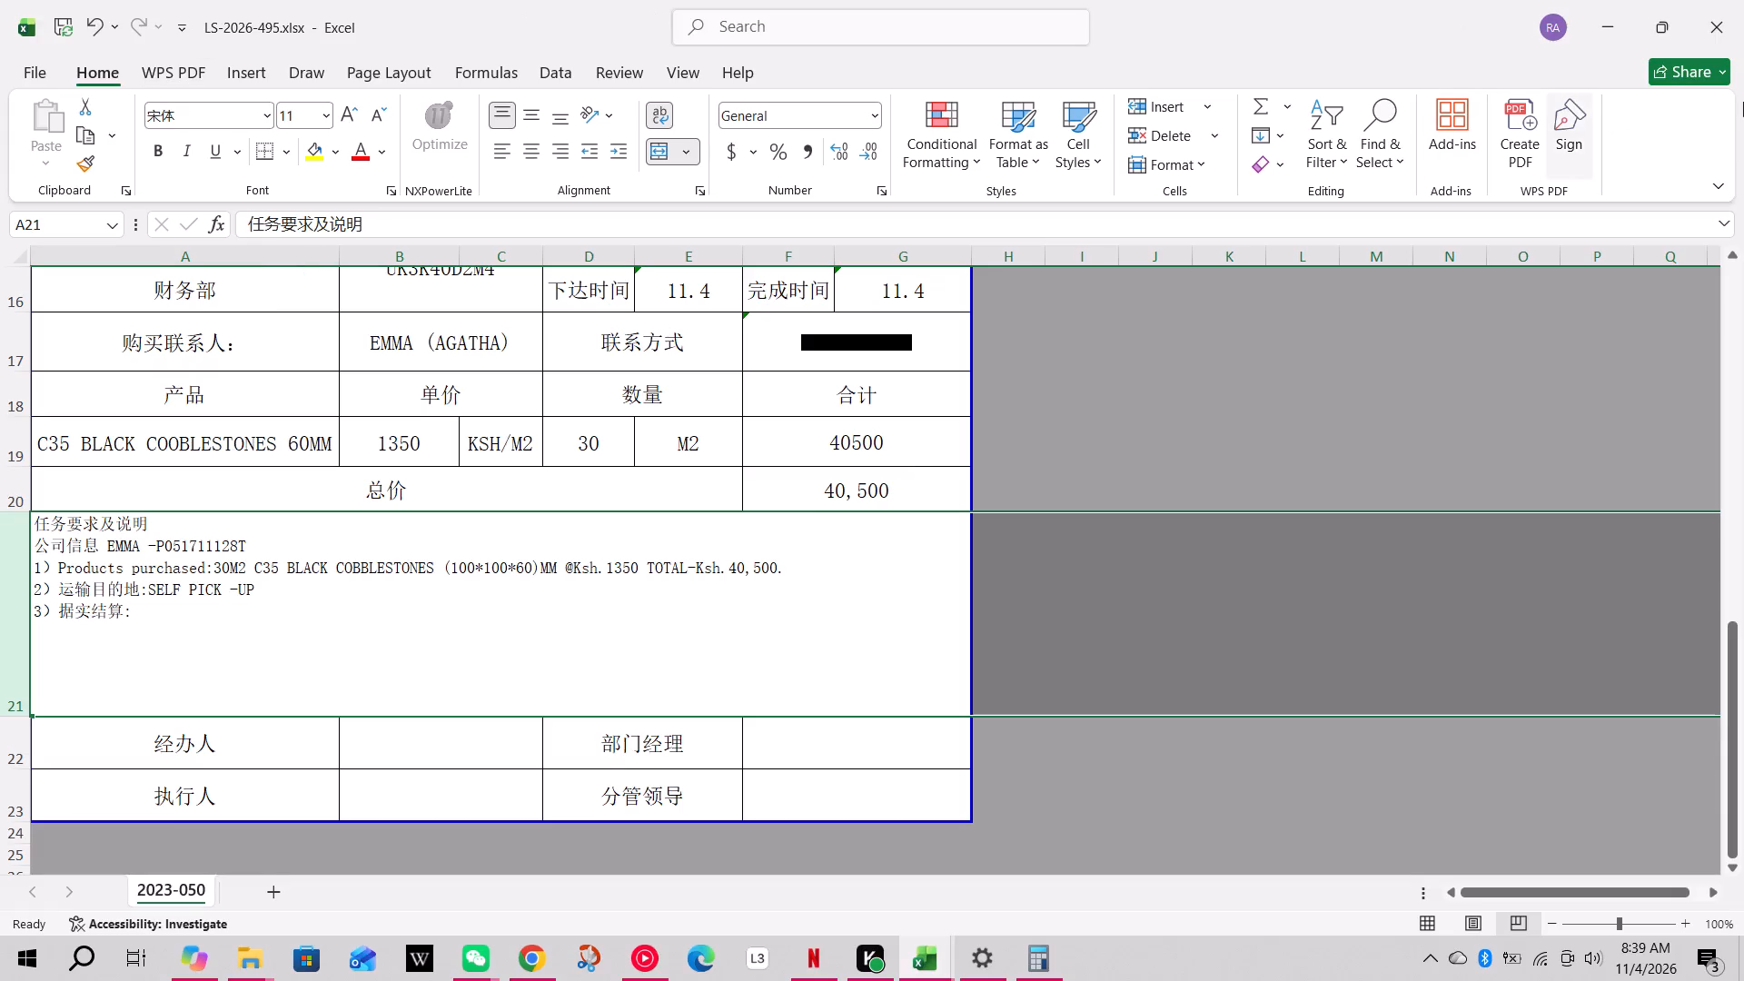
Switch to WeChat and recall the LS-2026-495.xlsx file message sent to the 经营部 group.
click(472, 956)
click(439, 873)
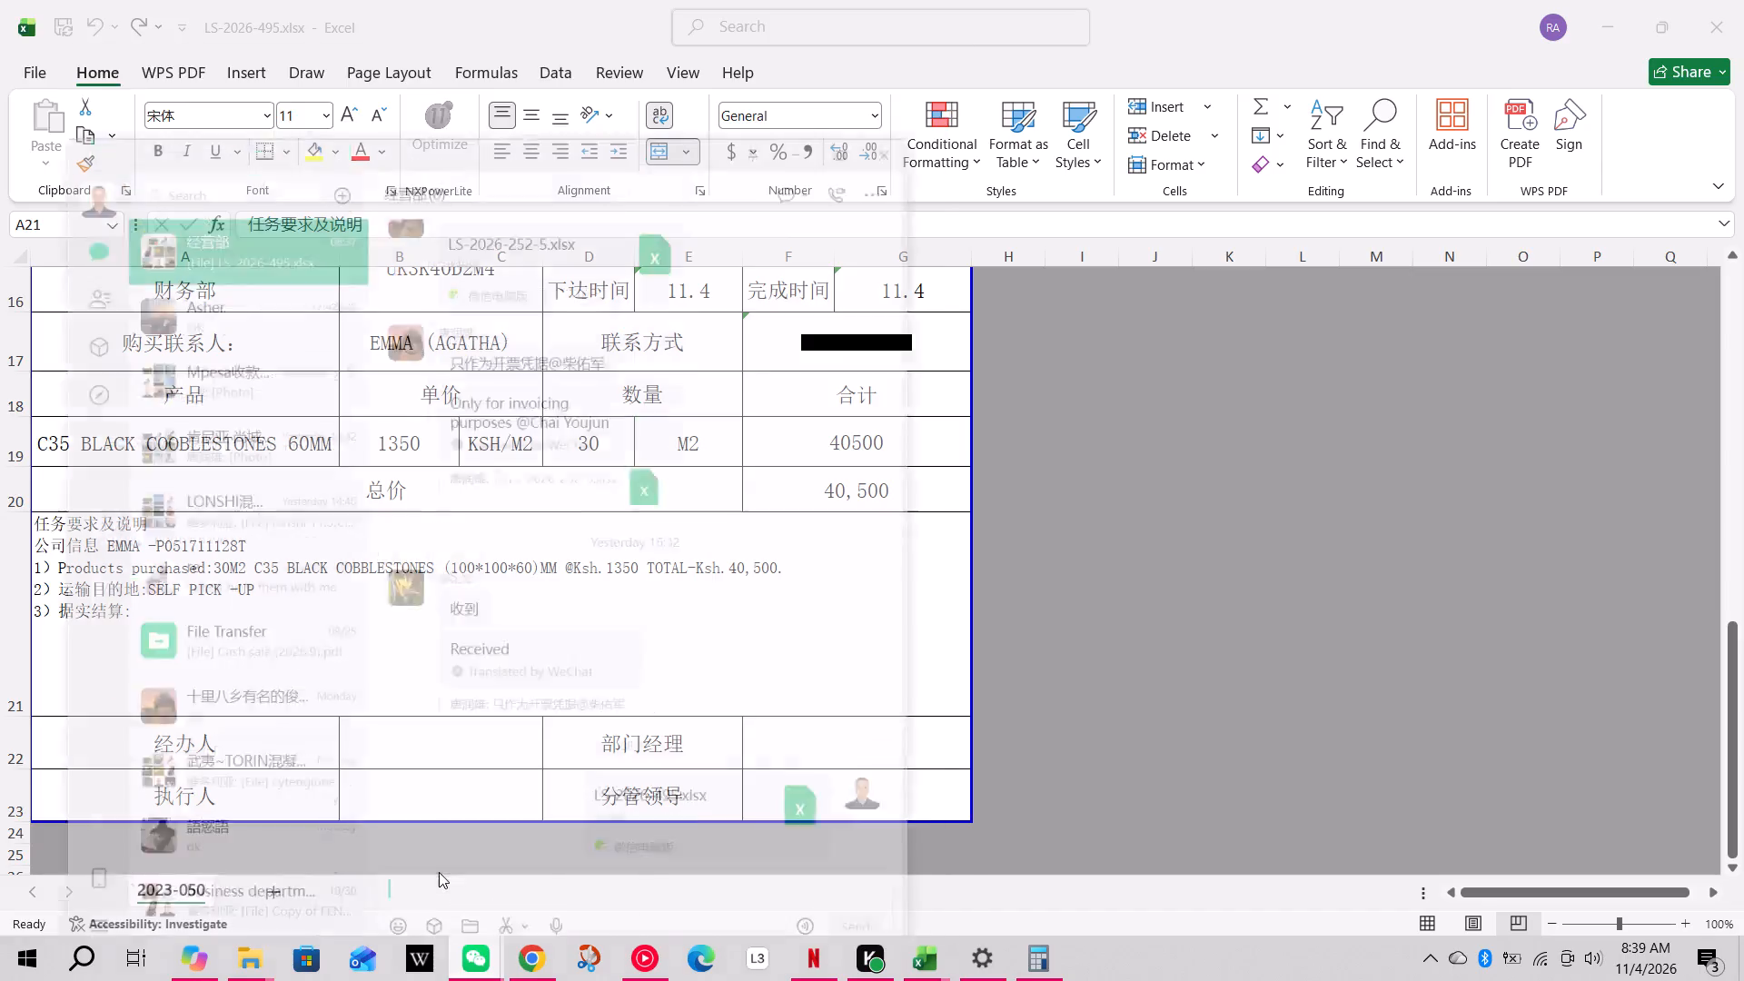
right_click(774, 776)
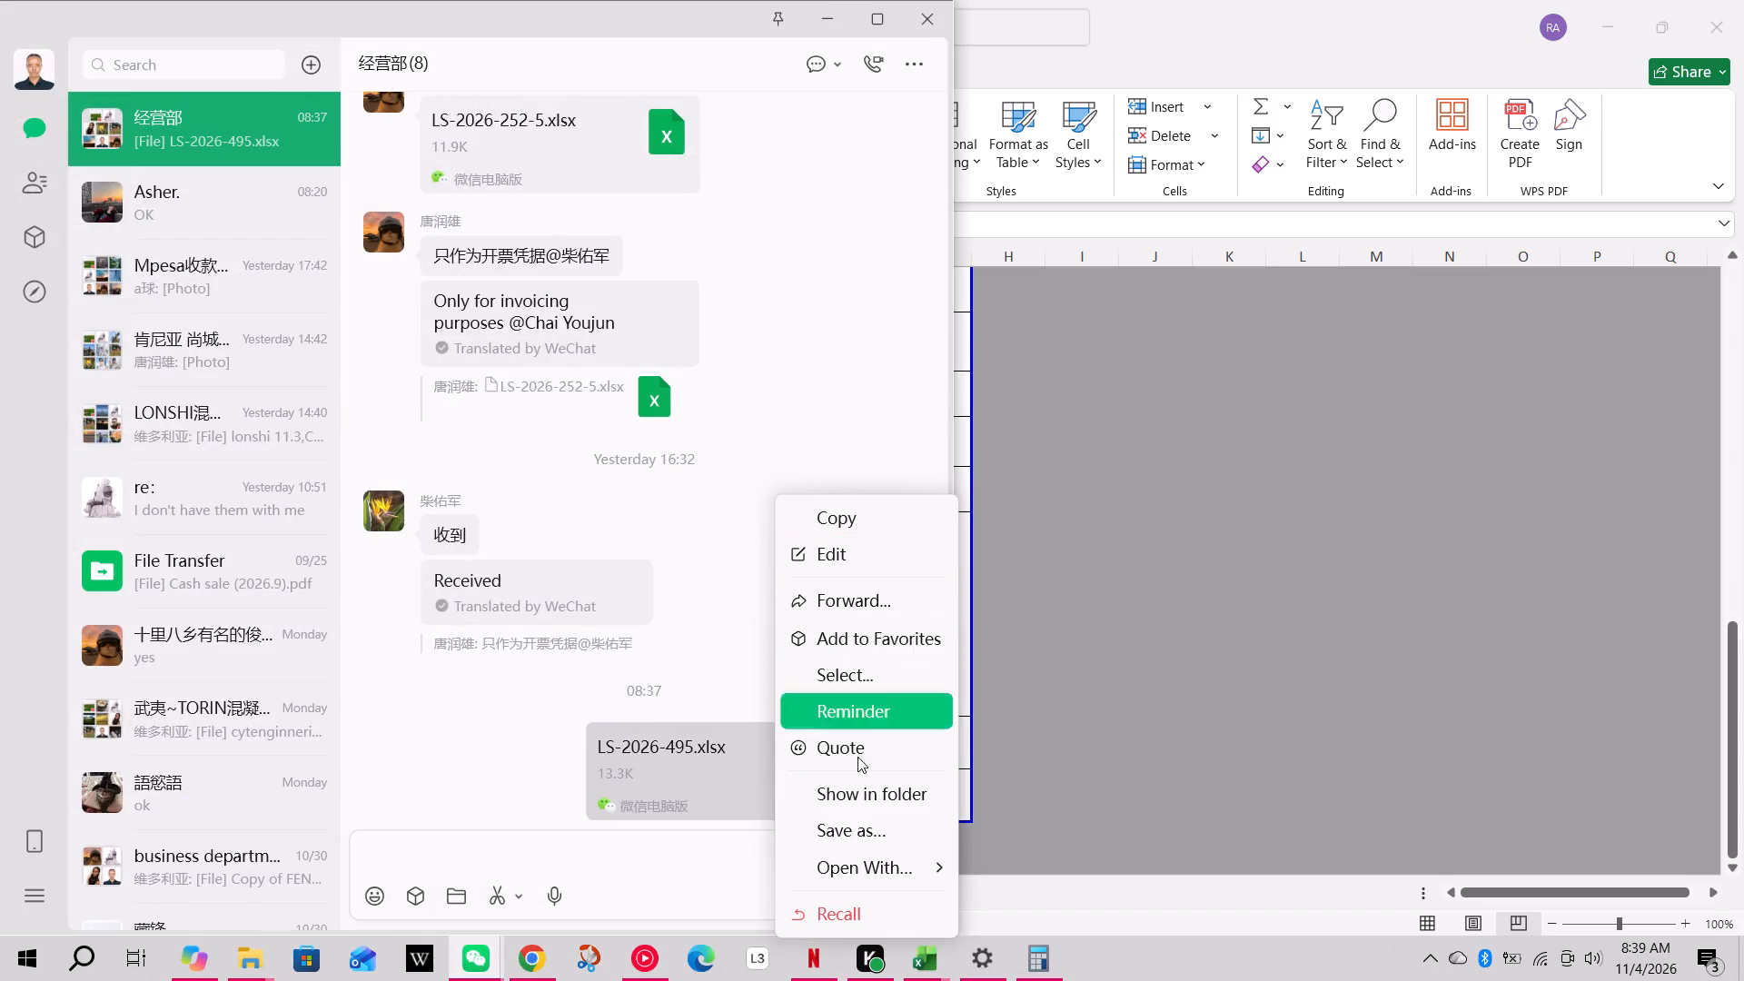
click(847, 916)
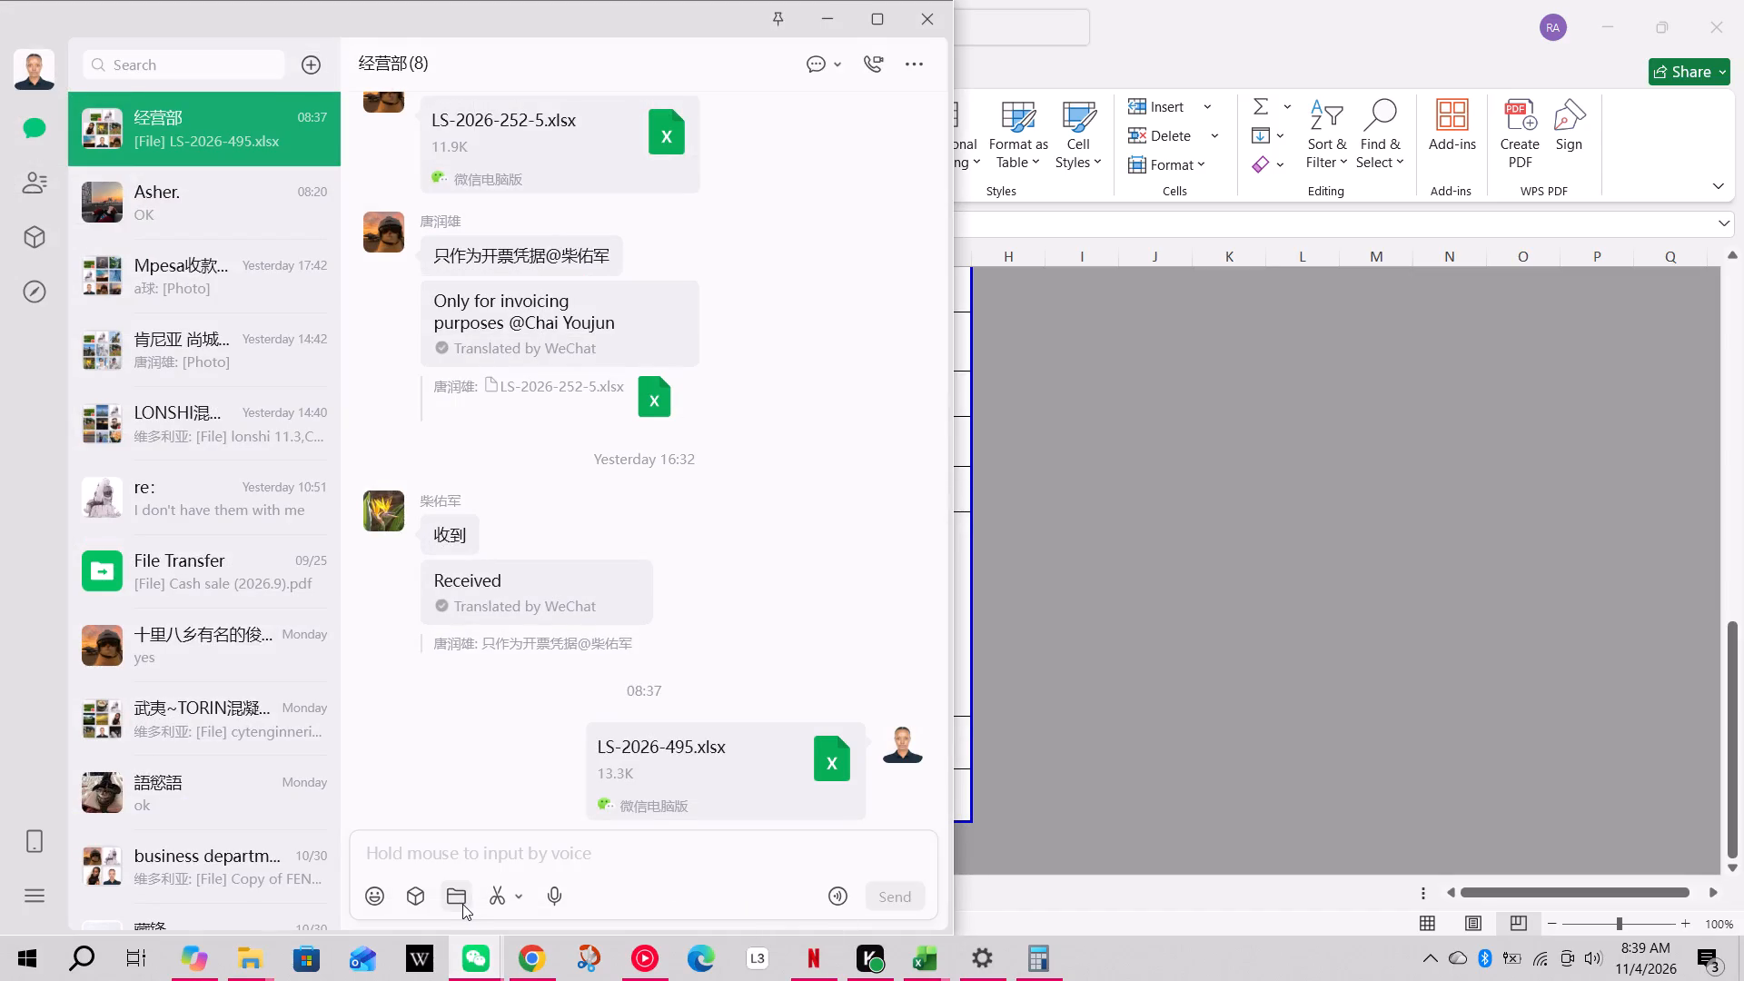
Start attaching a file to the 经营部 chat and select LS-2026-495.xlsx in the ORDERS folder.
click(462, 904)
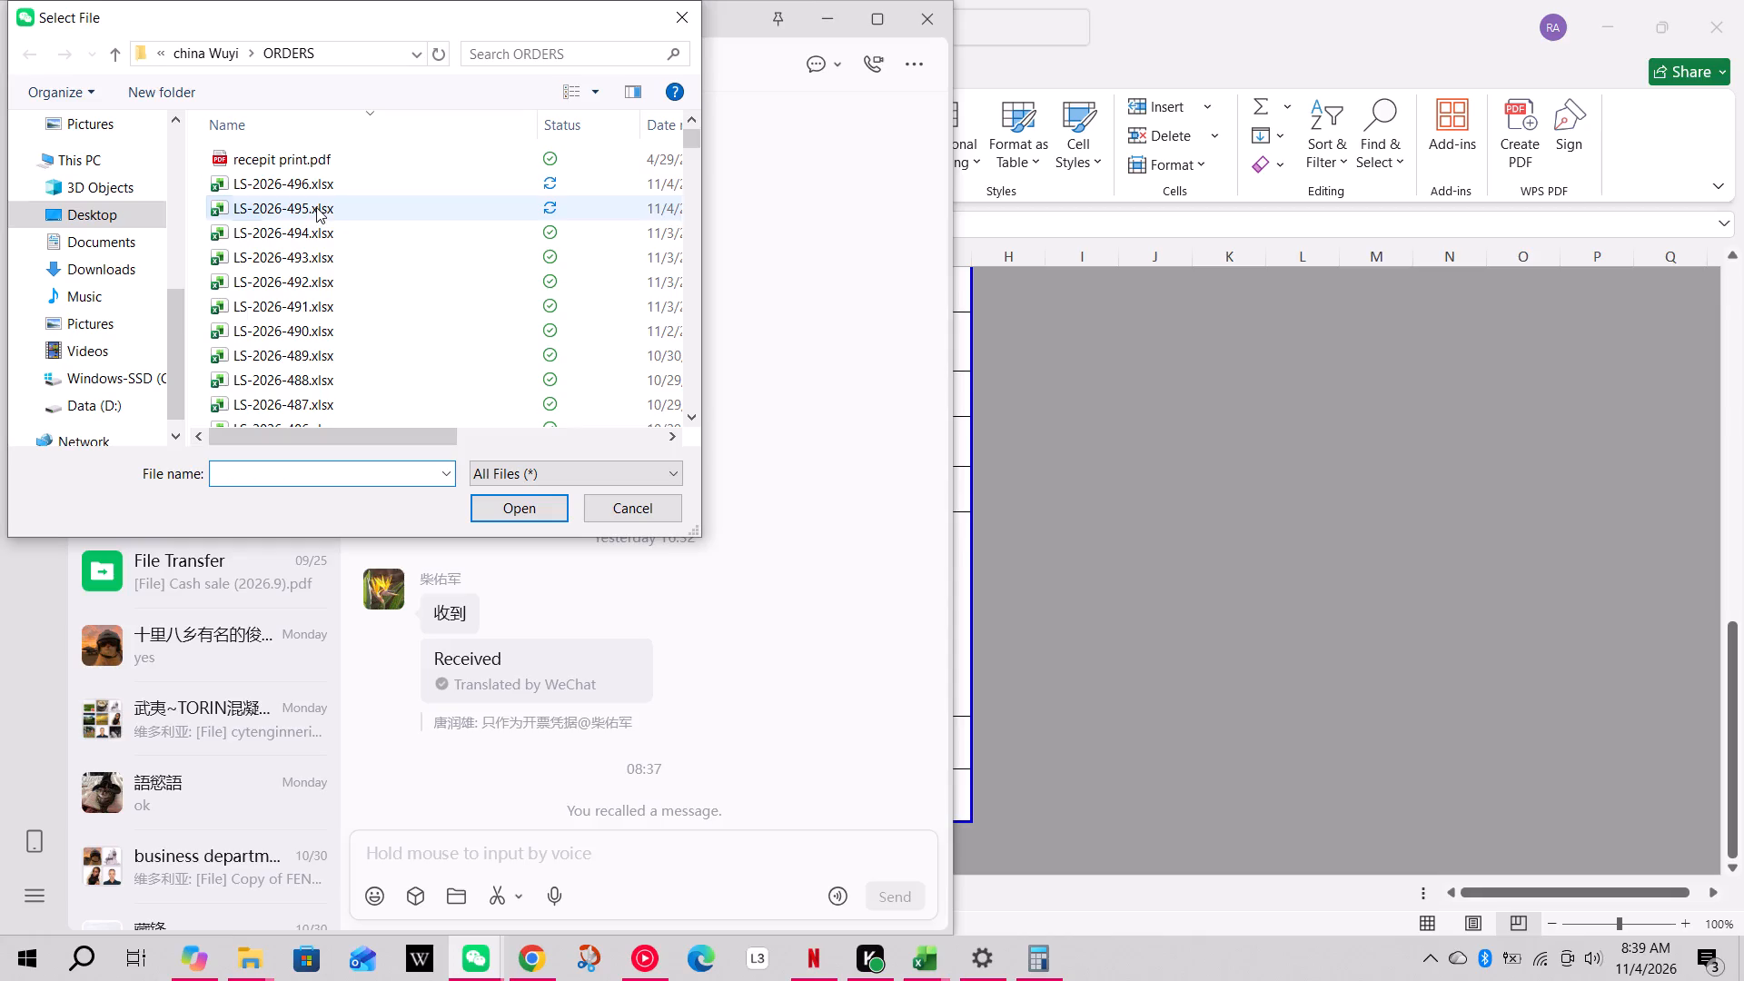
click(316, 207)
Switch to LS-2026-495.xlsx in Excel, print one copy of the active sheet on the KONICA MINOLTA printer, and close the workbook.
click(916, 974)
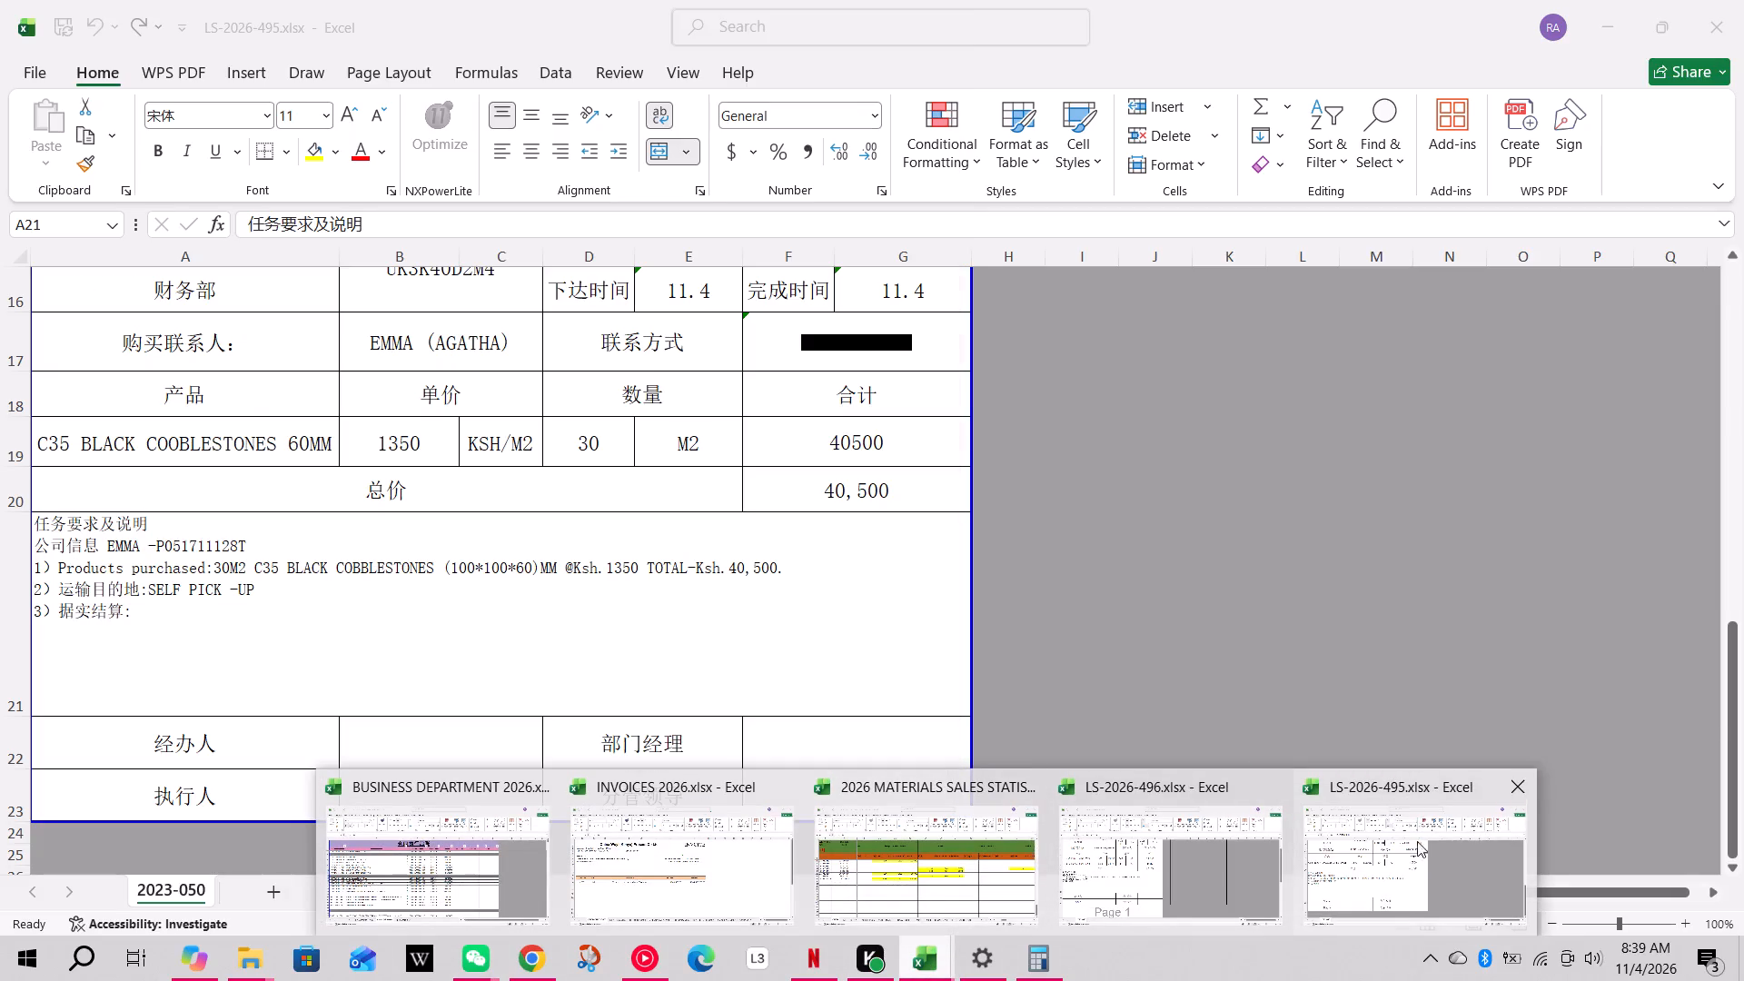
click(1406, 847)
click(78, 33)
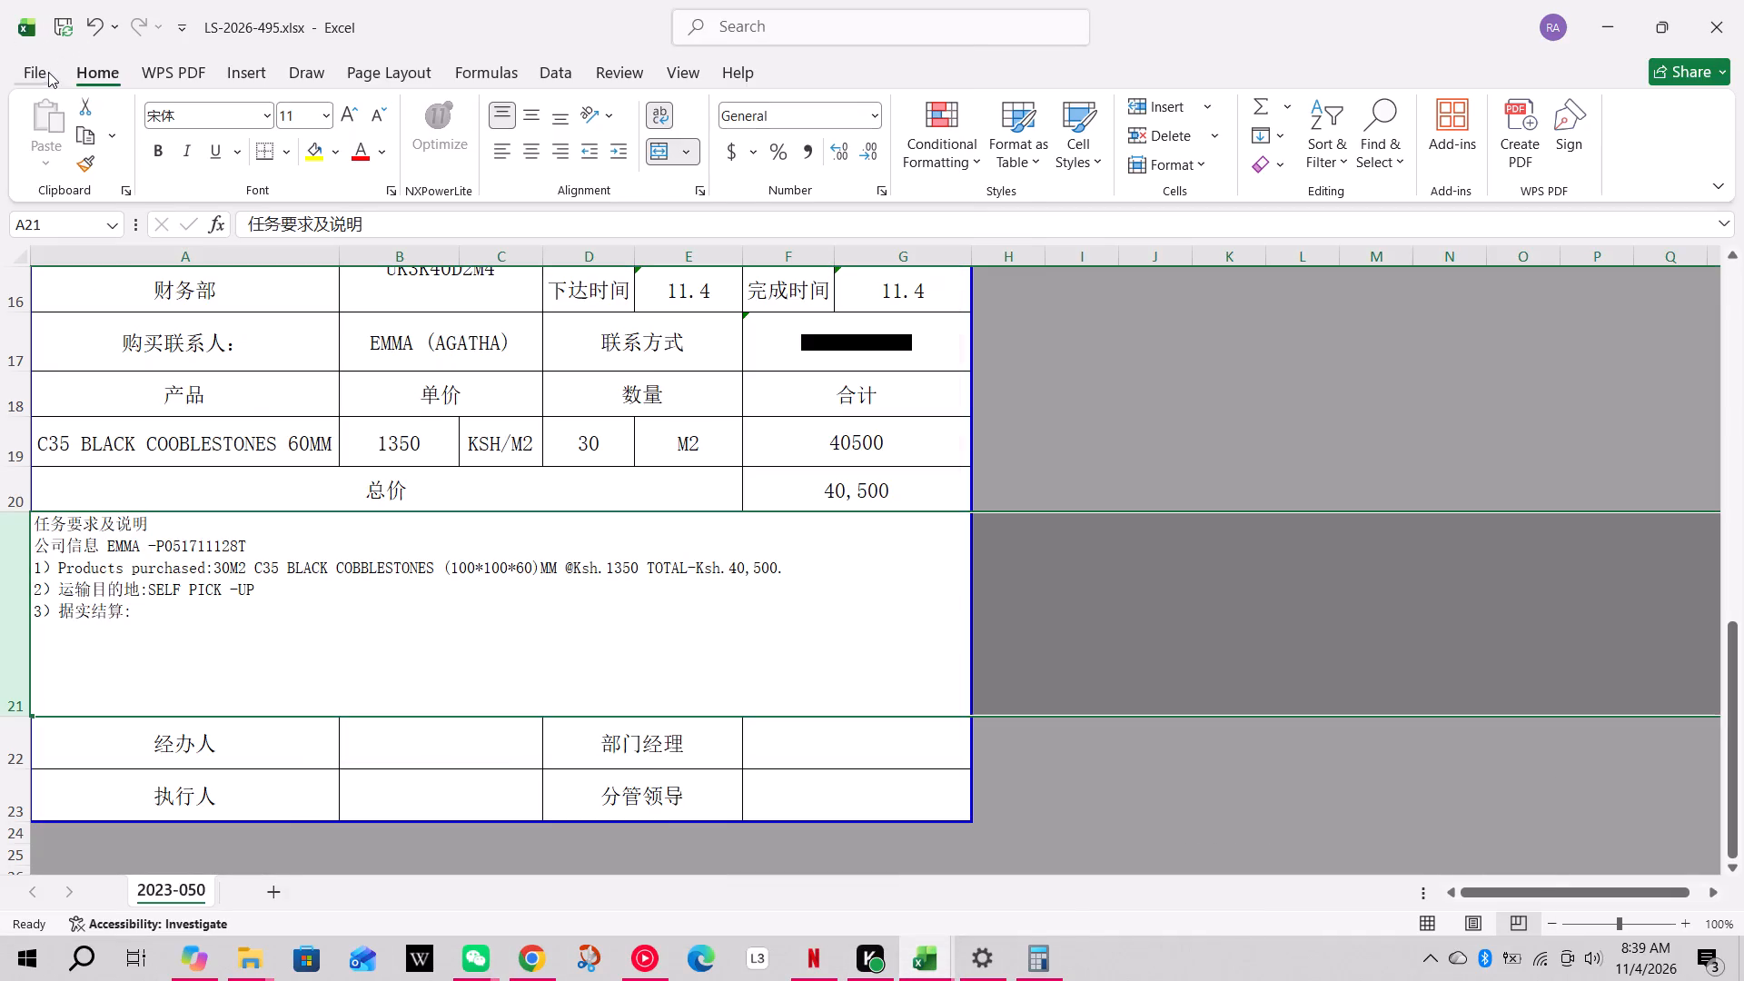
click(48, 73)
click(84, 531)
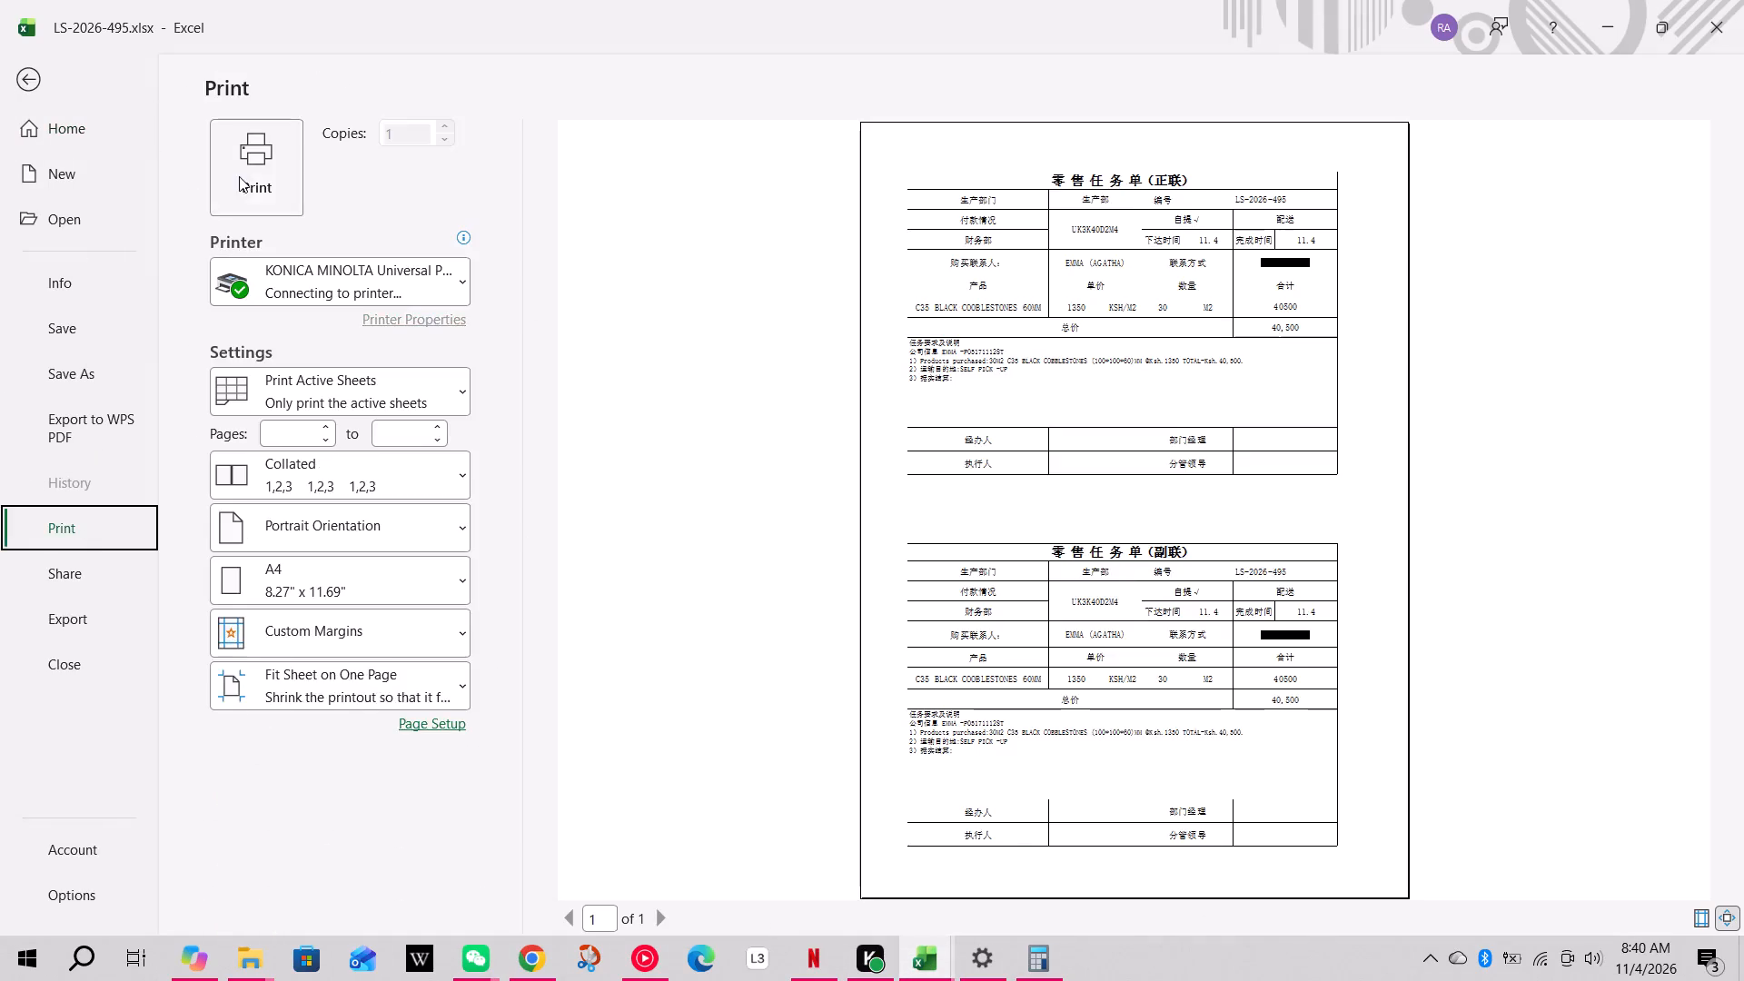
click(239, 176)
click(1708, 17)
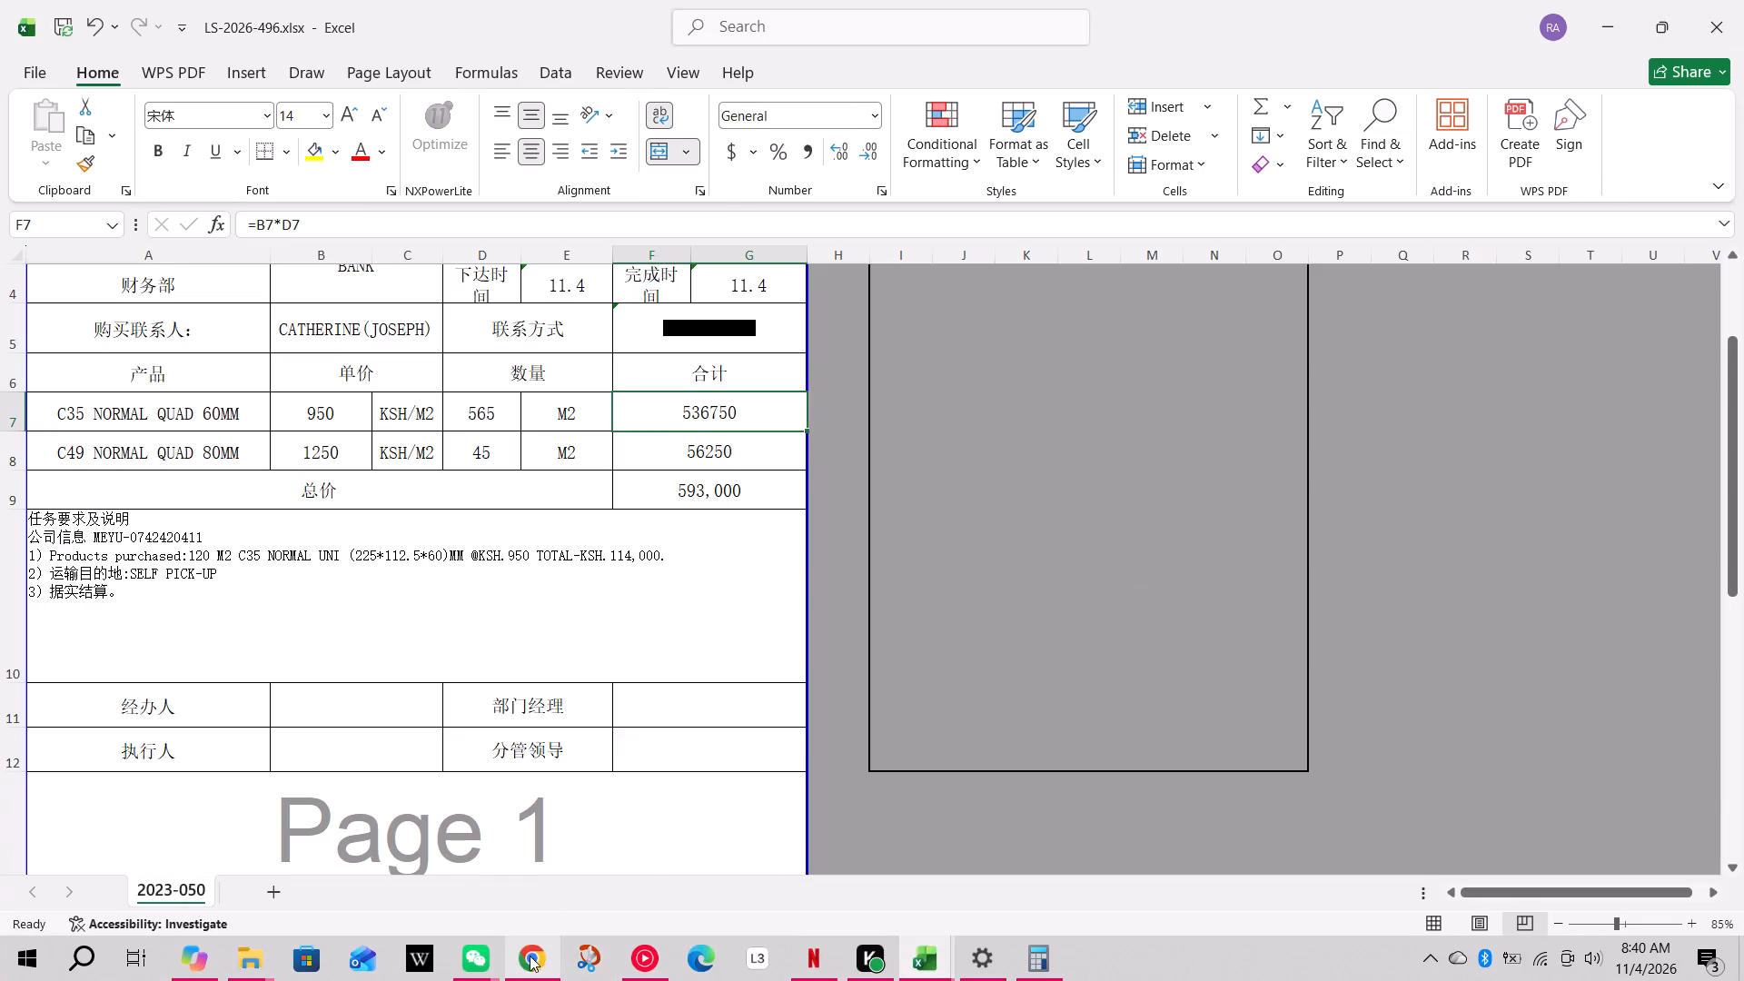
Return to WeChat and send the selected LS-2026-495.xlsx file to the 经营部 group.
click(468, 949)
click(461, 904)
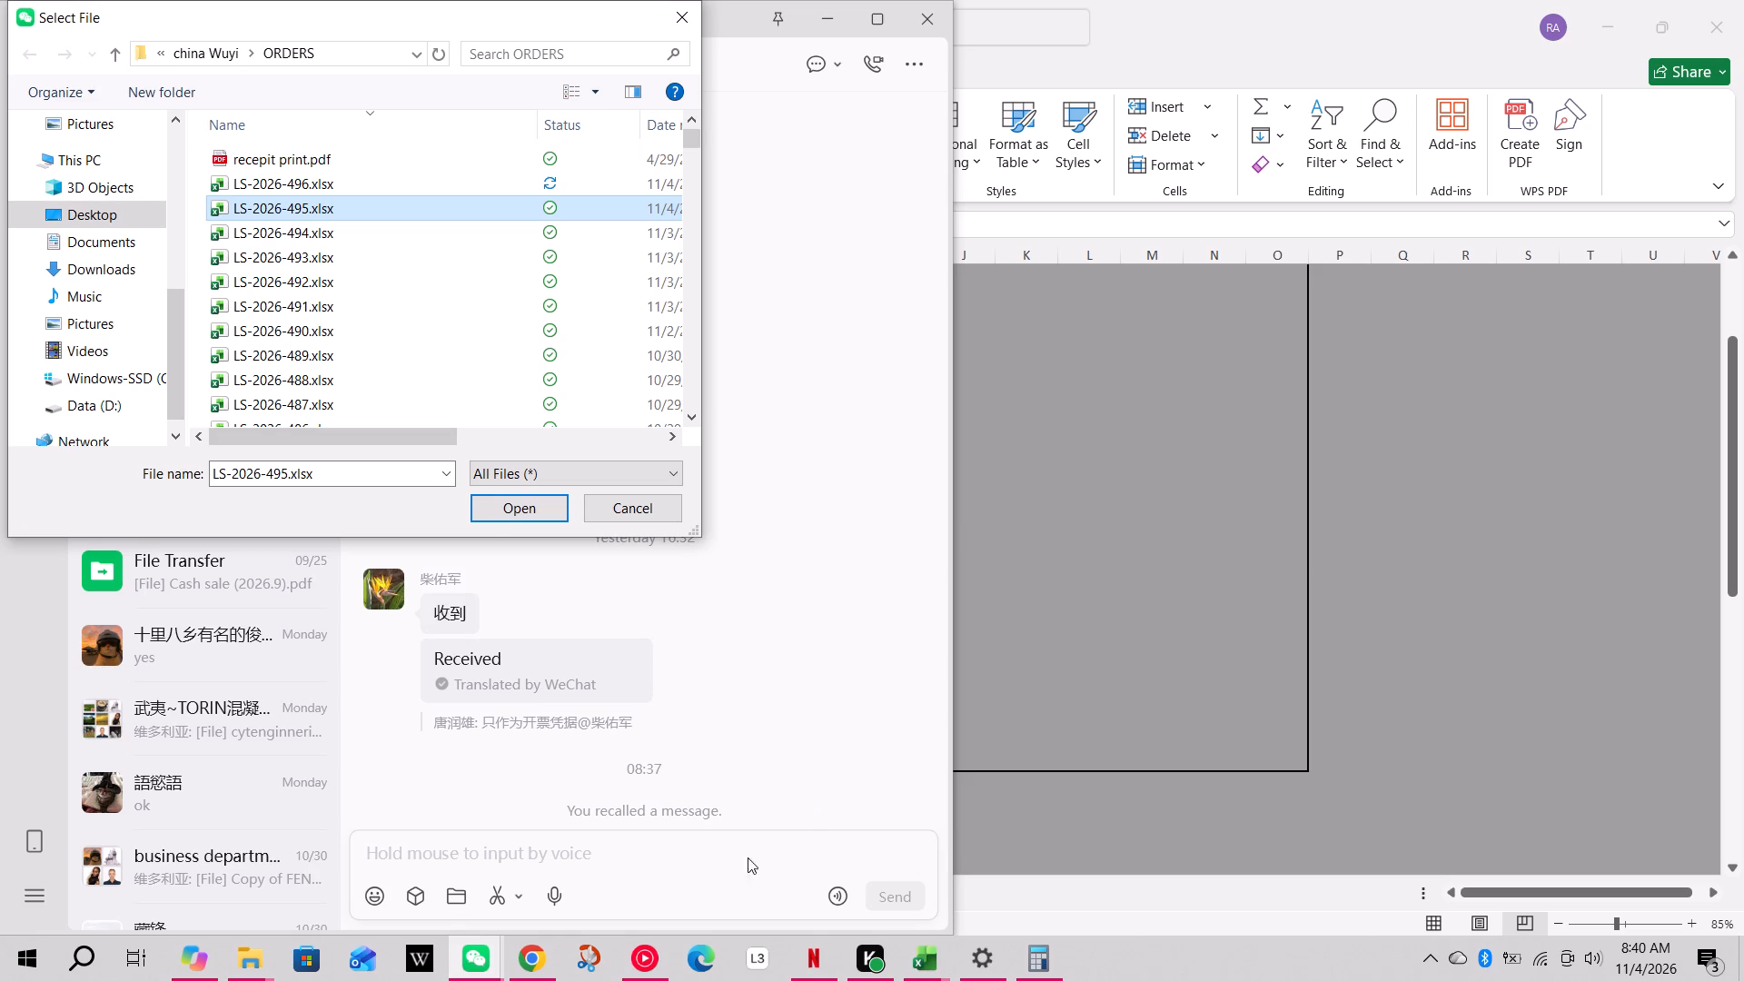
click(491, 506)
click(877, 904)
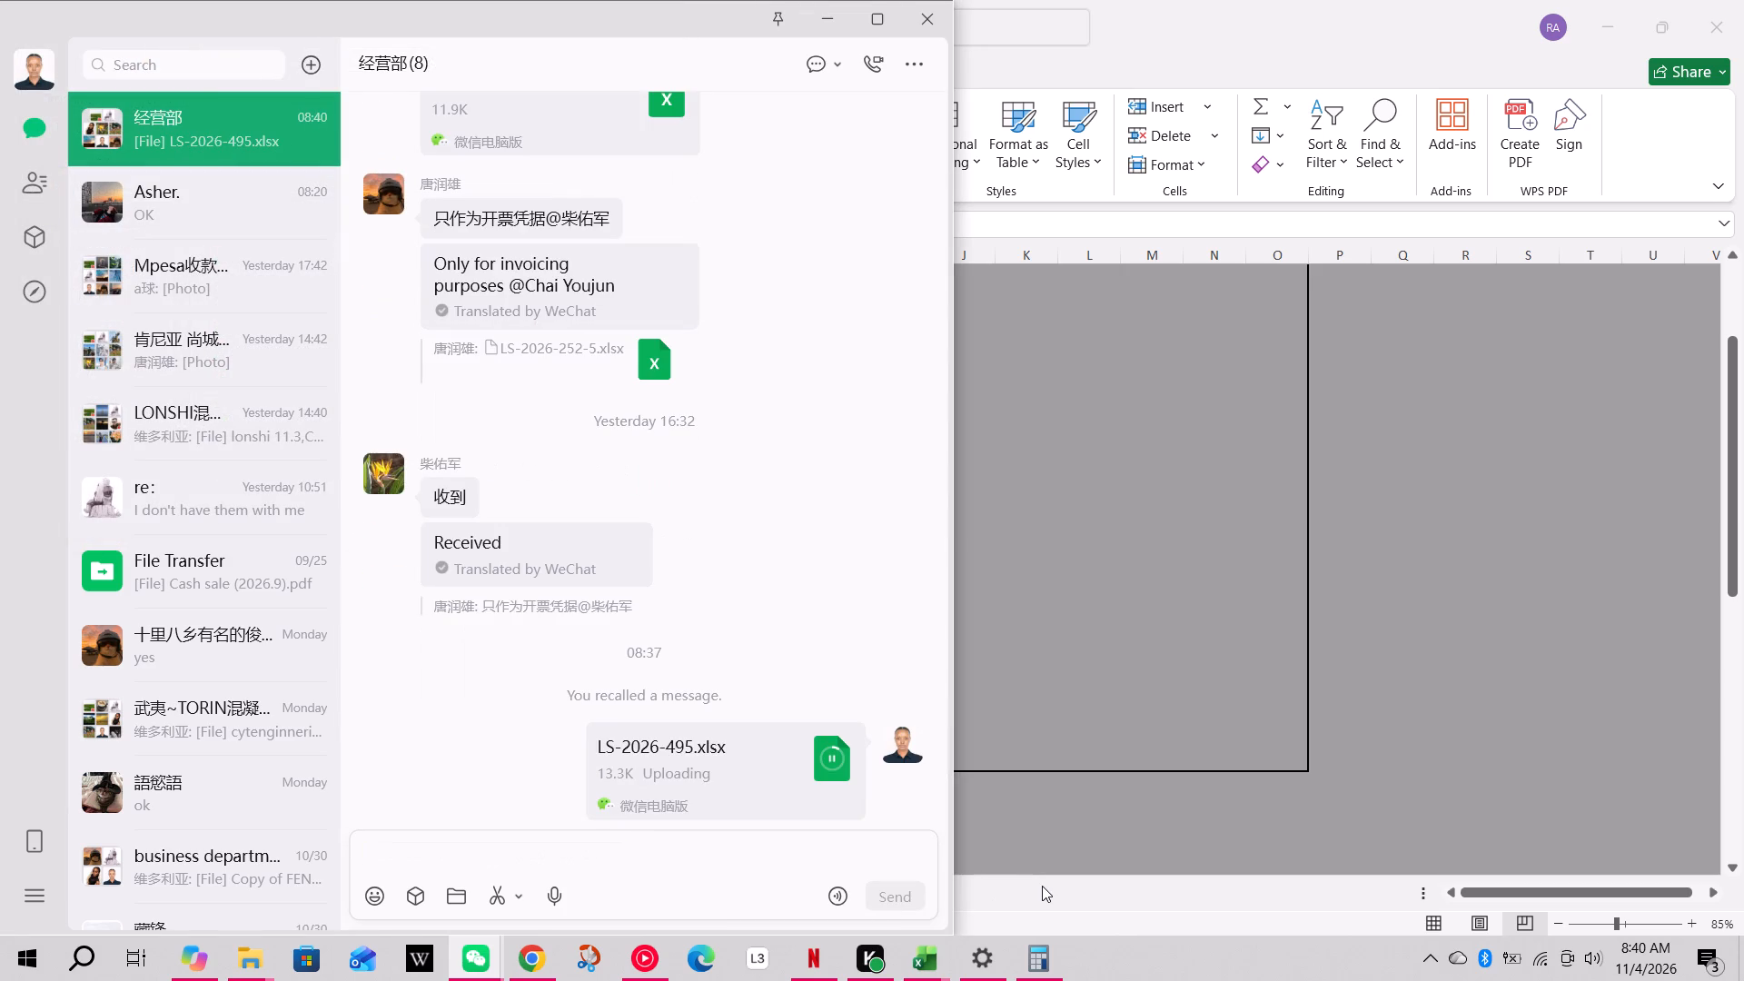
Set the headphone volume to 100.
click(1586, 958)
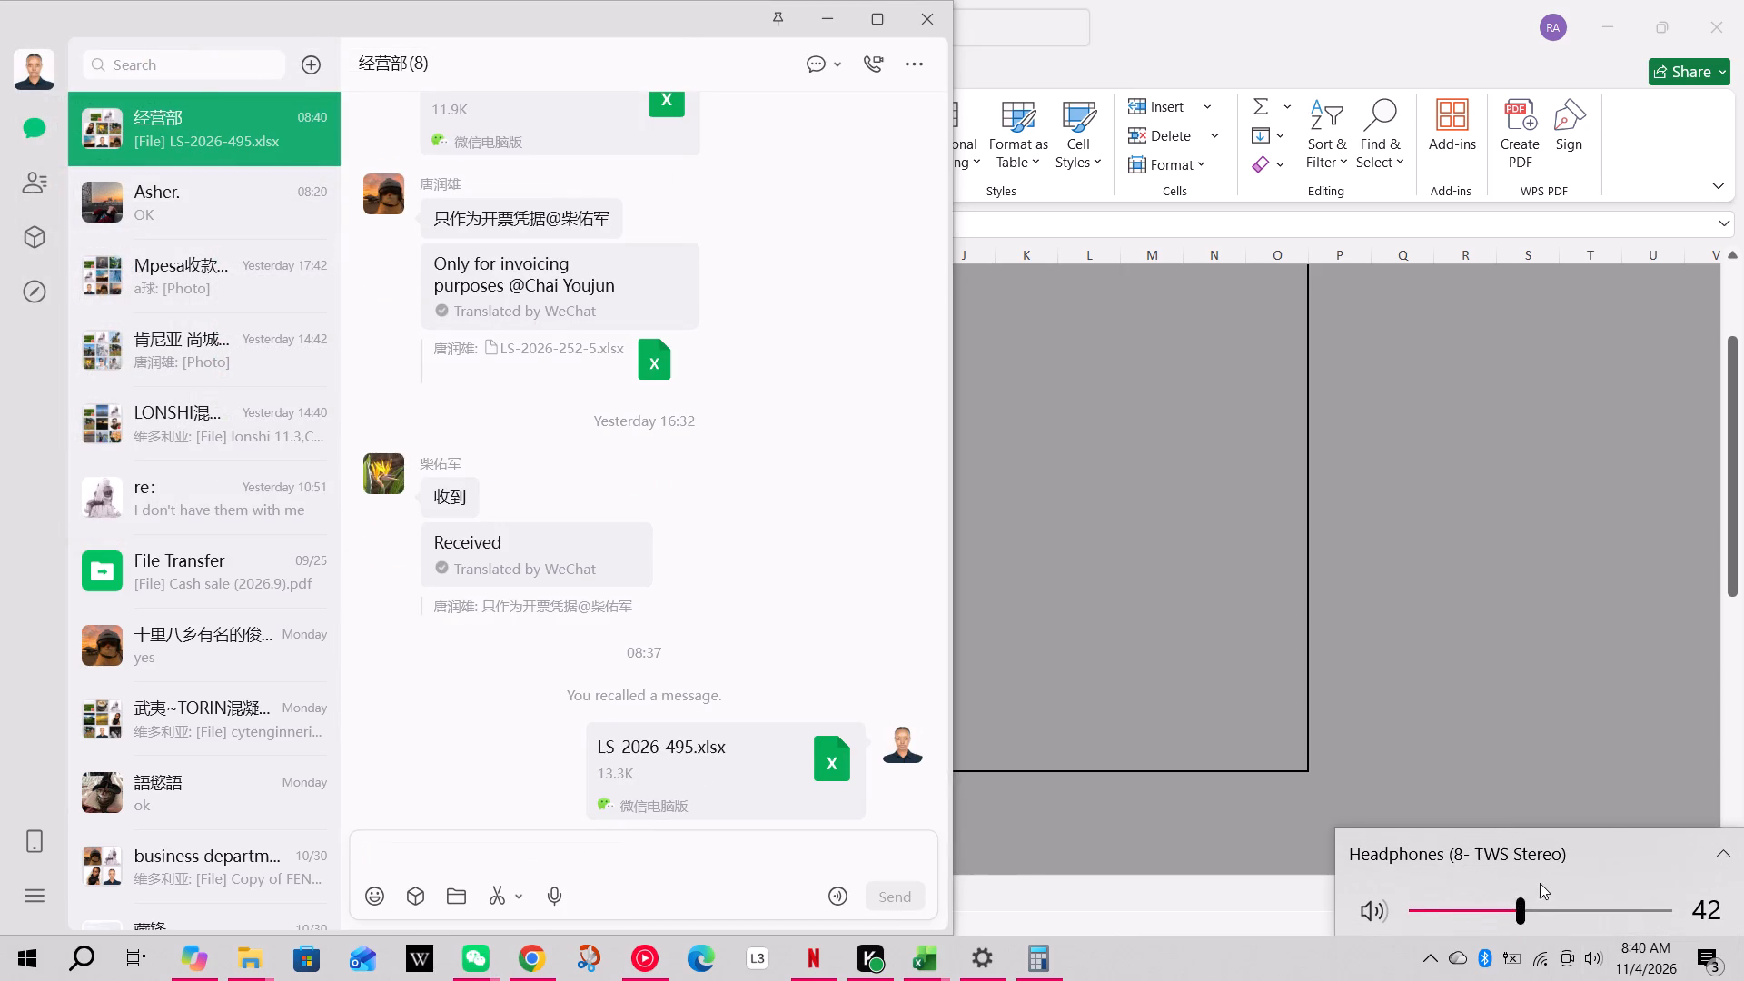
click(1668, 900)
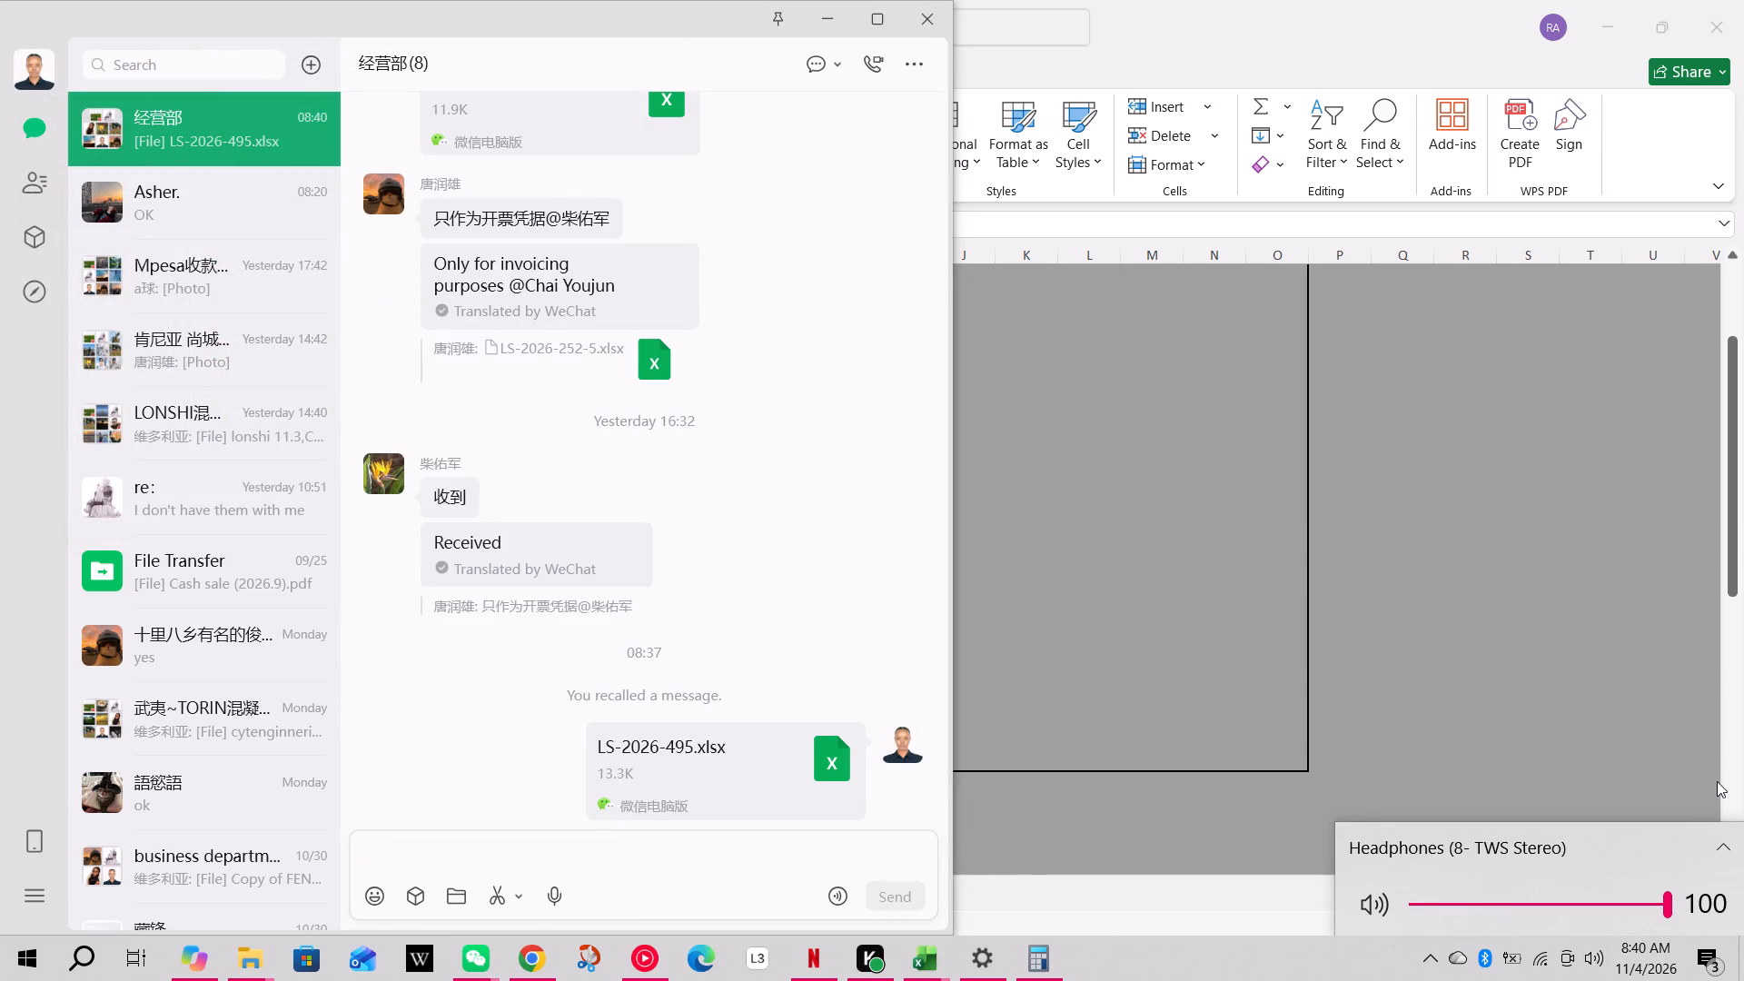
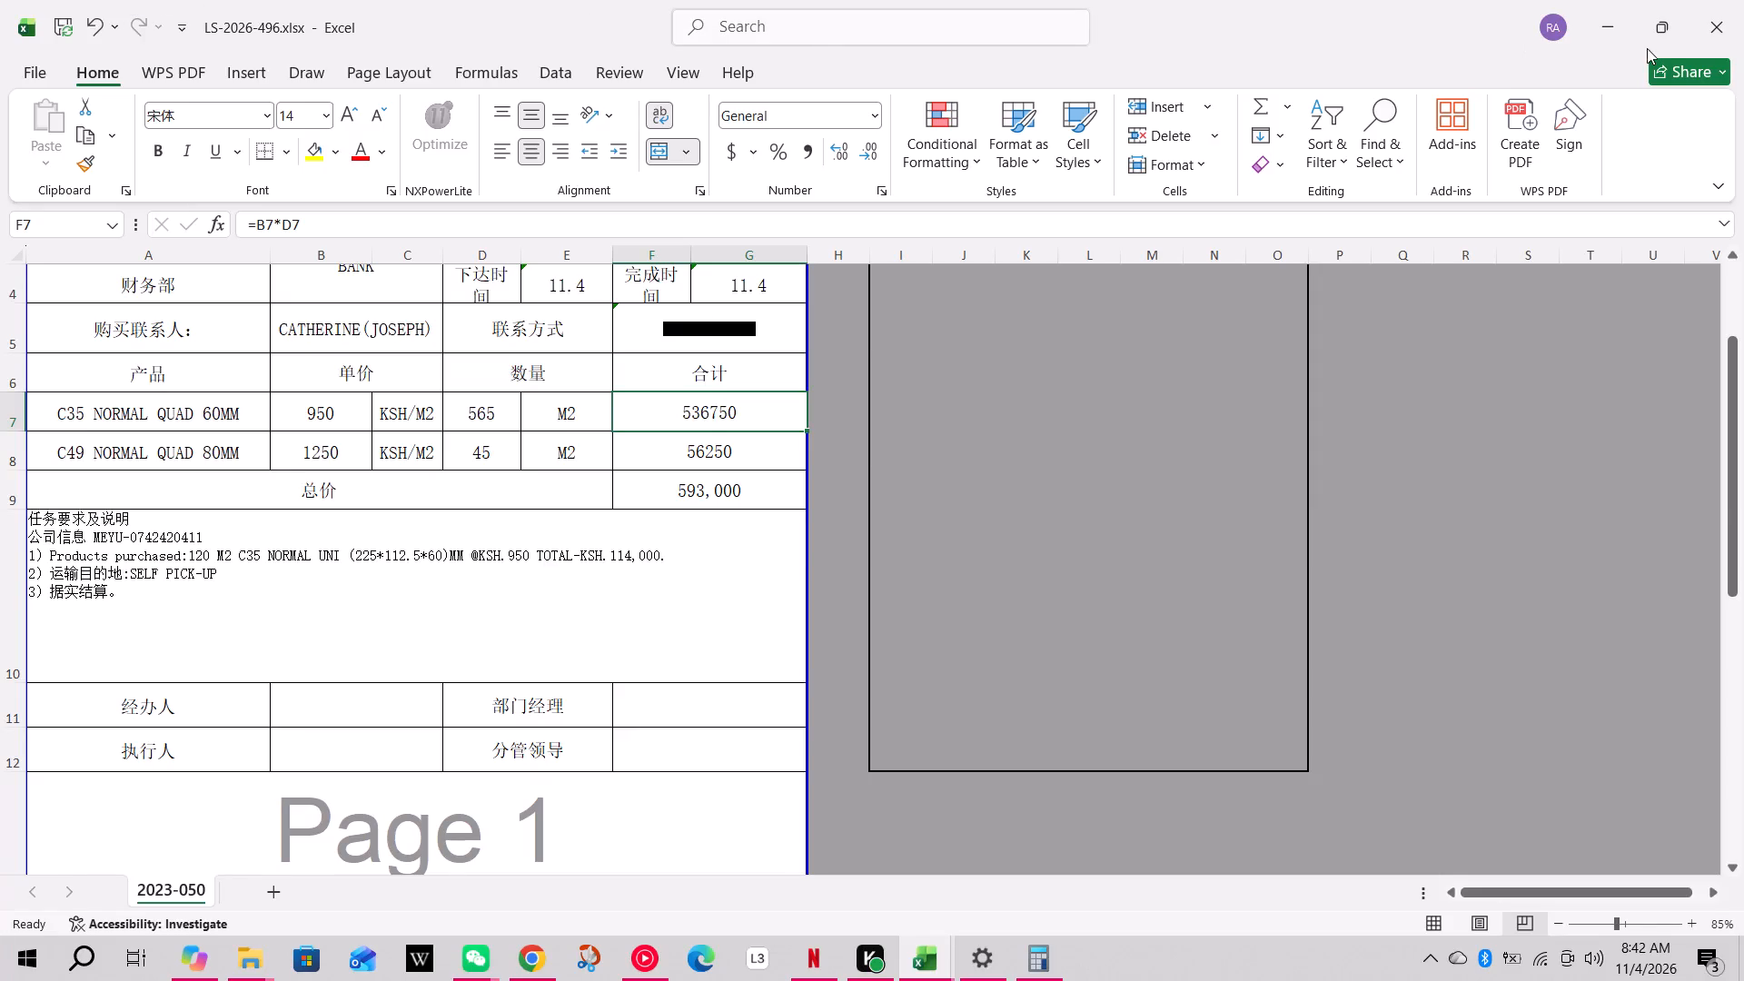
Minimize the LS-2026-496.xlsx workbook and return to the EMMA search results in the ORDERS folder.
click(1610, 36)
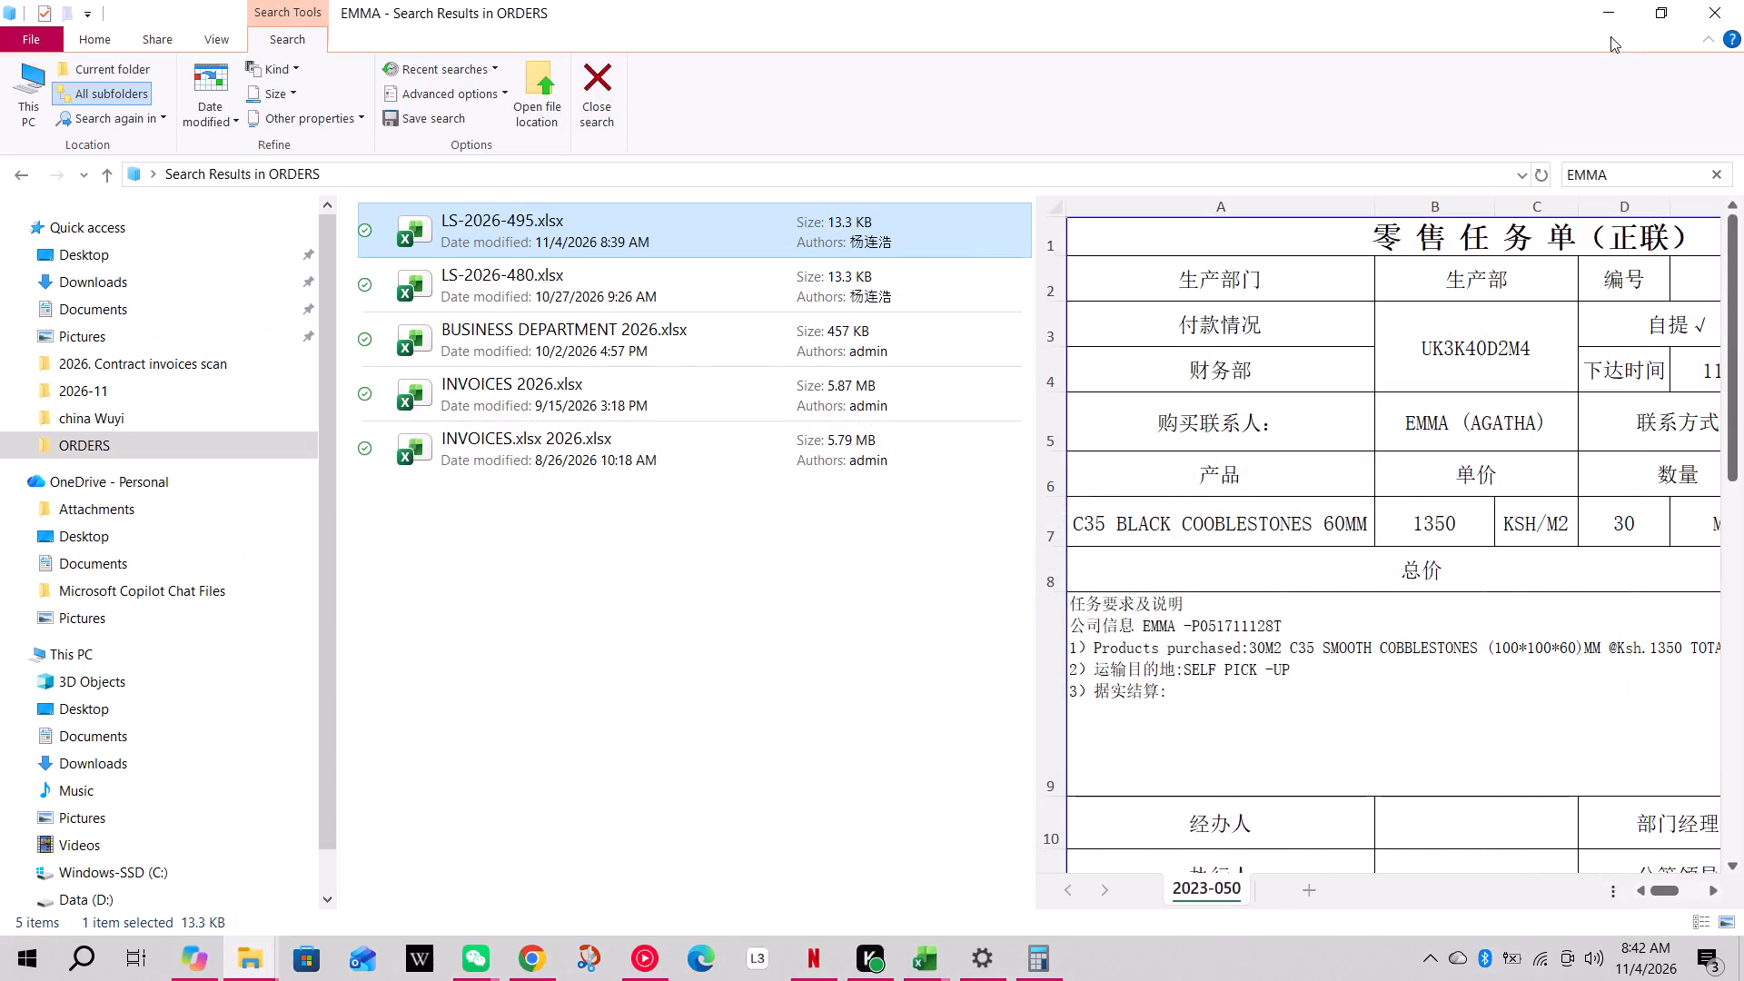